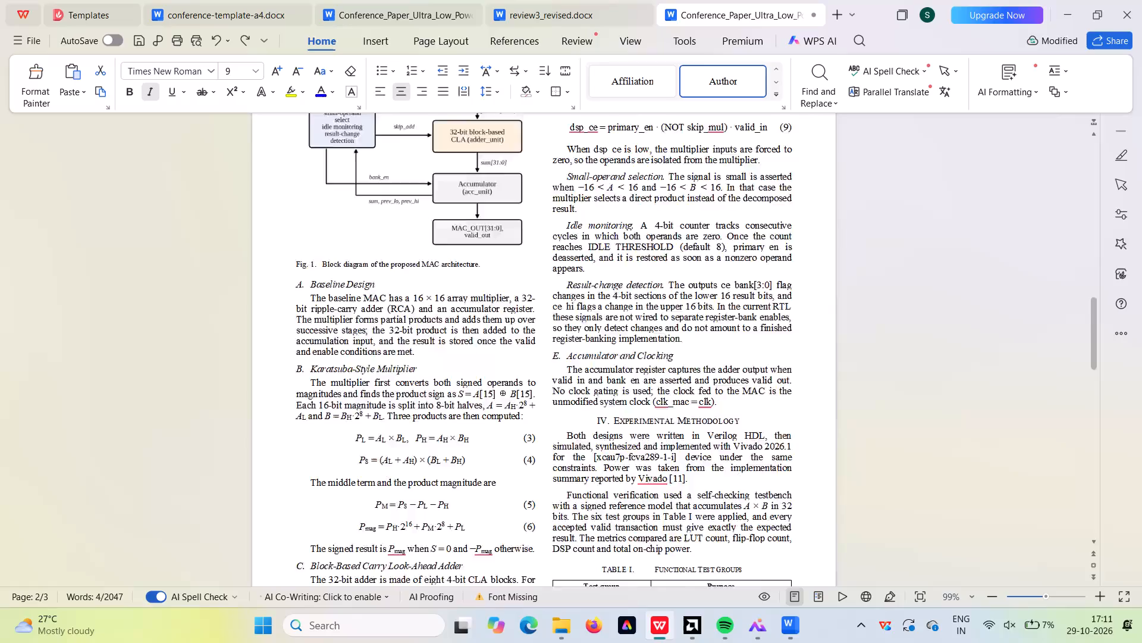
Look over the top of the modified conference paper, review3_revised.docx, the unmodified paper copy and conference-template-a4.docx.
scroll(293, 418, up, 15)
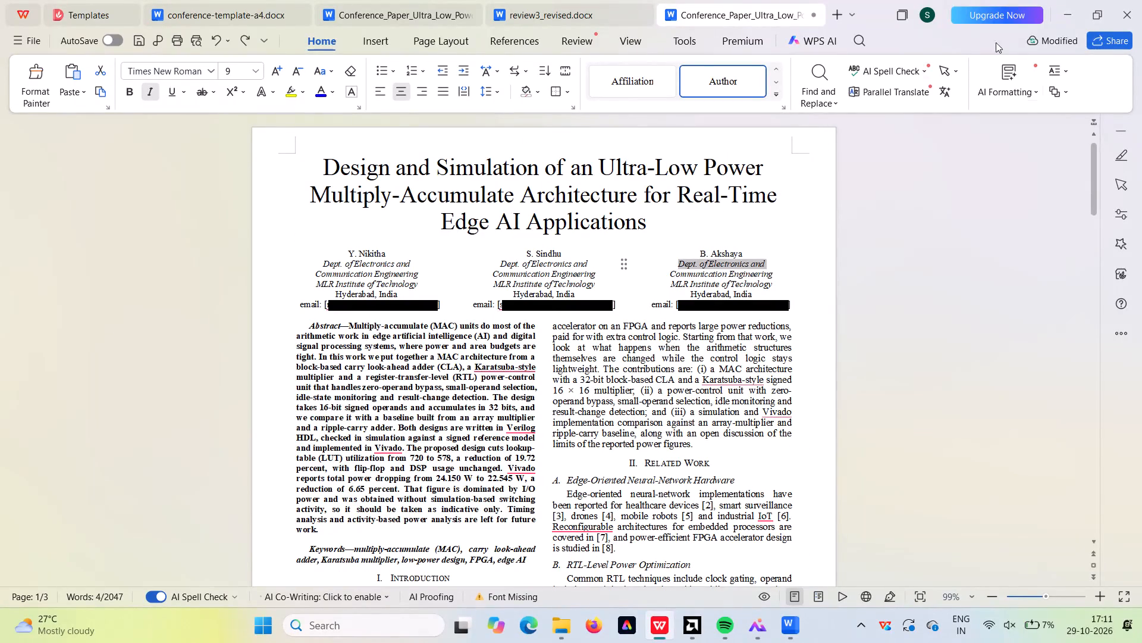
click(564, 7)
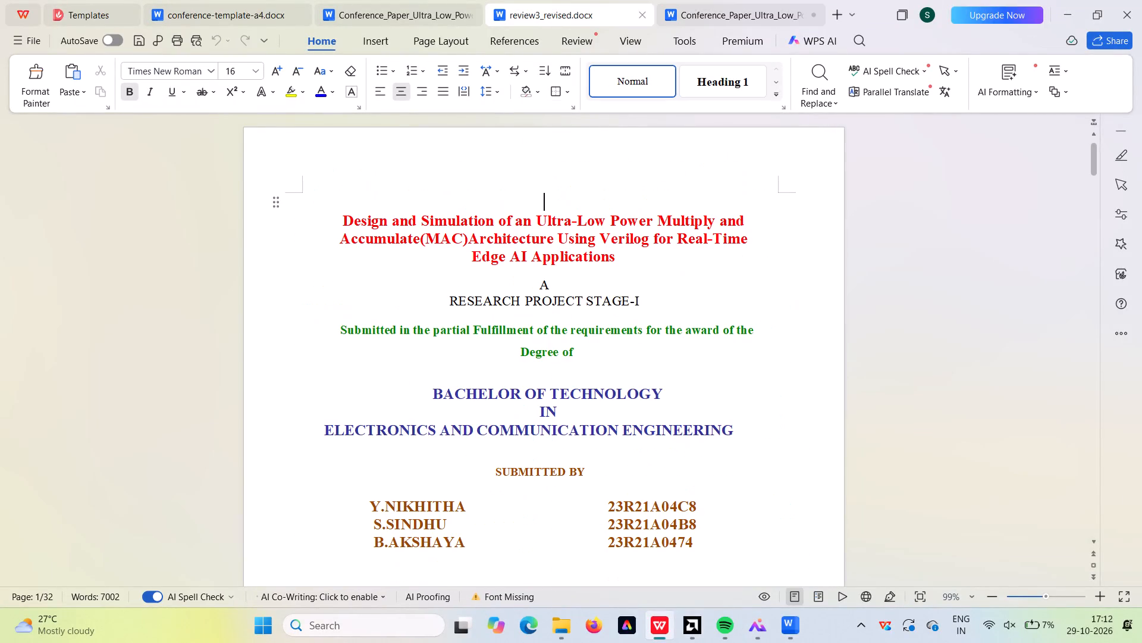
click(414, 0)
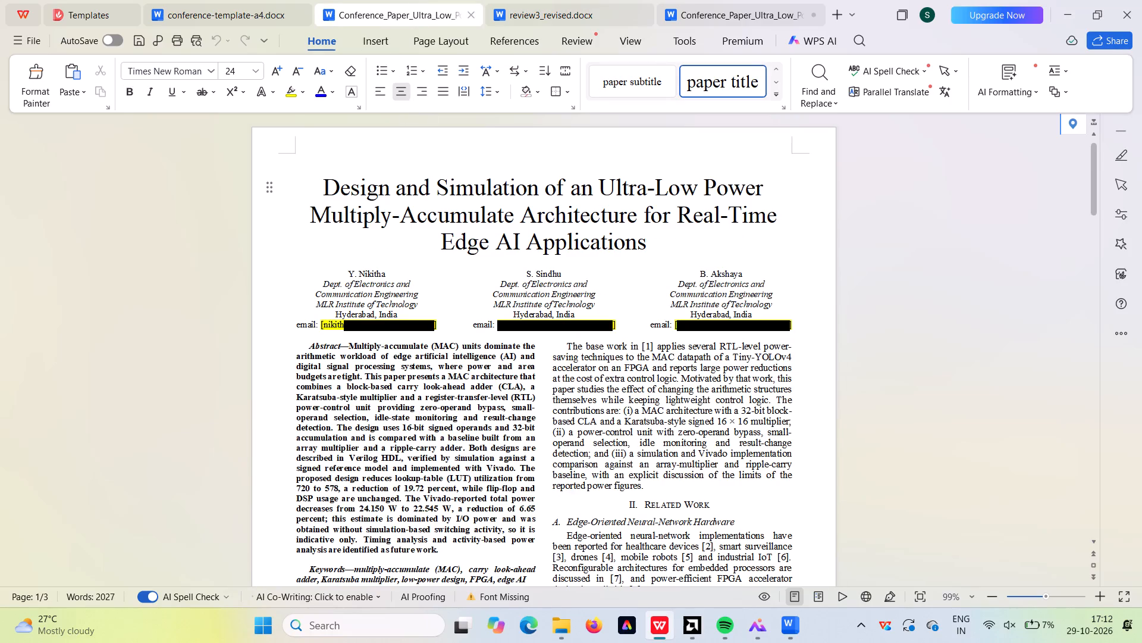
click(227, 12)
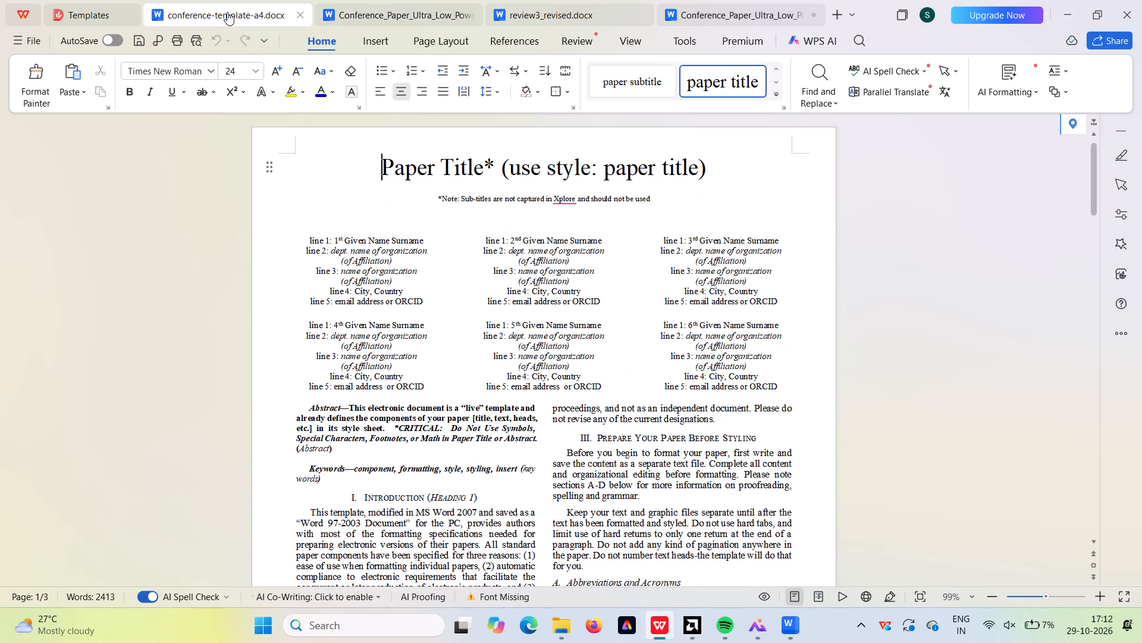
Close the unmodified Conference_Paper_Ultra_Low_Power_MAC.docx and review3_revised.docx, leaving the template and the modified conference paper open.
click(397, 18)
click(397, 18)
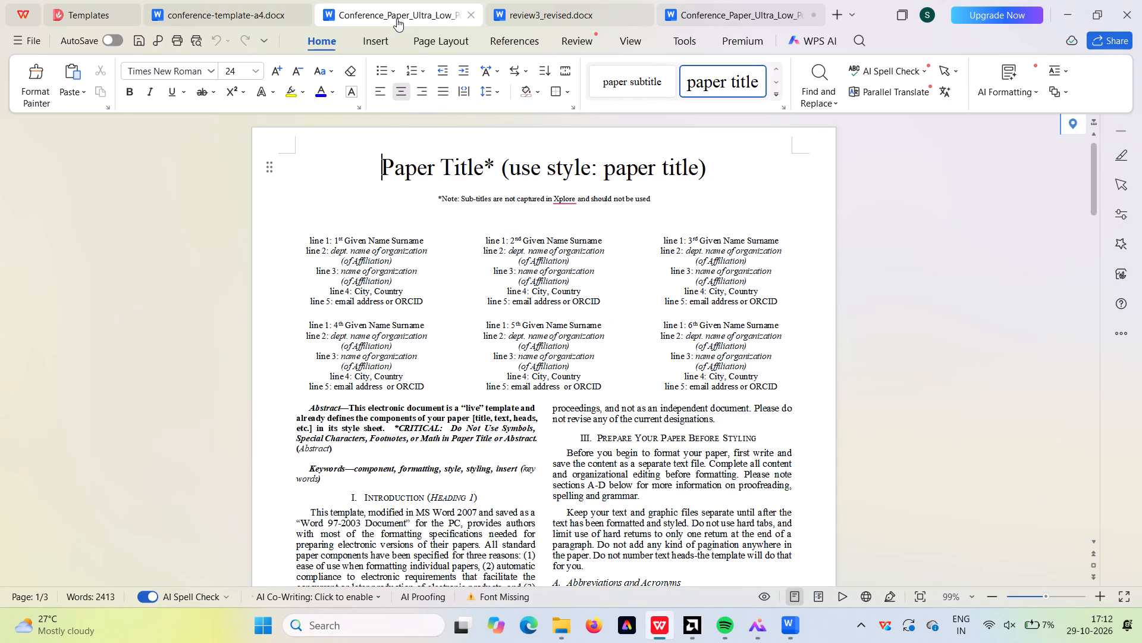
click(397, 18)
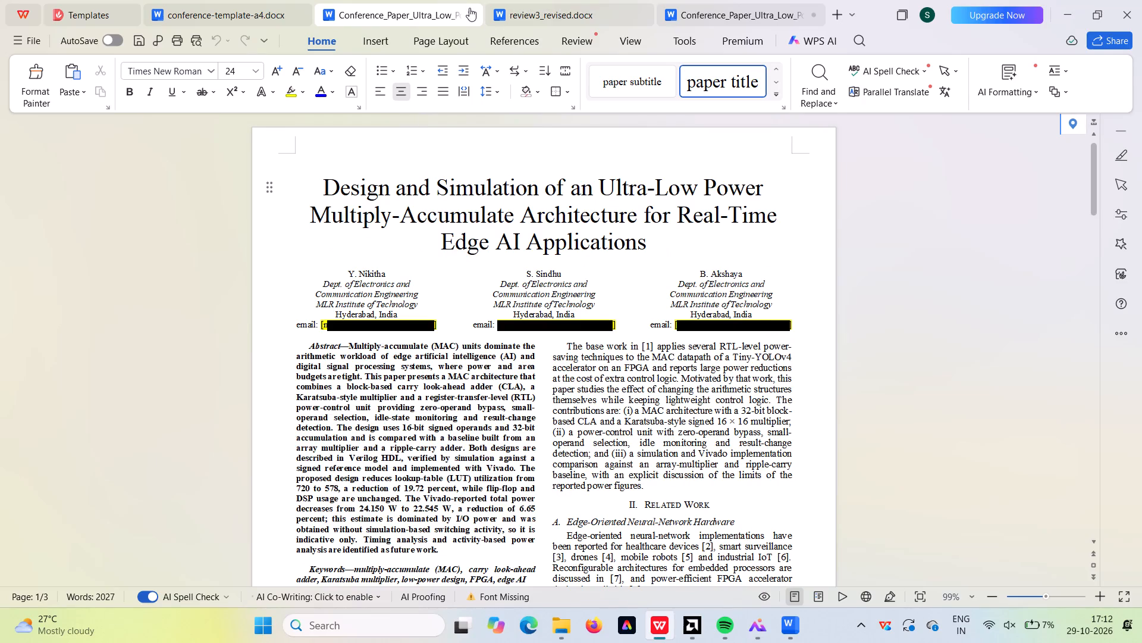
click(469, 8)
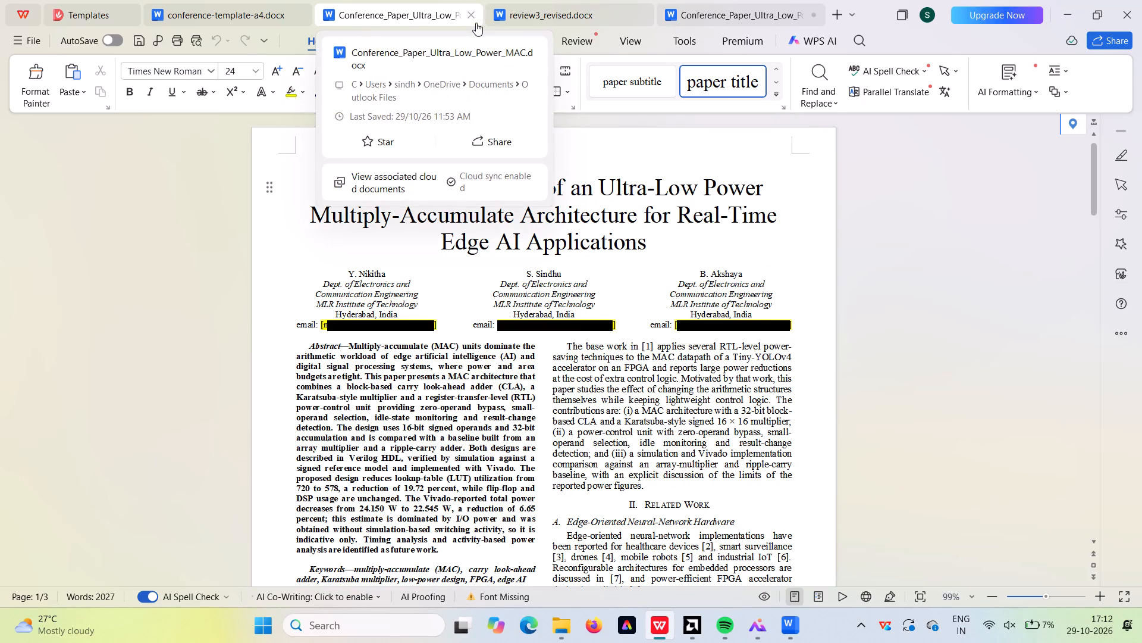
click(476, 23)
click(470, 13)
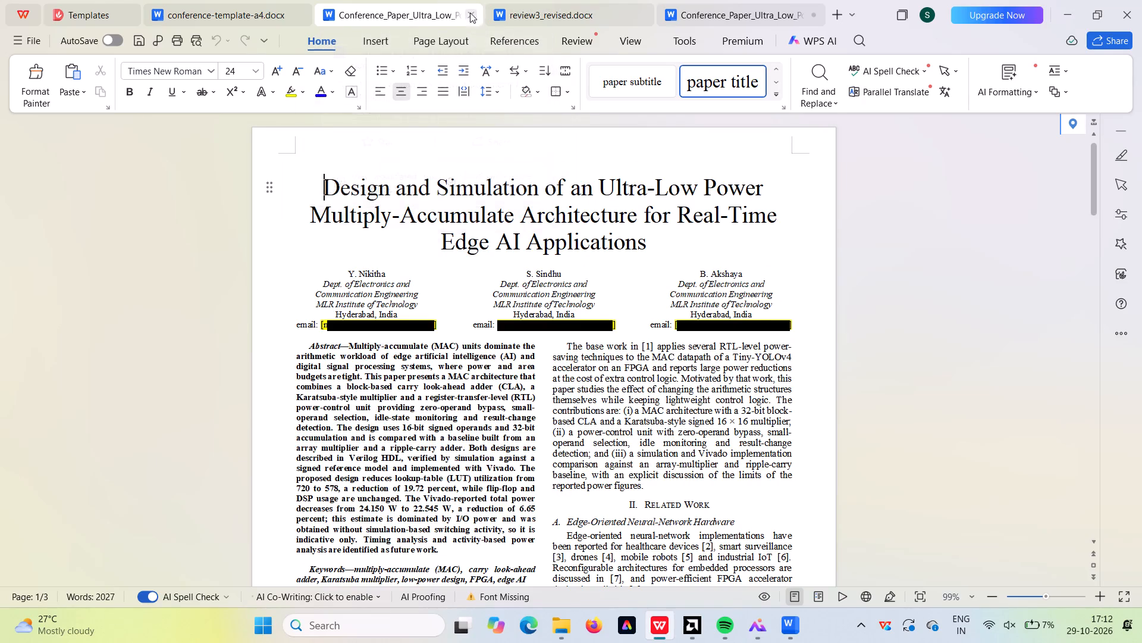
click(470, 13)
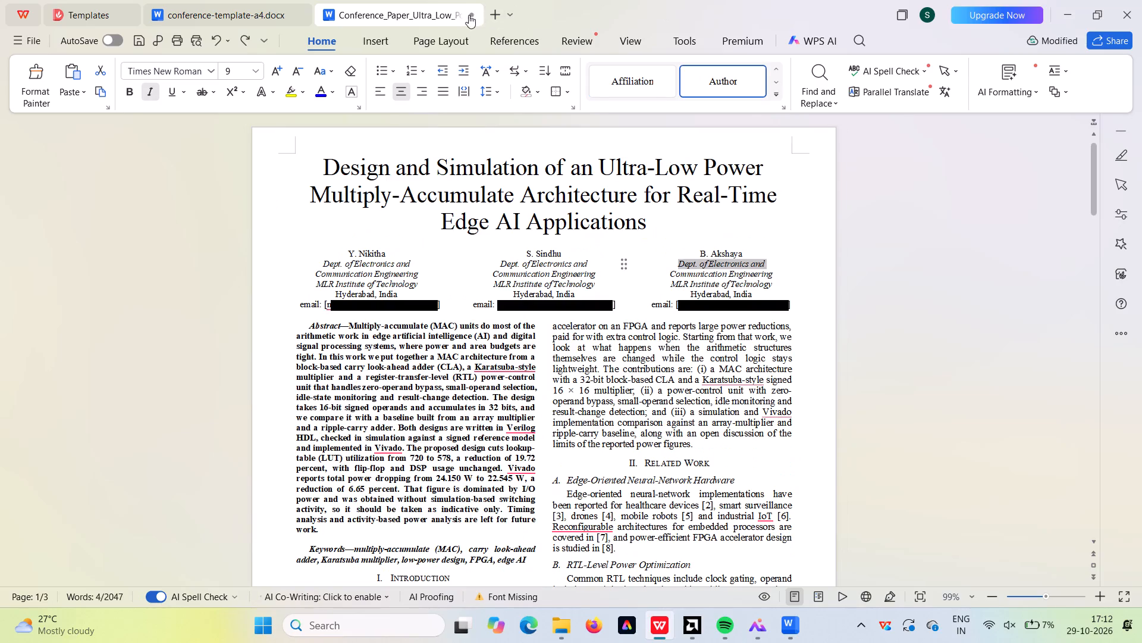
Close Conference_Paper_Ultra_Low_Power_MAC_updated.docx without saving its changes.
click(475, 16)
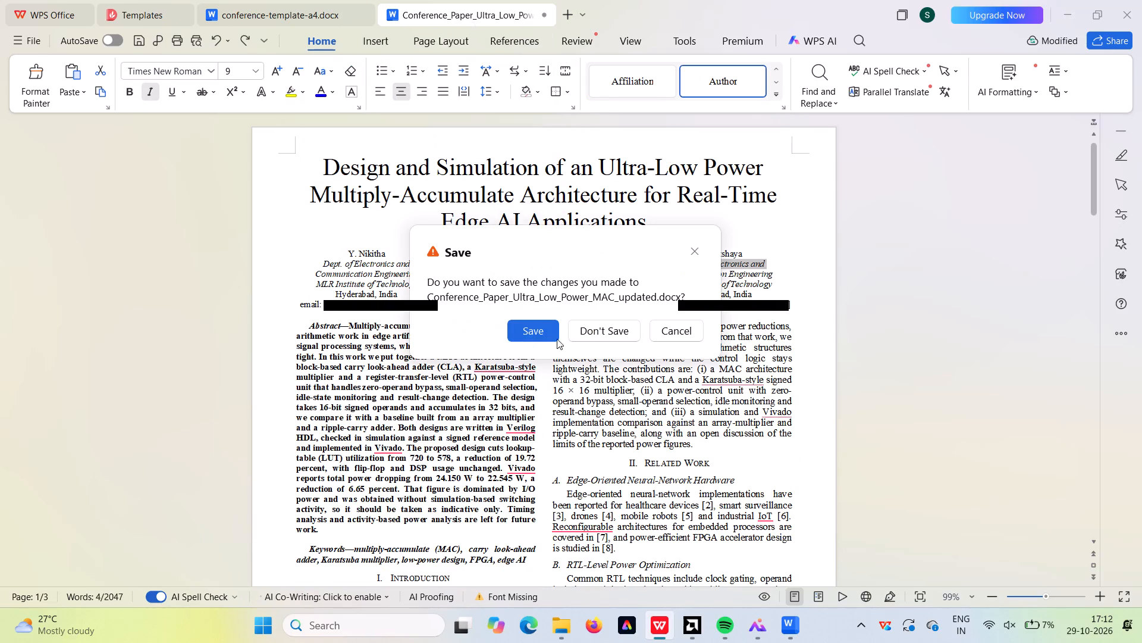
click(605, 327)
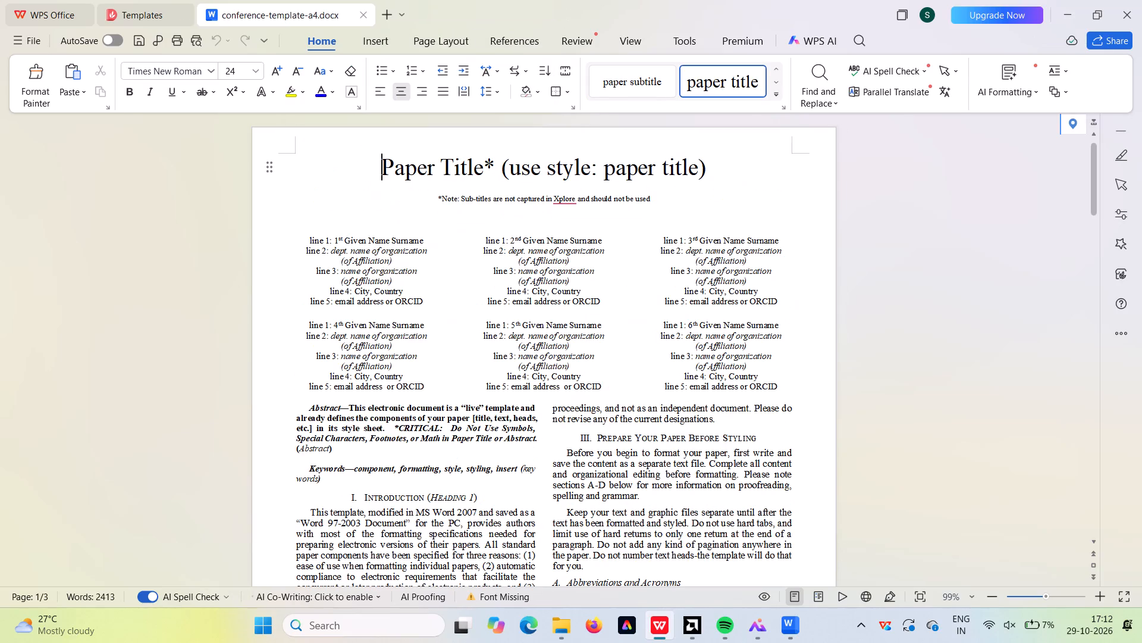
Search the computer for "whats" and open the WhatsApp app.
click(319, 626)
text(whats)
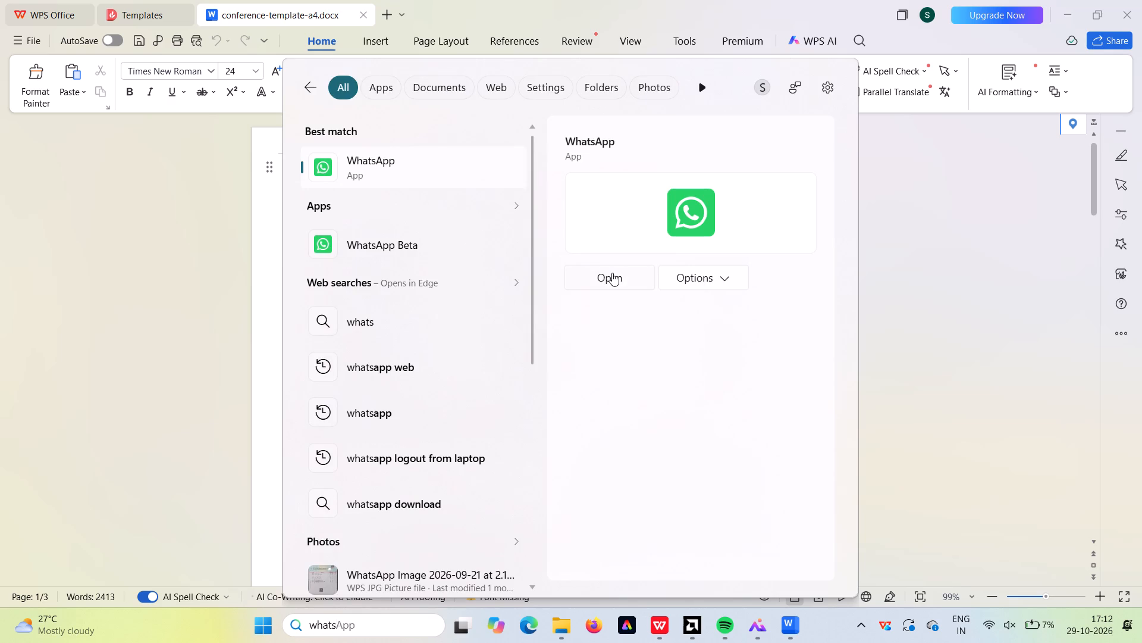
click(612, 273)
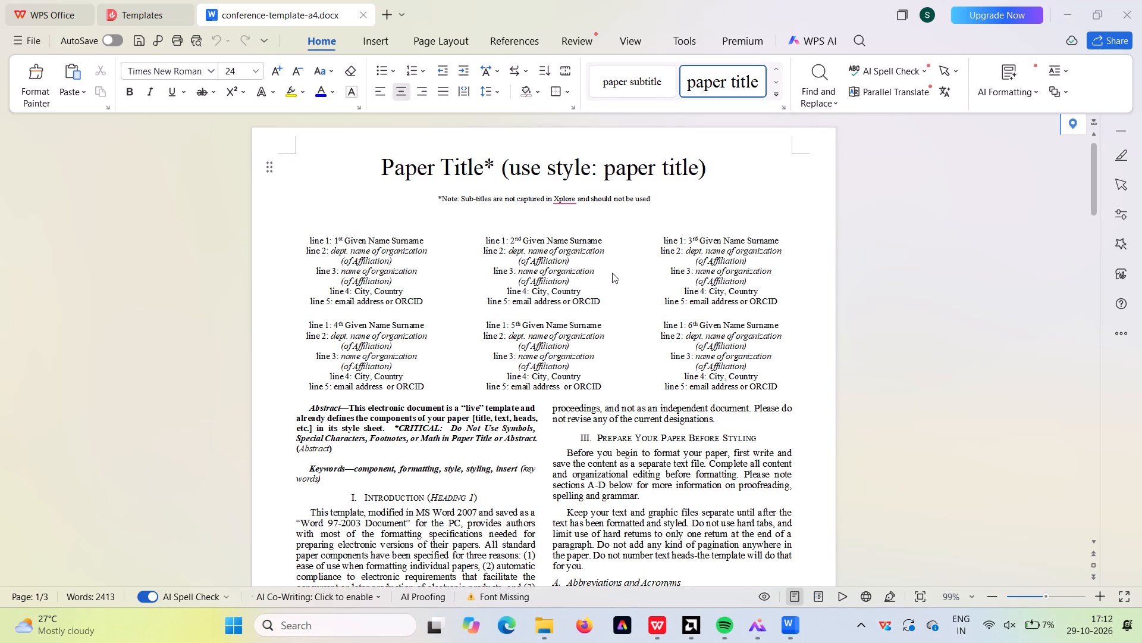
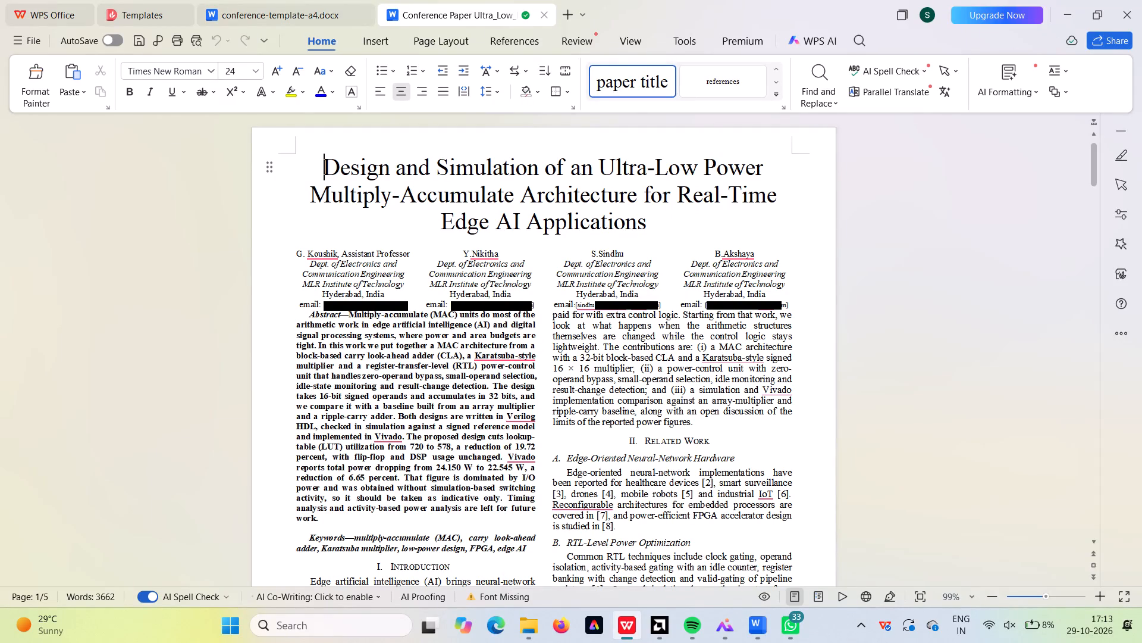
Look through the modified conference paper from the author block on page 1 to the results tables and figures on page 4.
click(321, 305)
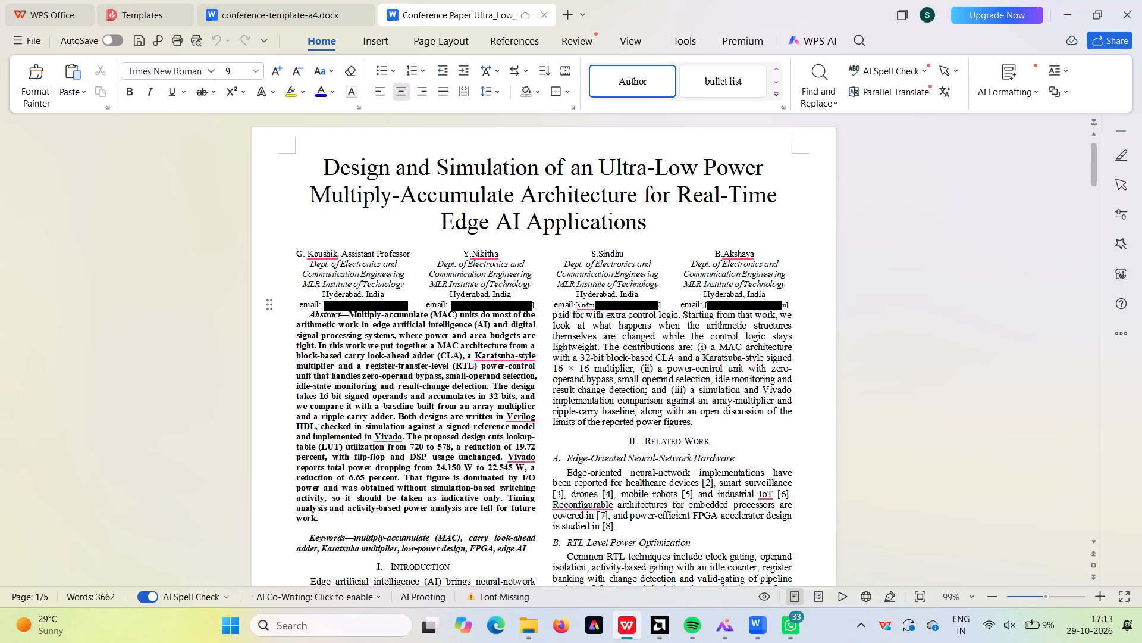
scroll(579, 416, down, 16)
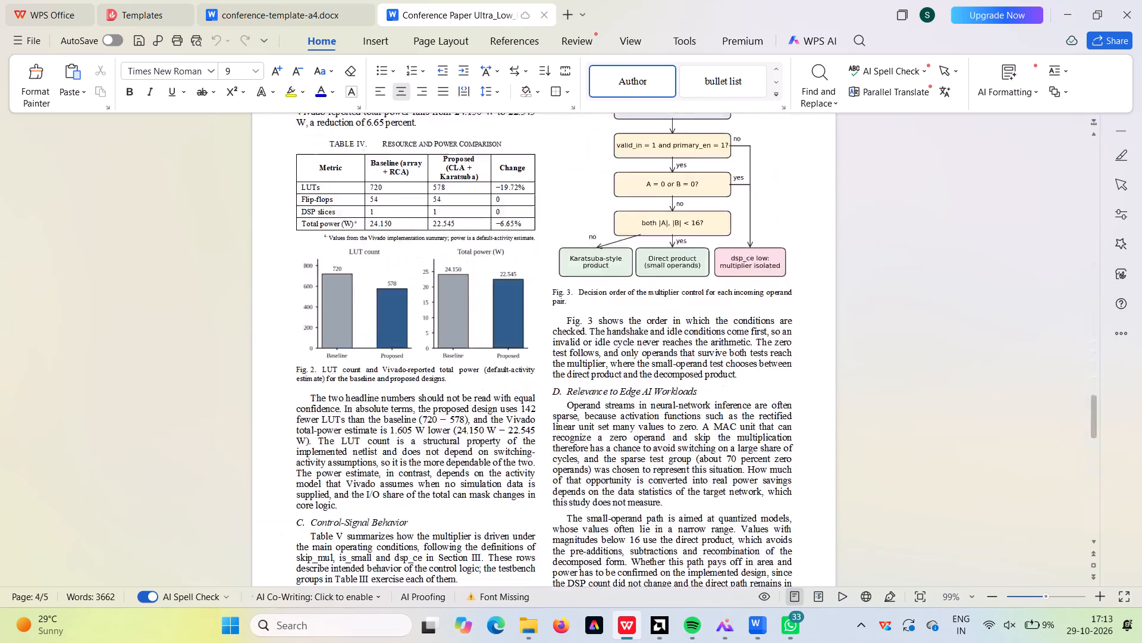
Look back through the modified conference paper from the conclusion and references to the early sections, checking its tables, figures and text.
scroll(579, 416, up, 4)
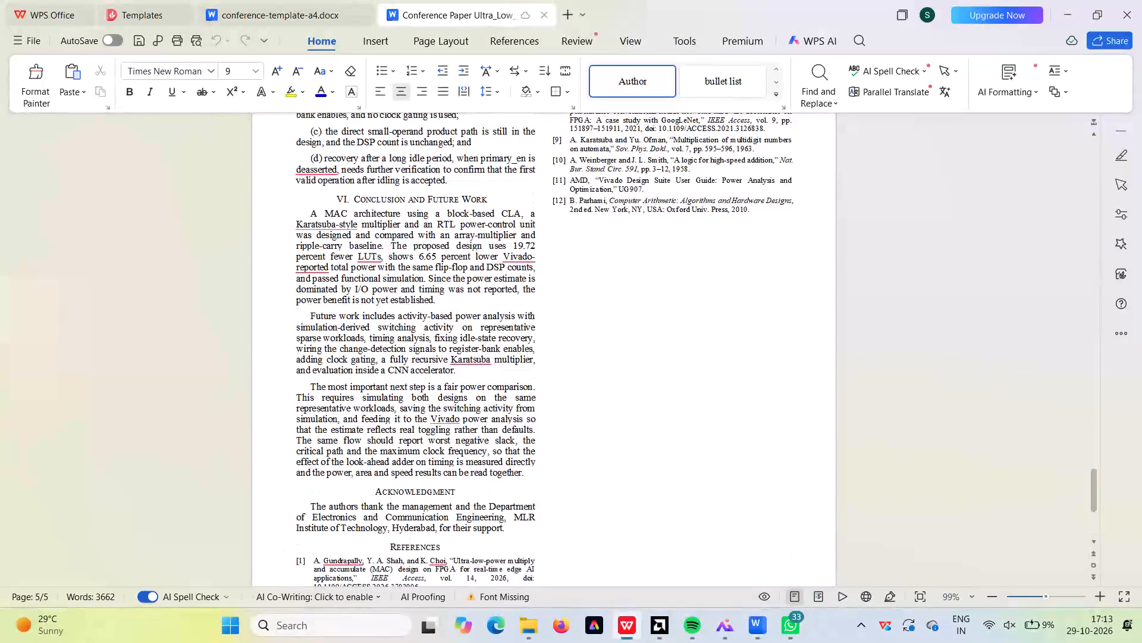
scroll(579, 416, up, 7)
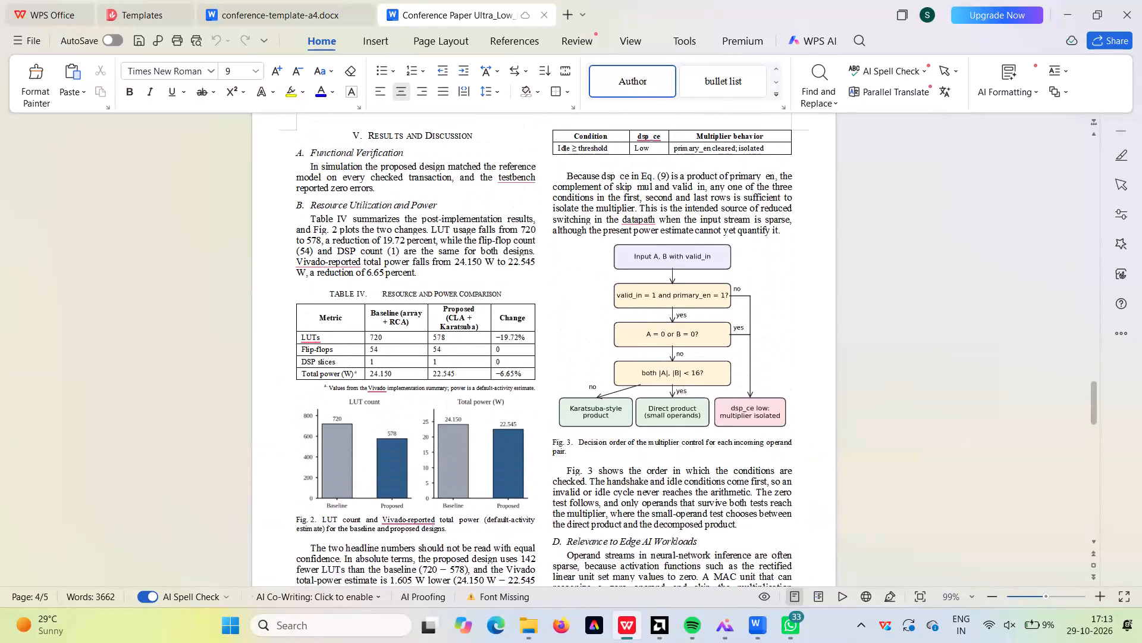
scroll(579, 416, up, 9)
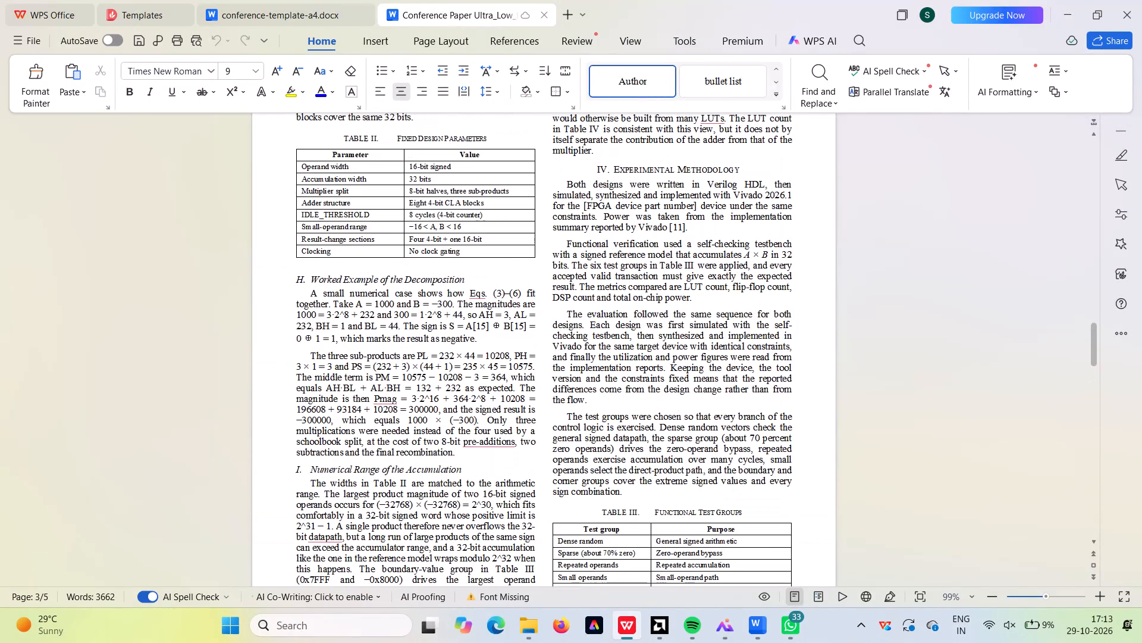
scroll(579, 416, up, 6)
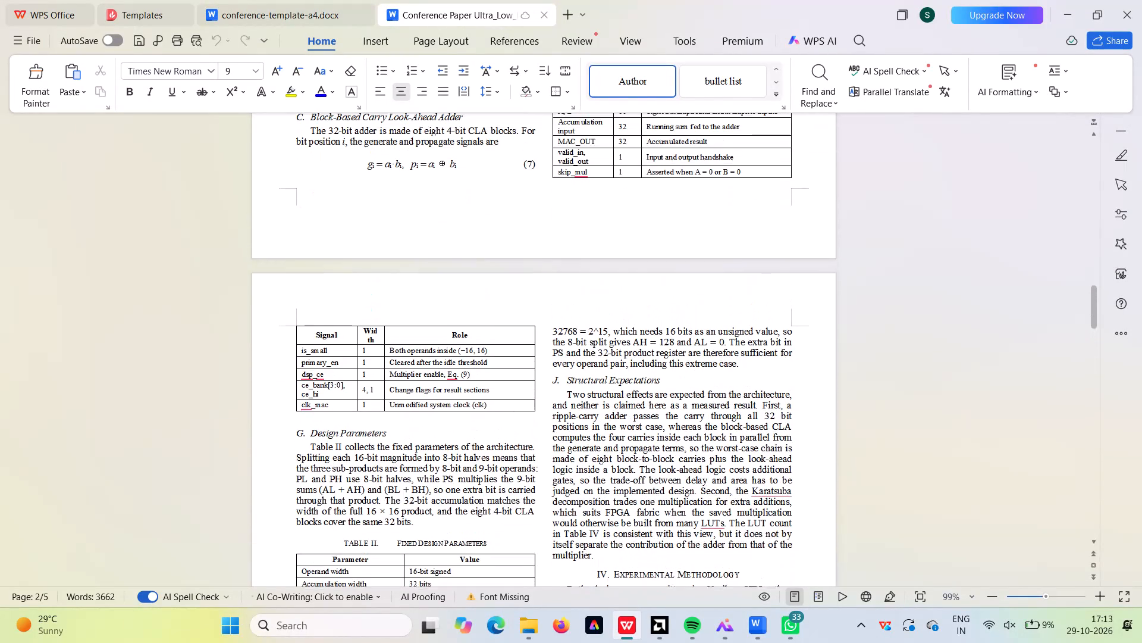
scroll(579, 416, up, 2)
scroll(630, 271, up, 4)
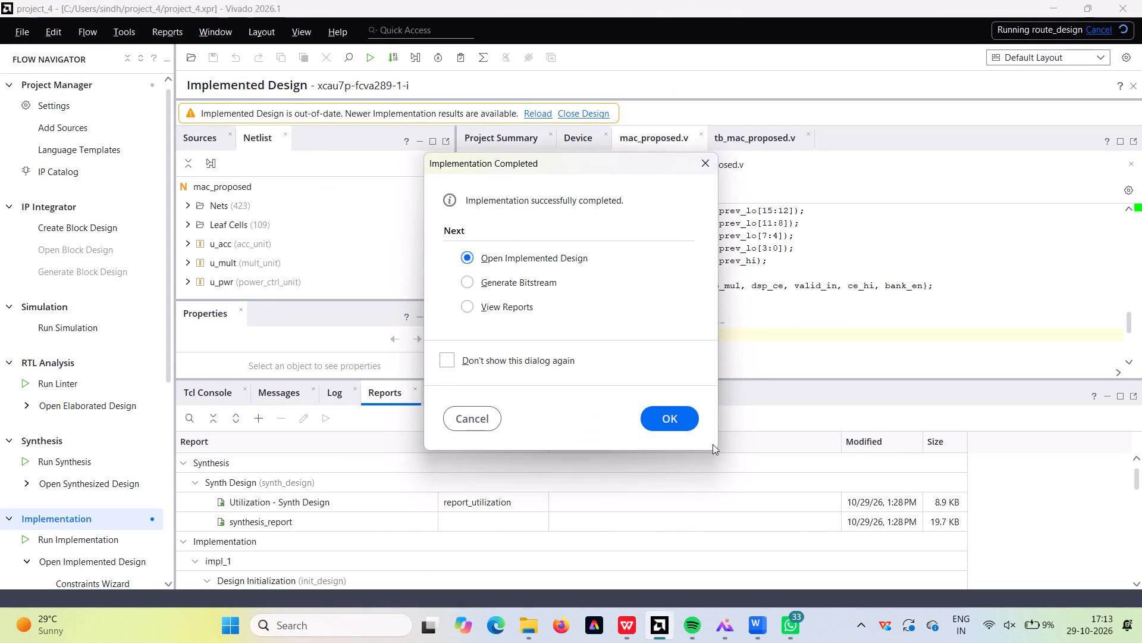
Dismiss the "Read failed" error window over Vivado.
click(745, 624)
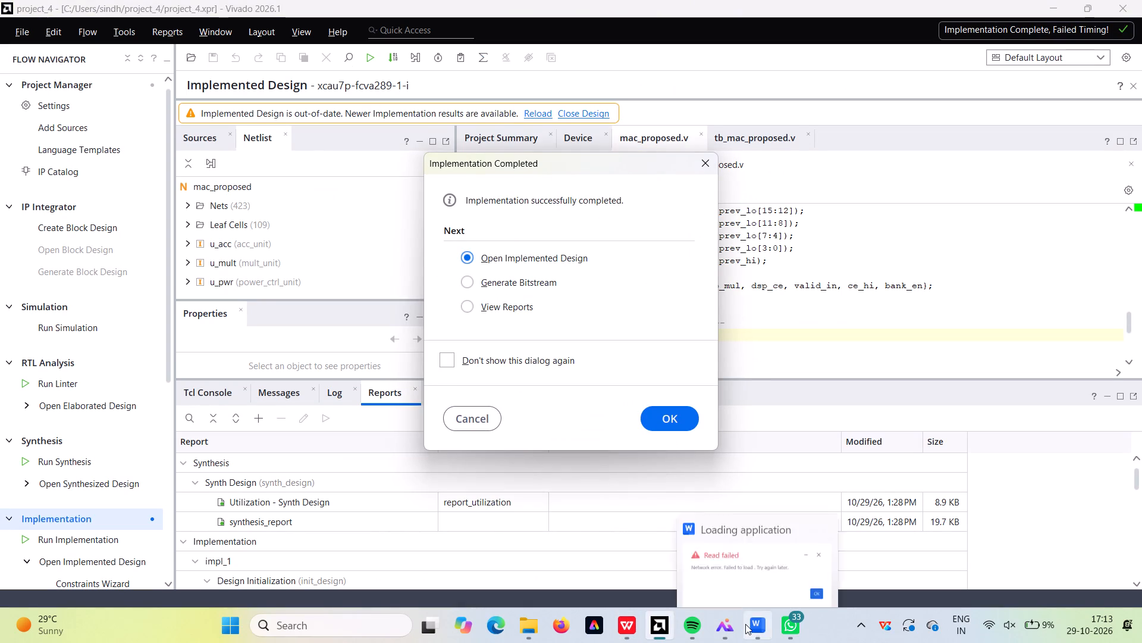
click(693, 338)
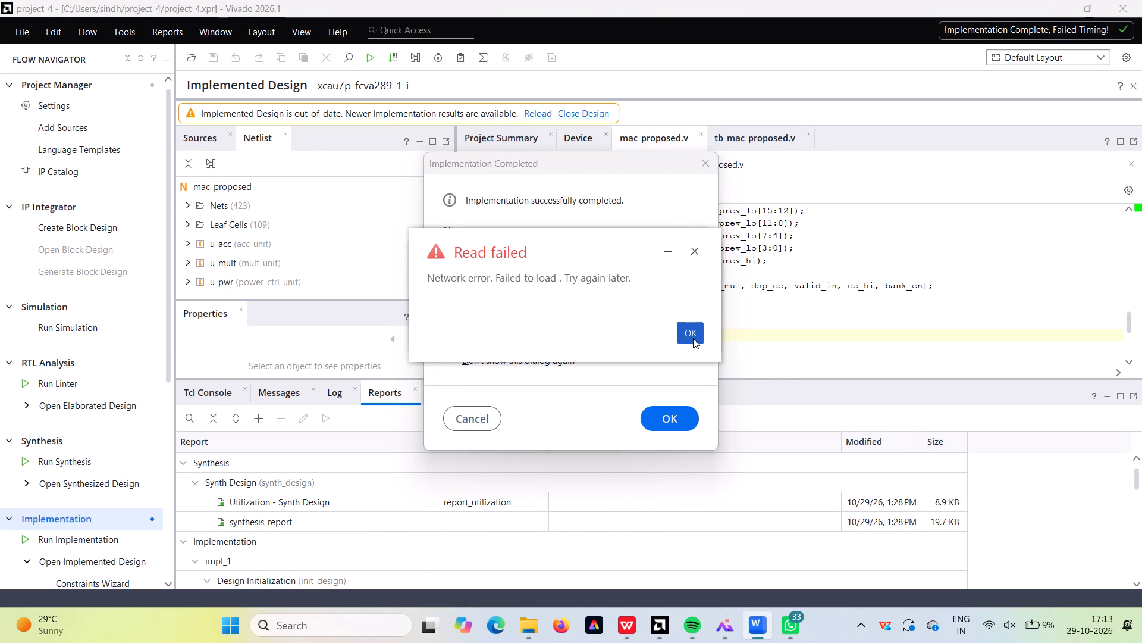
click(662, 628)
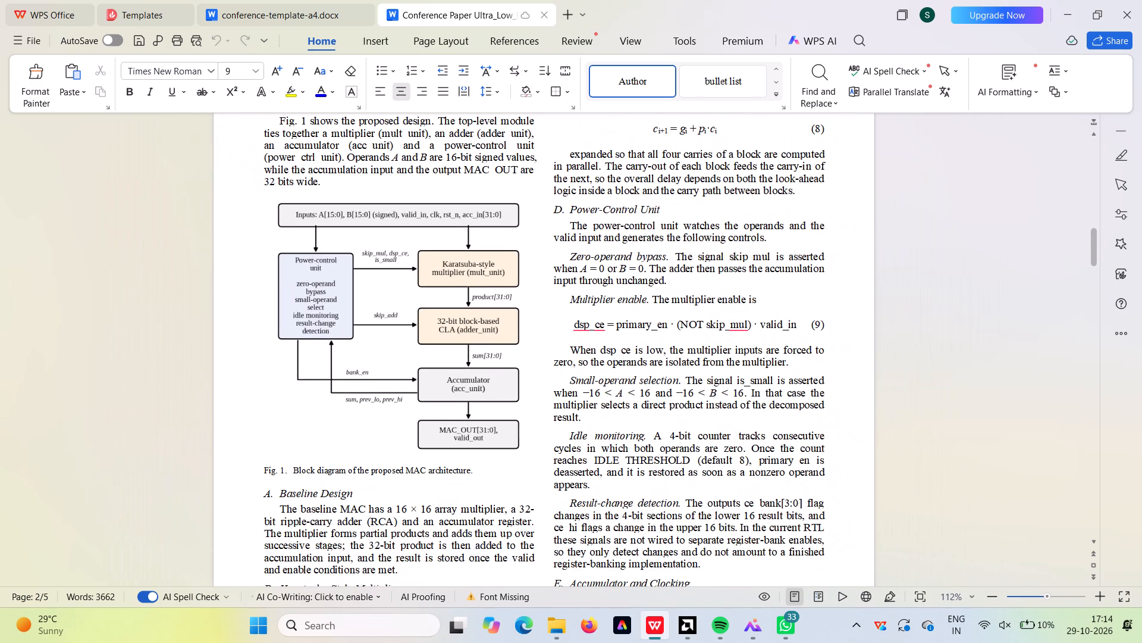
Look over the modified conference paper's pages from title to references and select its entire text.
scroll(441, 236, up, 4)
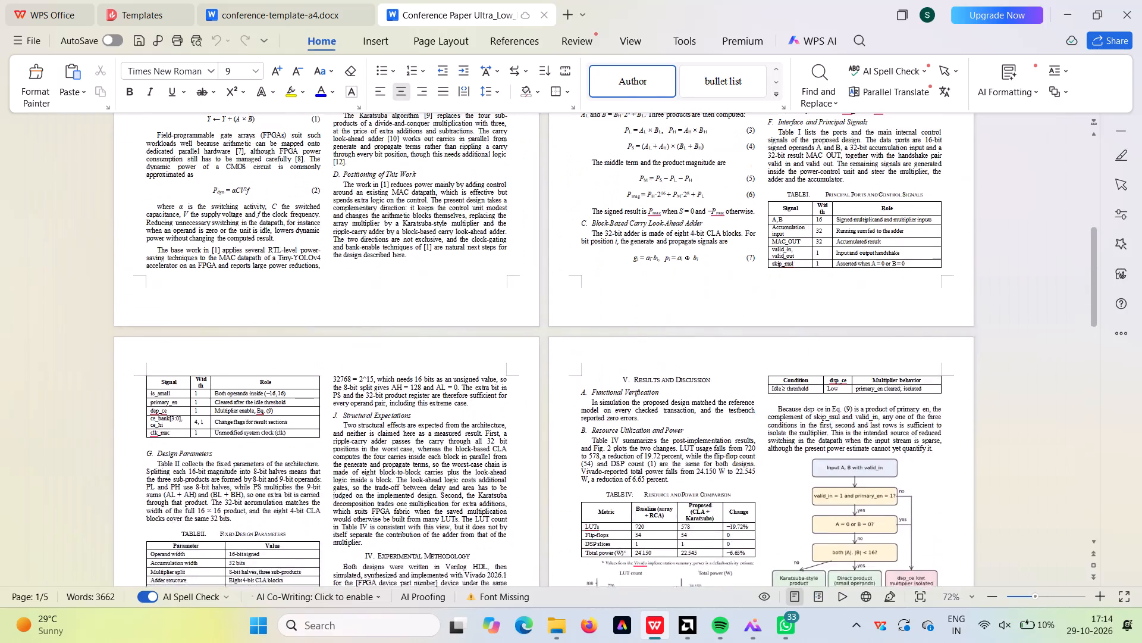
scroll(441, 236, up, 5)
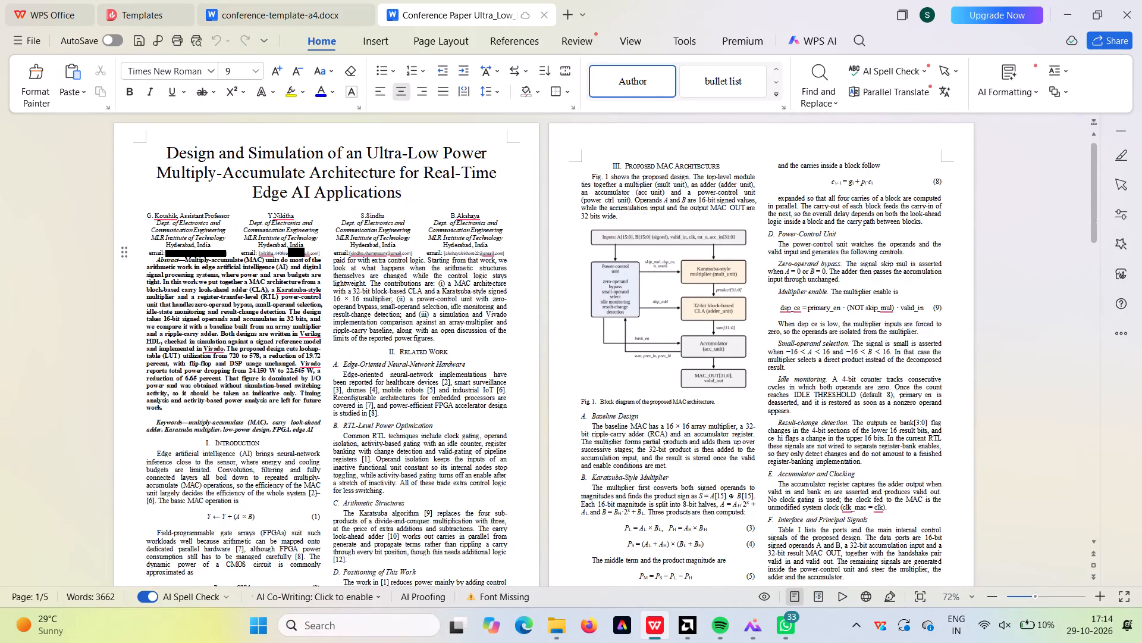
scroll(508, 341, down, 1)
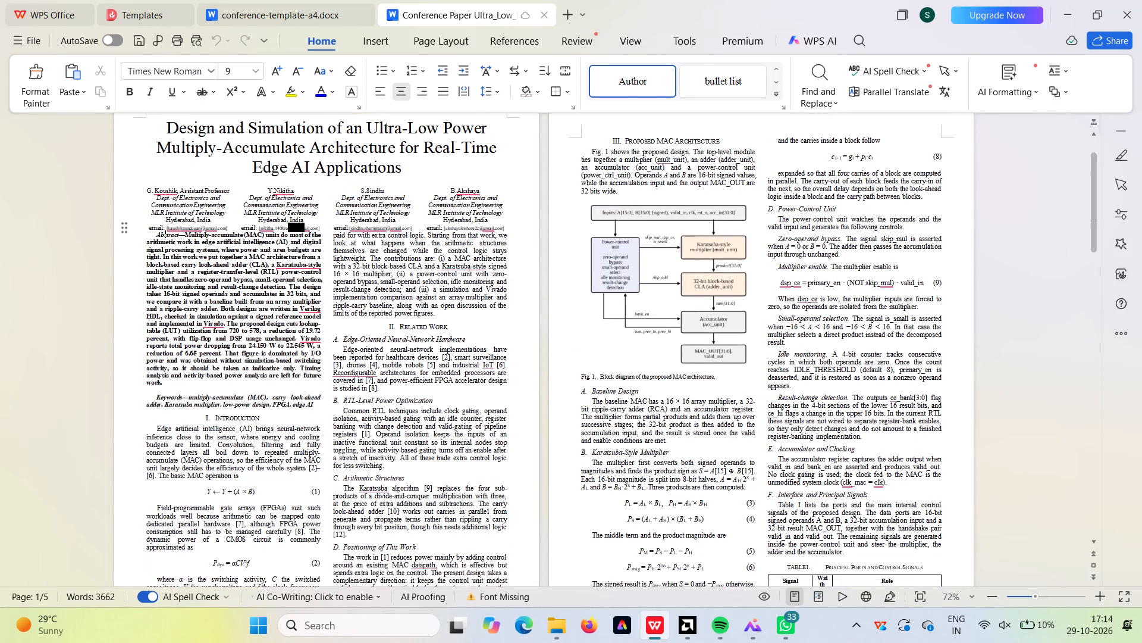
scroll(508, 341, down, 8)
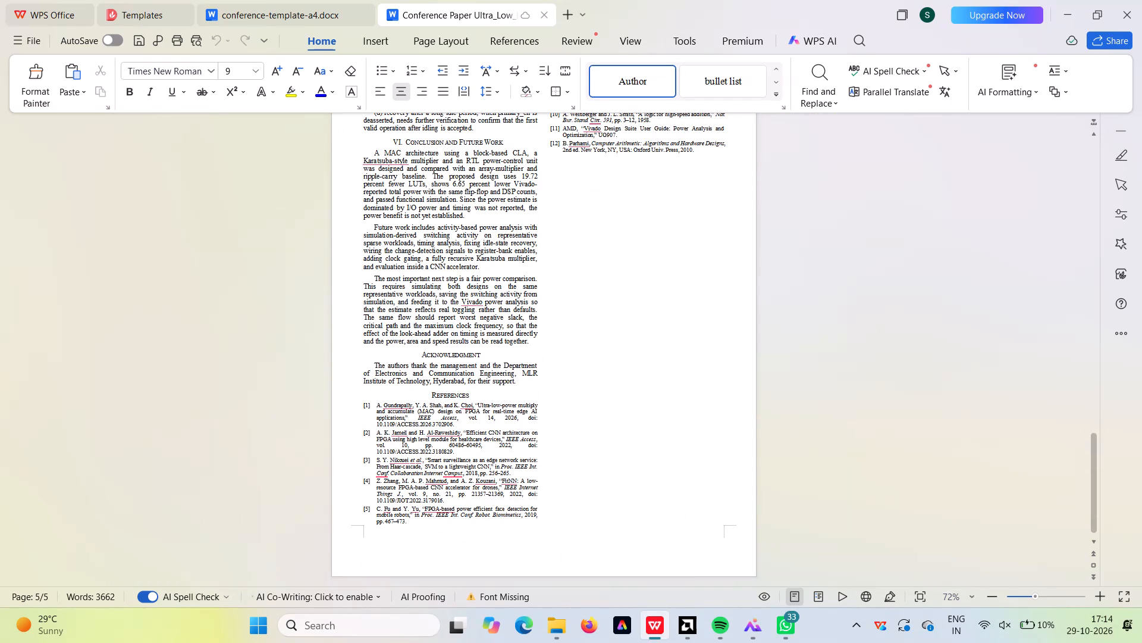
scroll(549, 376, up, 2)
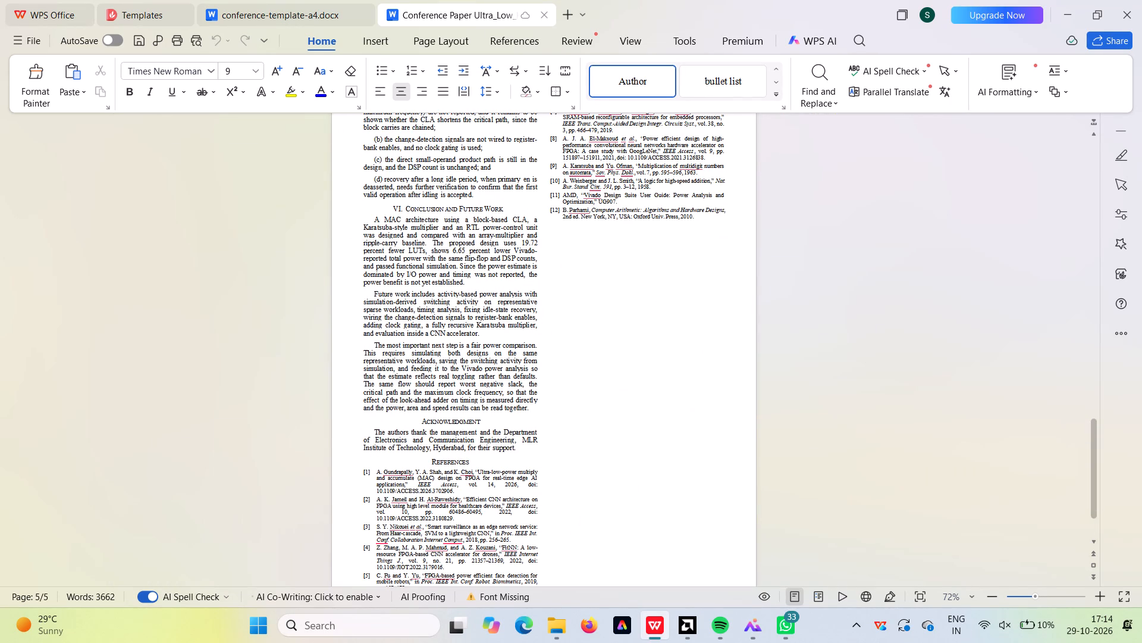
key(ctrl+a)
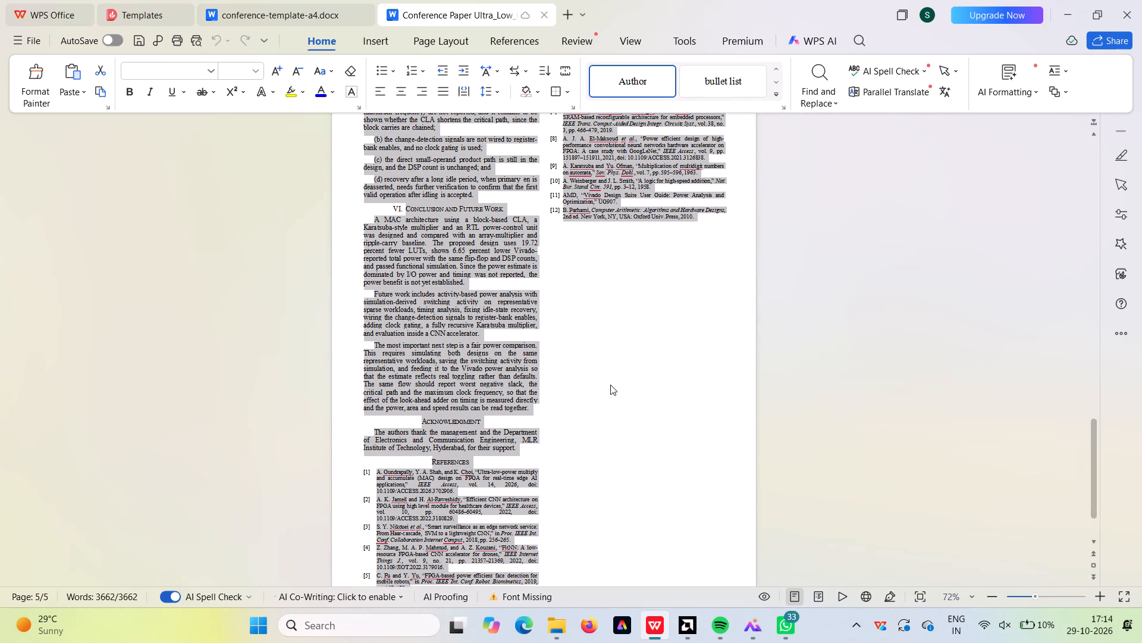
Switch to conference-template-a4.docx and examine its layout from the abstract through the figures, acknowledgment and references sections.
click(236, 3)
scroll(666, 536, down, 5)
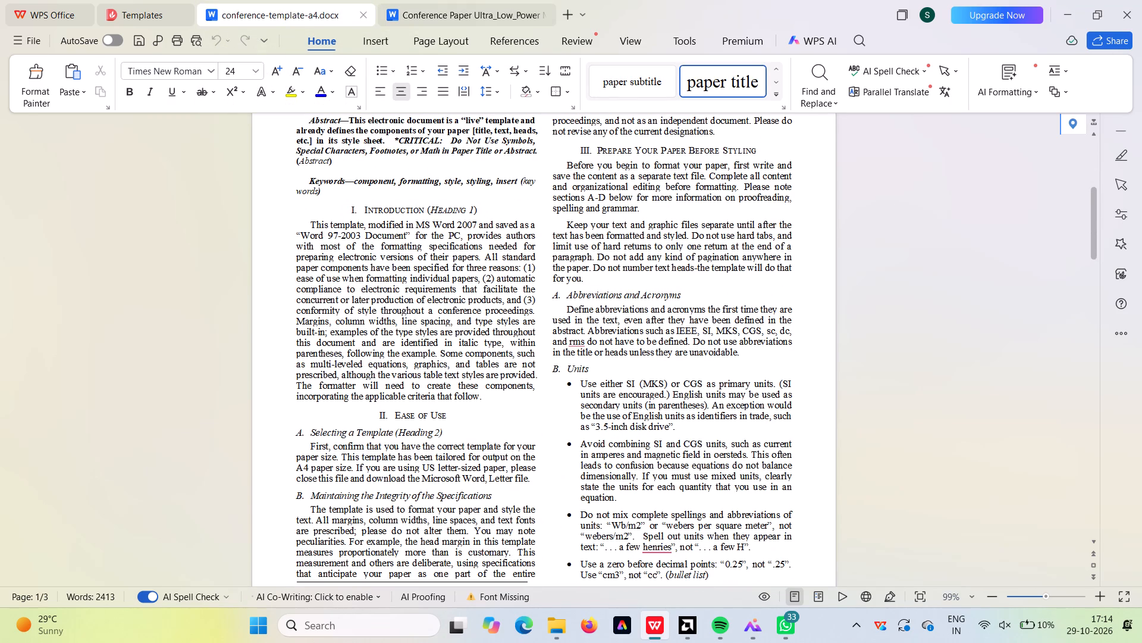
scroll(532, 411, up, 4)
scroll(532, 411, down, 4)
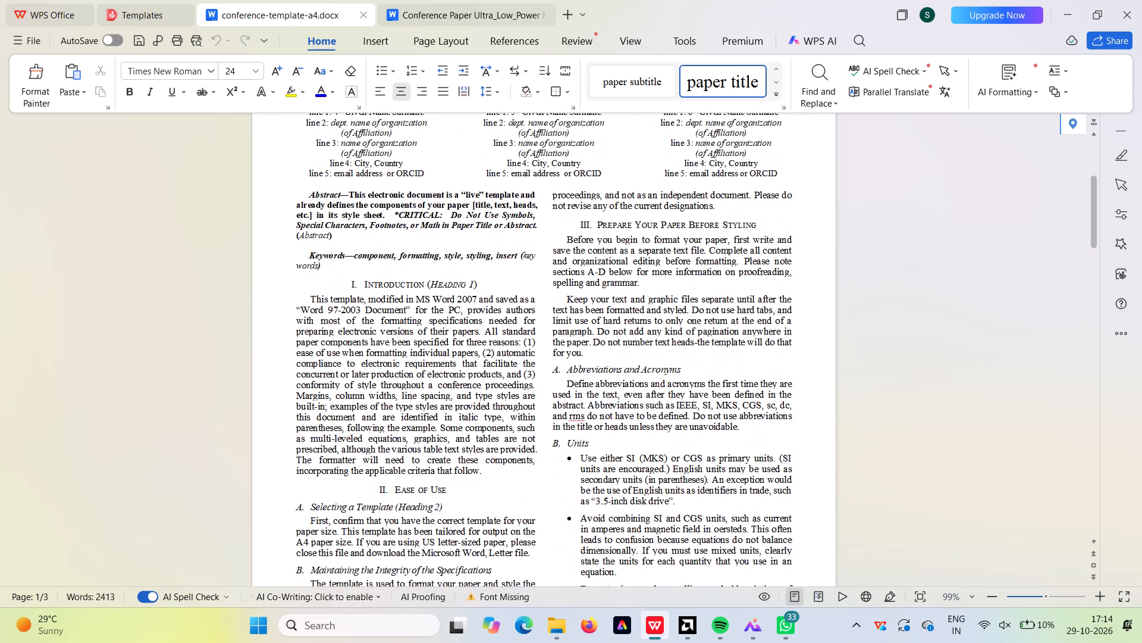
scroll(532, 411, down, 9)
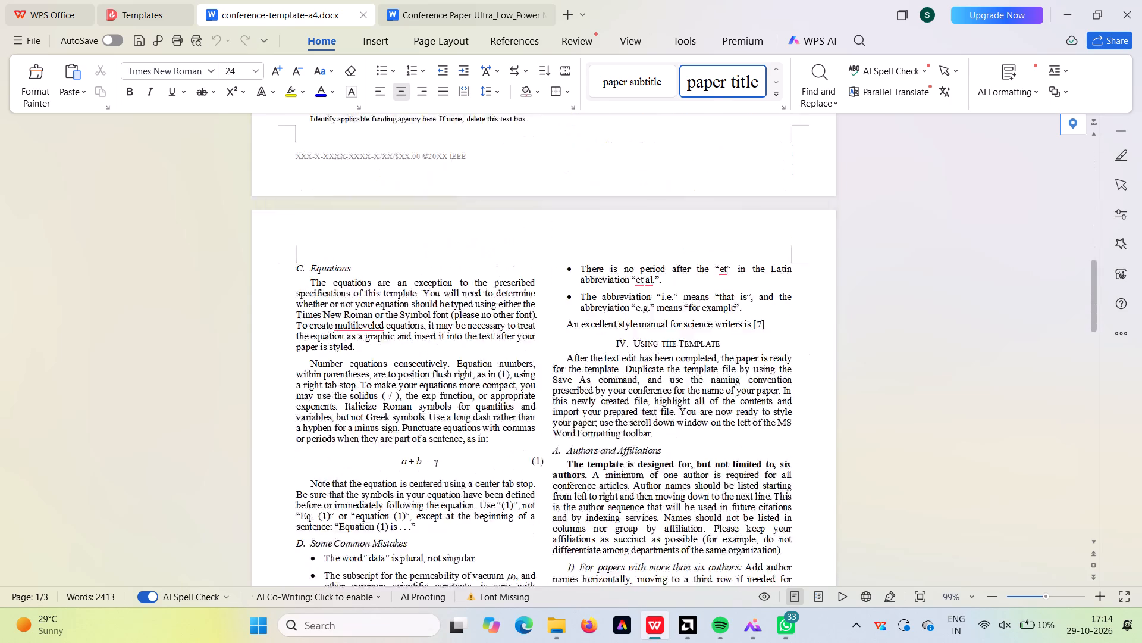
scroll(532, 411, down, 7)
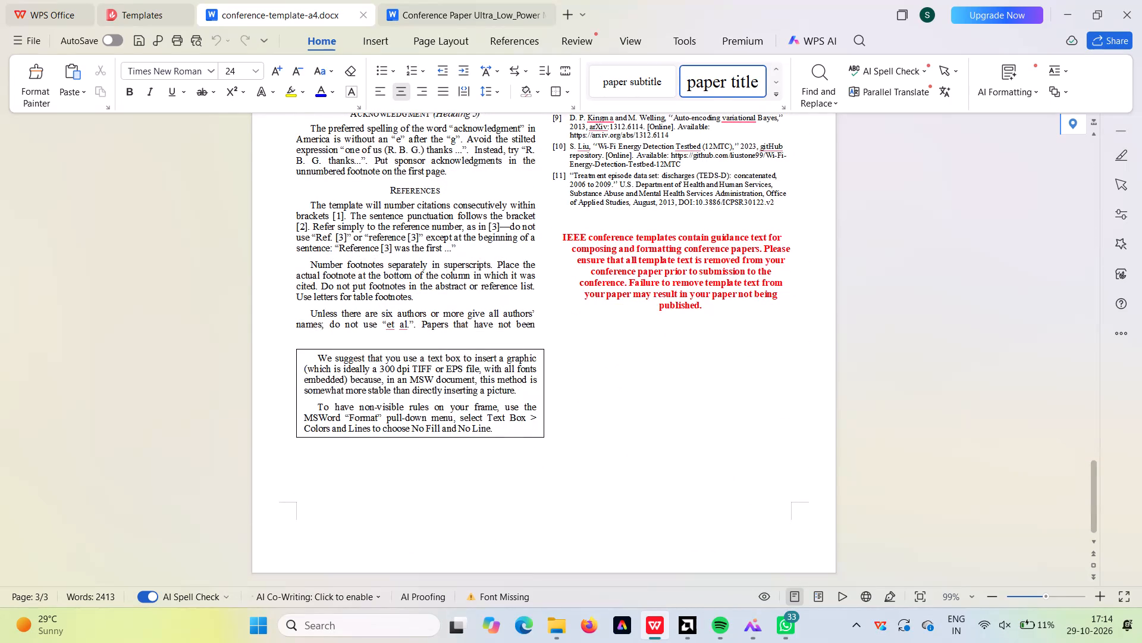
scroll(532, 411, up, 1)
scroll(495, 325, up, 1)
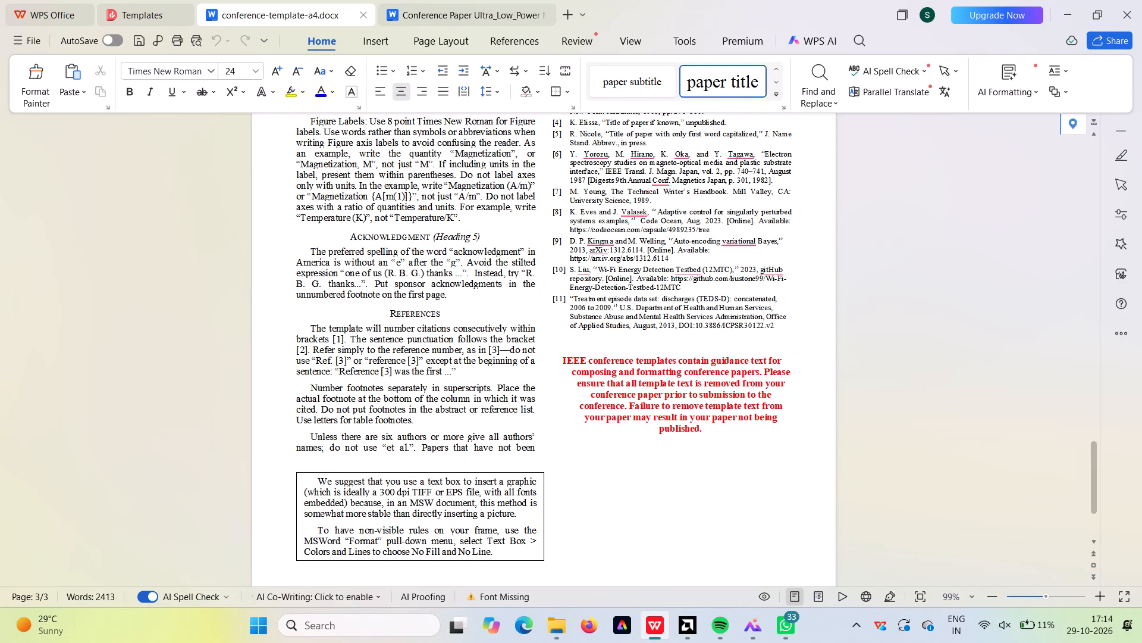
scroll(495, 325, up, 4)
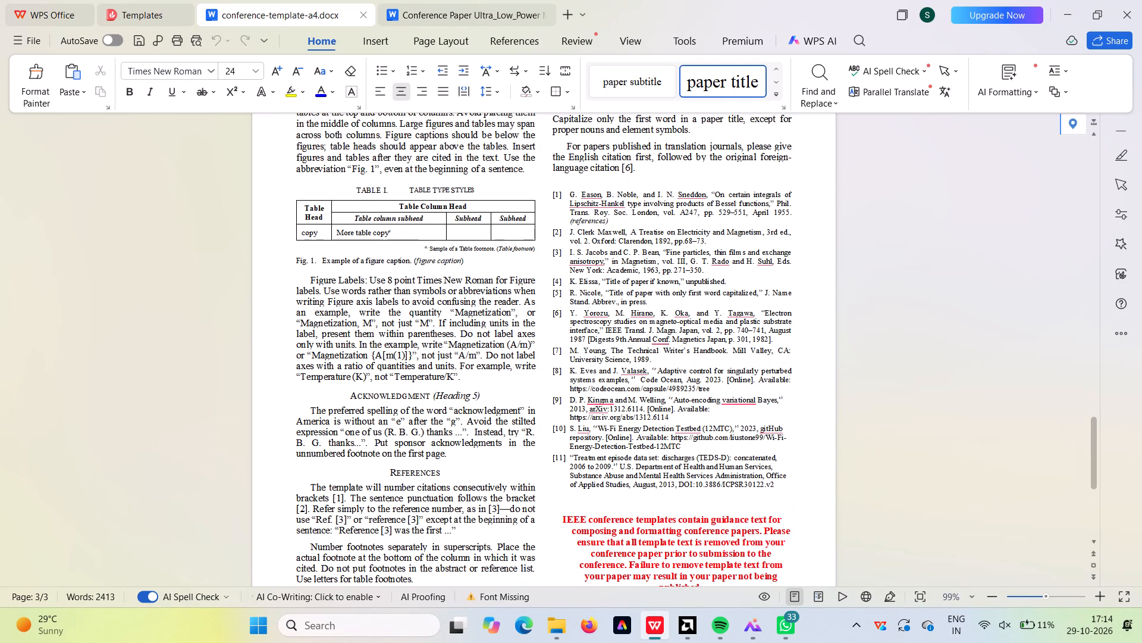
scroll(495, 325, up, 1)
Check the font and size of the template's text under Identify the Headings, in the Figure Labels paragraph and in the Acknowledgment.
click(466, 463)
drag(466, 463, 462, 461)
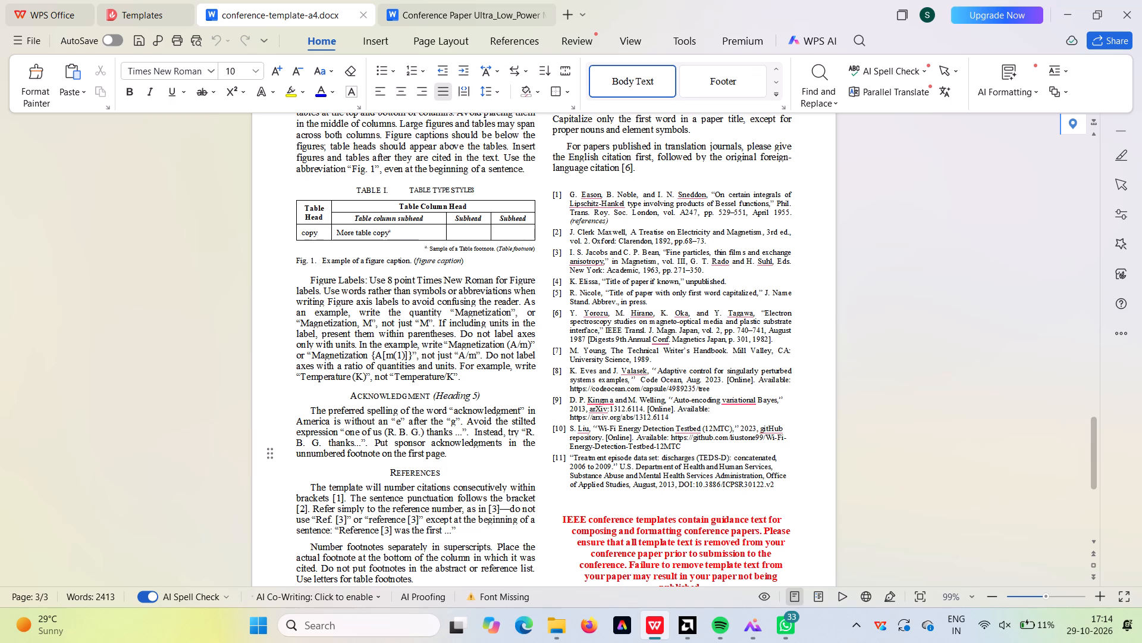
drag(462, 461, 309, 208)
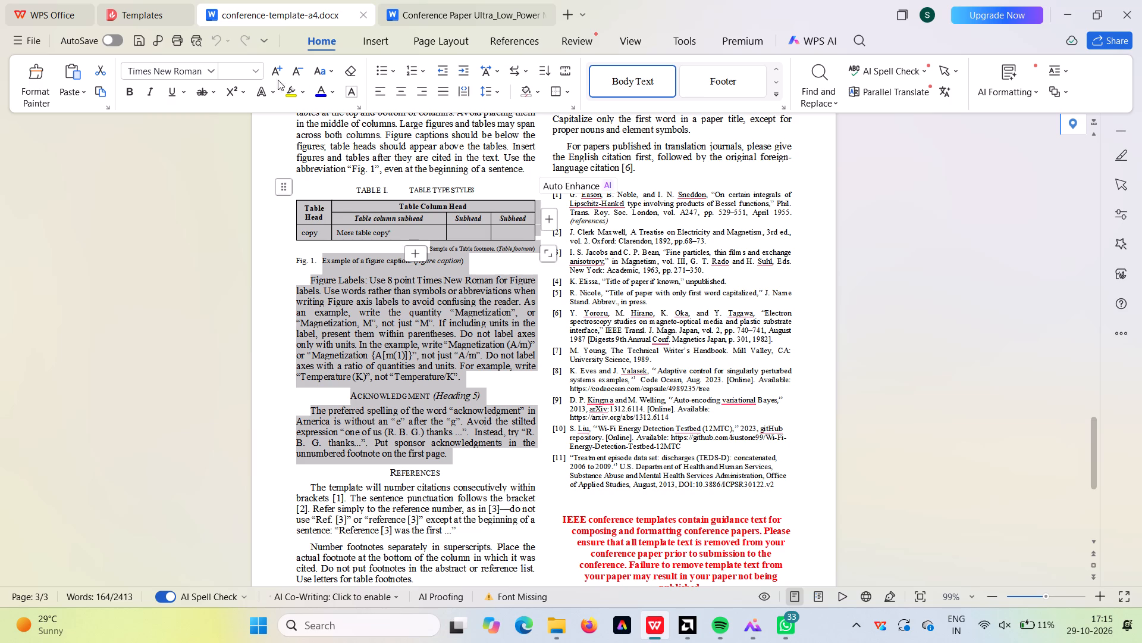
click(259, 74)
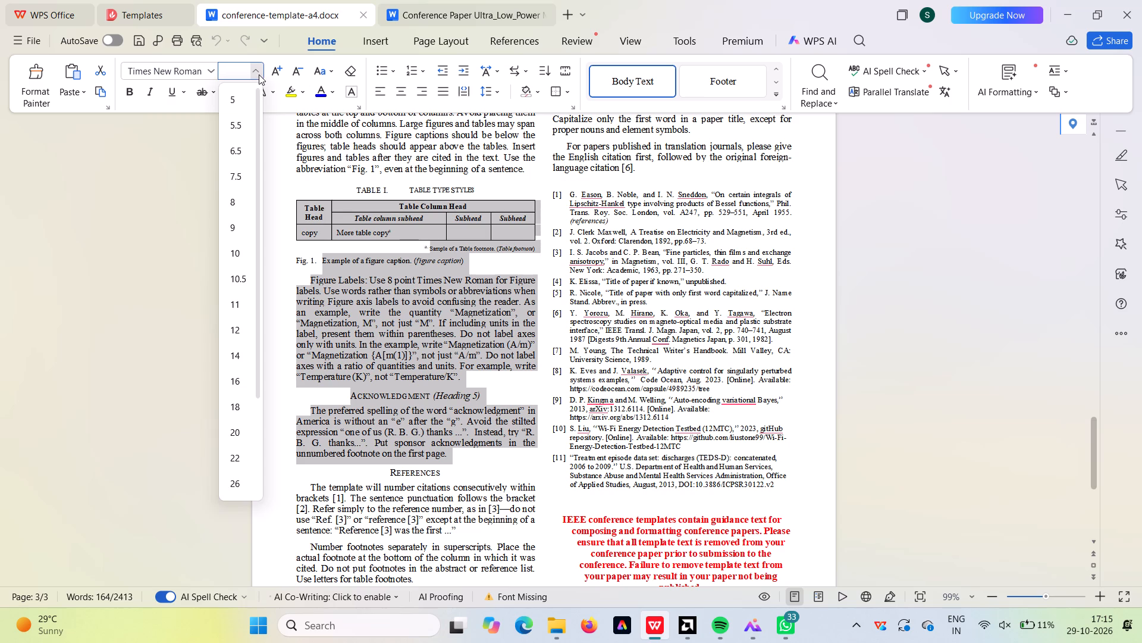
click(292, 259)
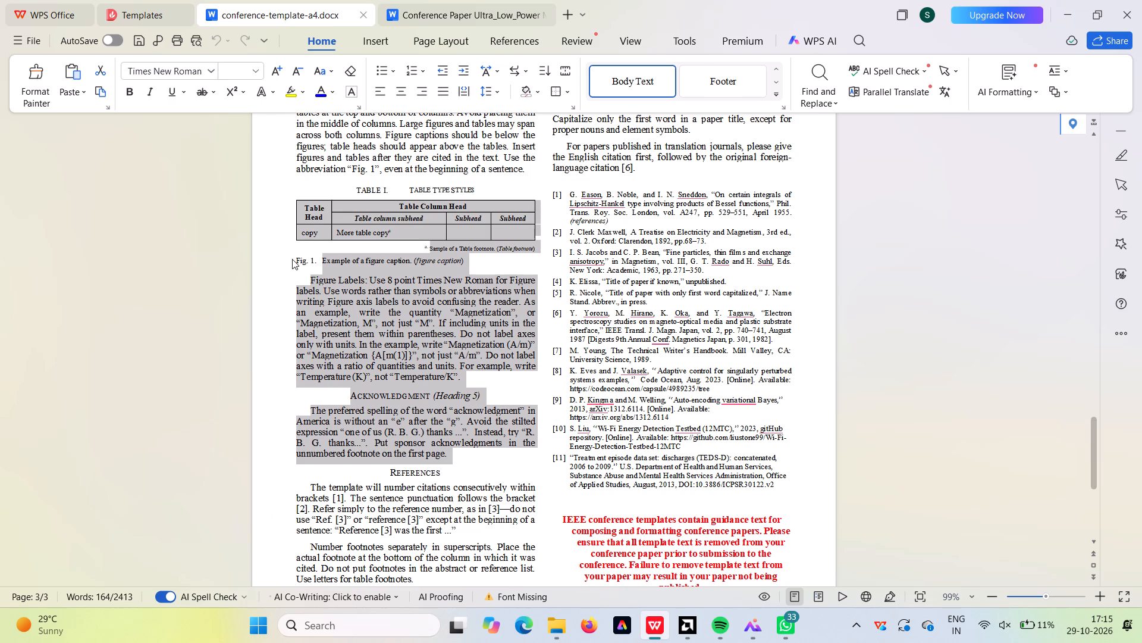
scroll(404, 277, up, 2)
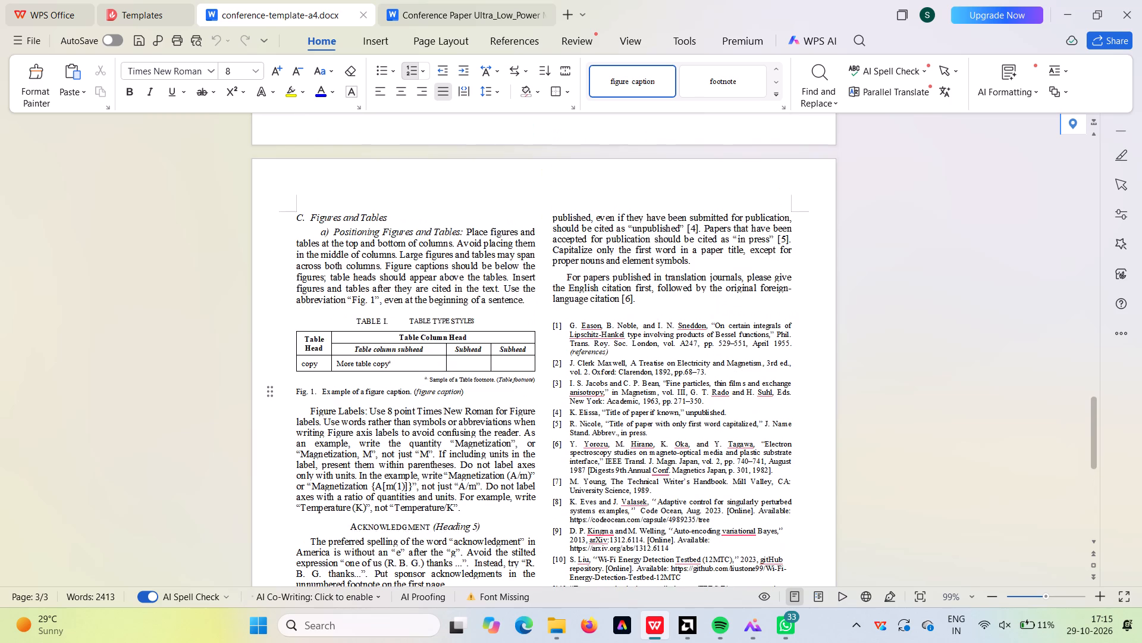
scroll(404, 277, up, 5)
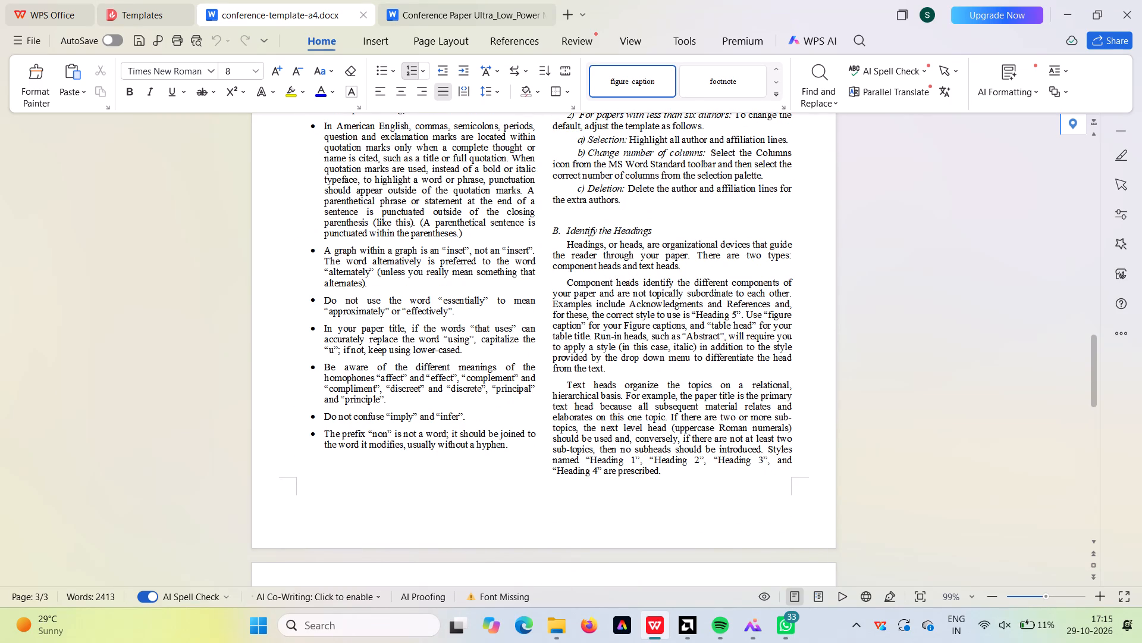
drag(569, 276, 732, 511)
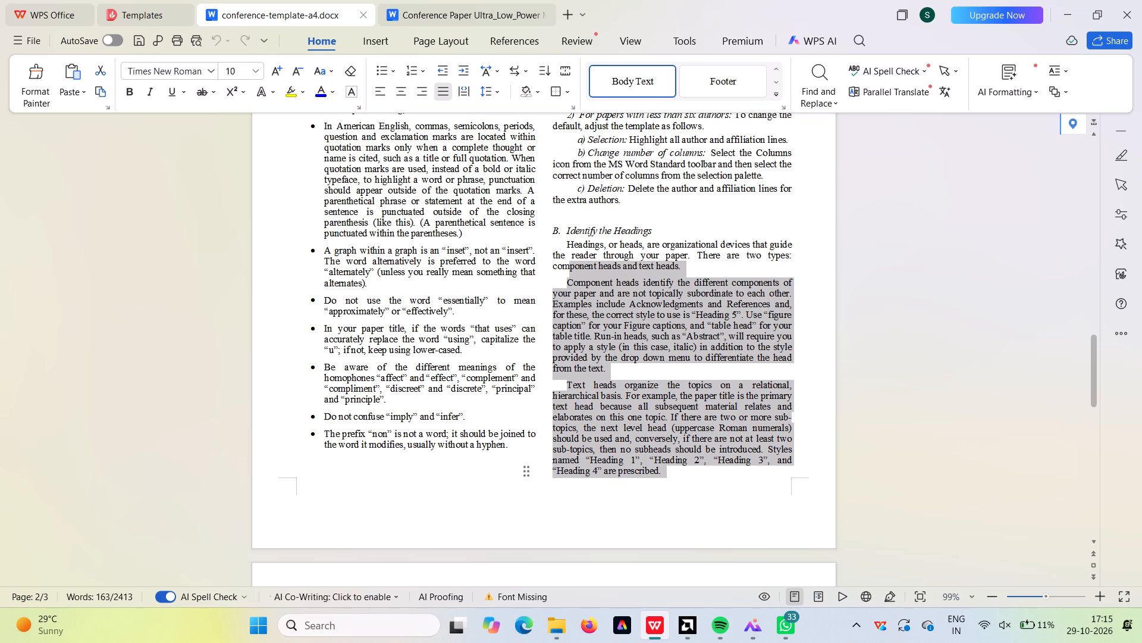
drag(732, 511, 727, 505)
click(394, 502)
scroll(394, 502, down, 4)
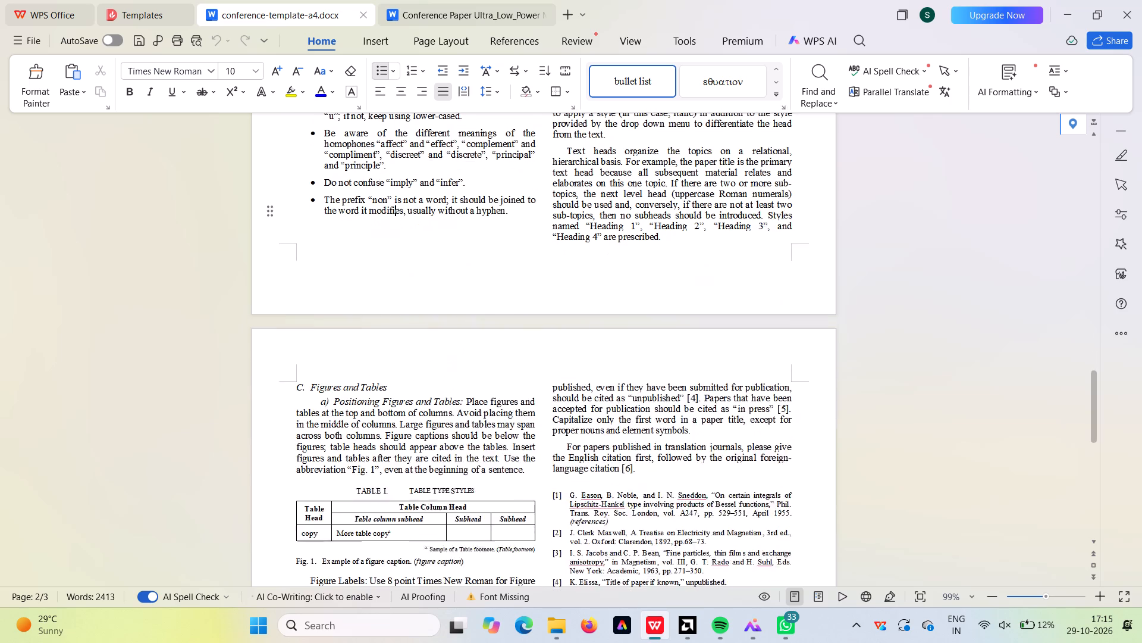
scroll(394, 502, down, 6)
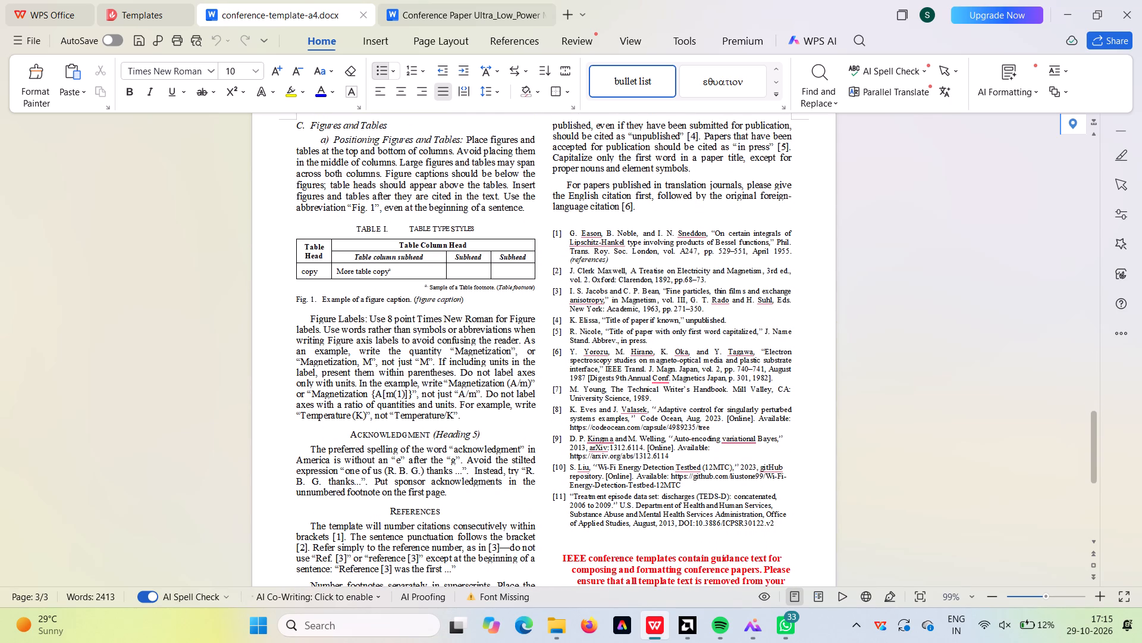
drag(306, 316, 461, 495)
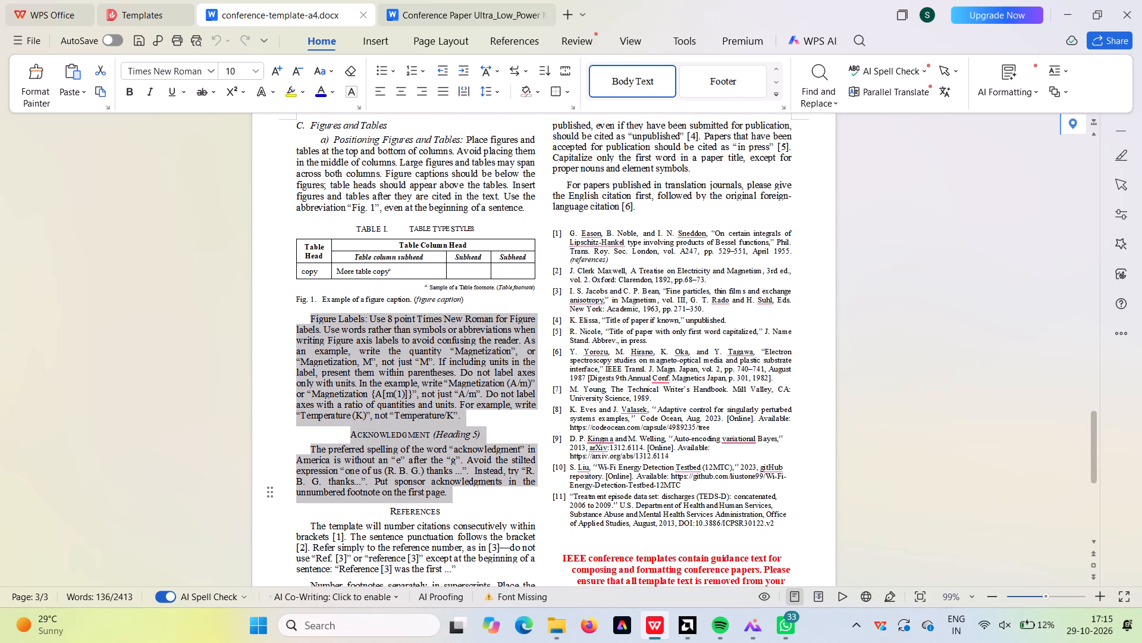
drag(461, 495, 456, 8)
key(Escape)
Return to the modified conference paper and select its Conclusion and Future Work through Acknowledgment text to check the font and size.
double_click(425, 17)
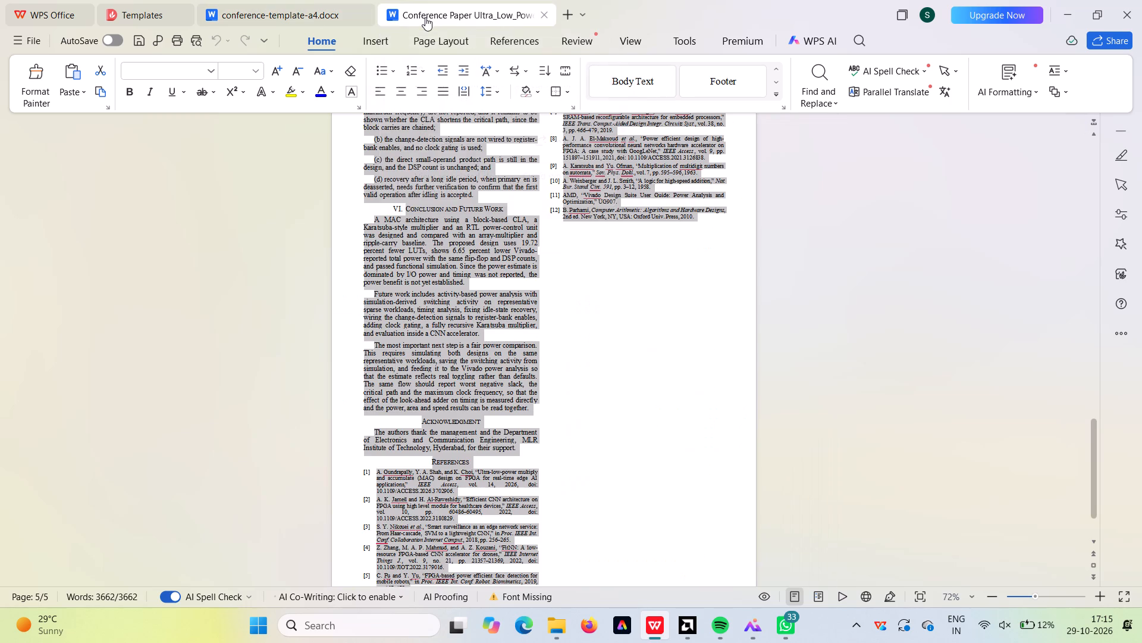
click(619, 523)
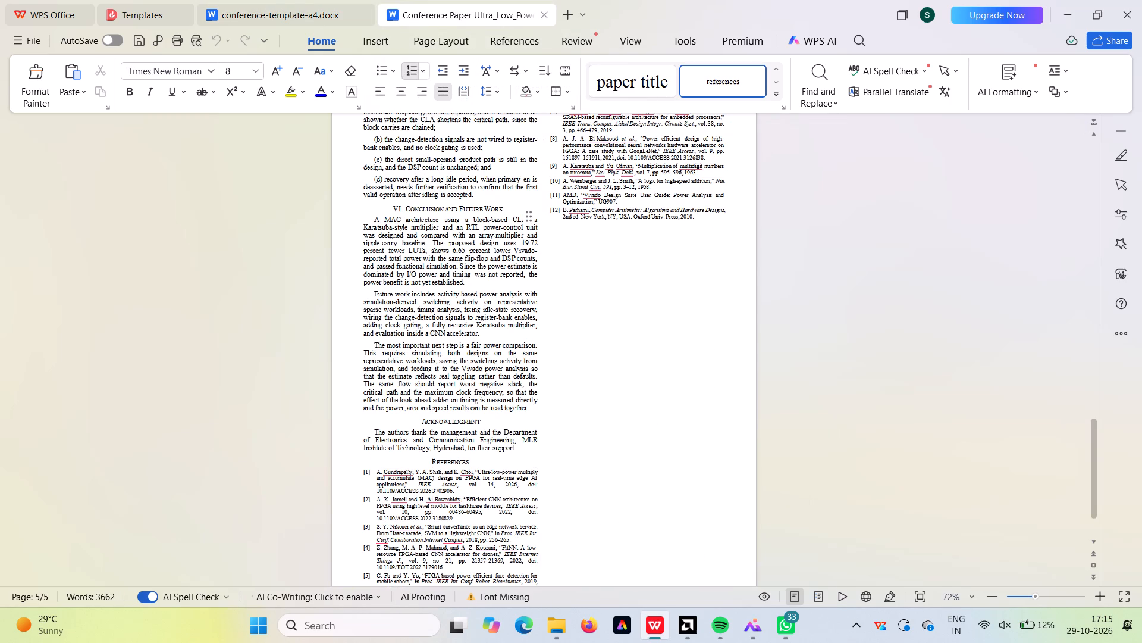
drag(517, 447, 381, 192)
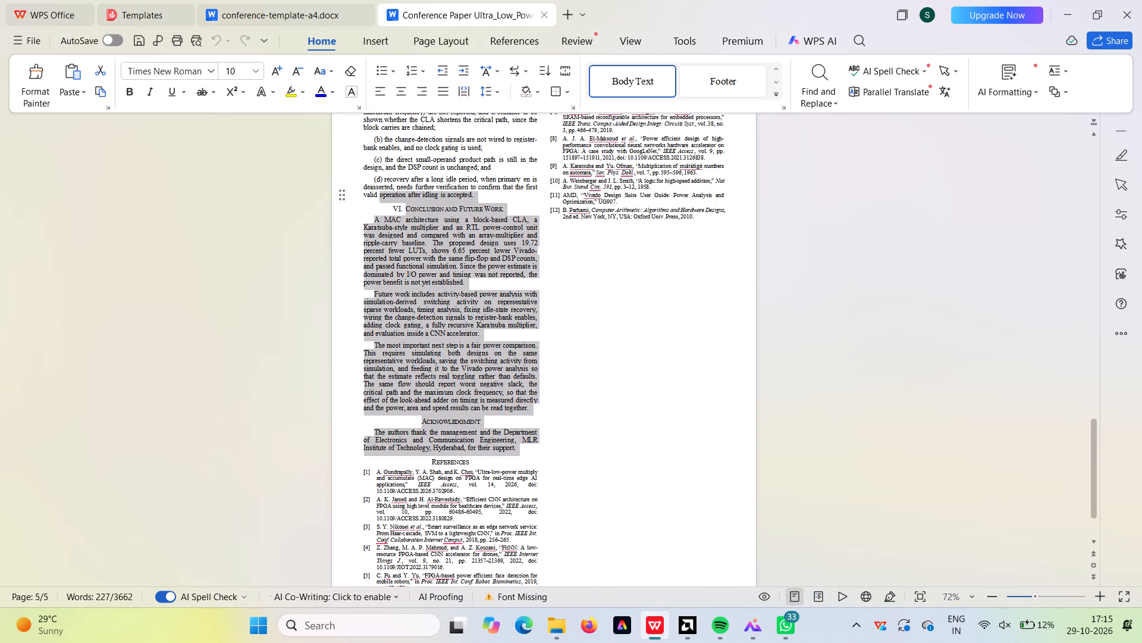
Select the paper's References heading and reference list to check their font and size, and clear the selection.
drag(566, 460, 527, 448)
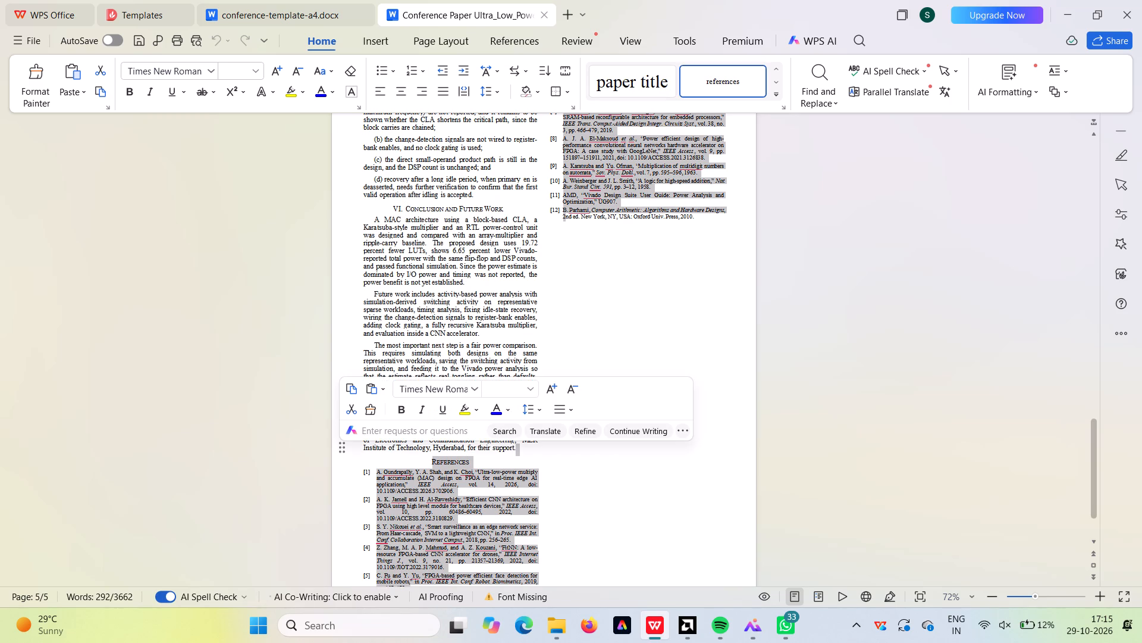
key(Escape)
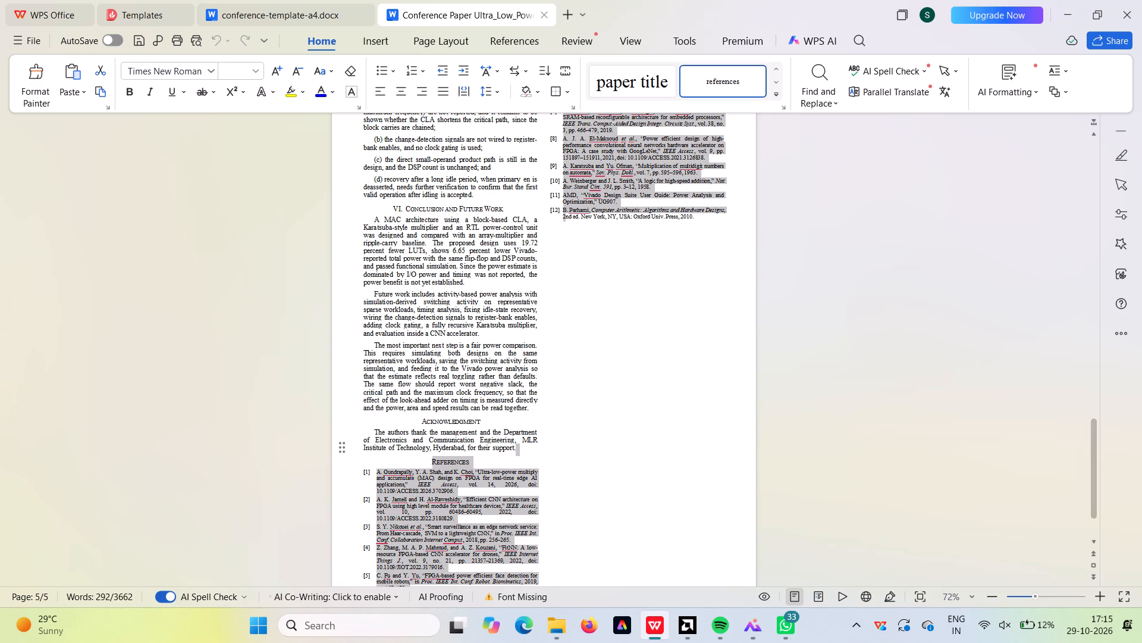
click(671, 414)
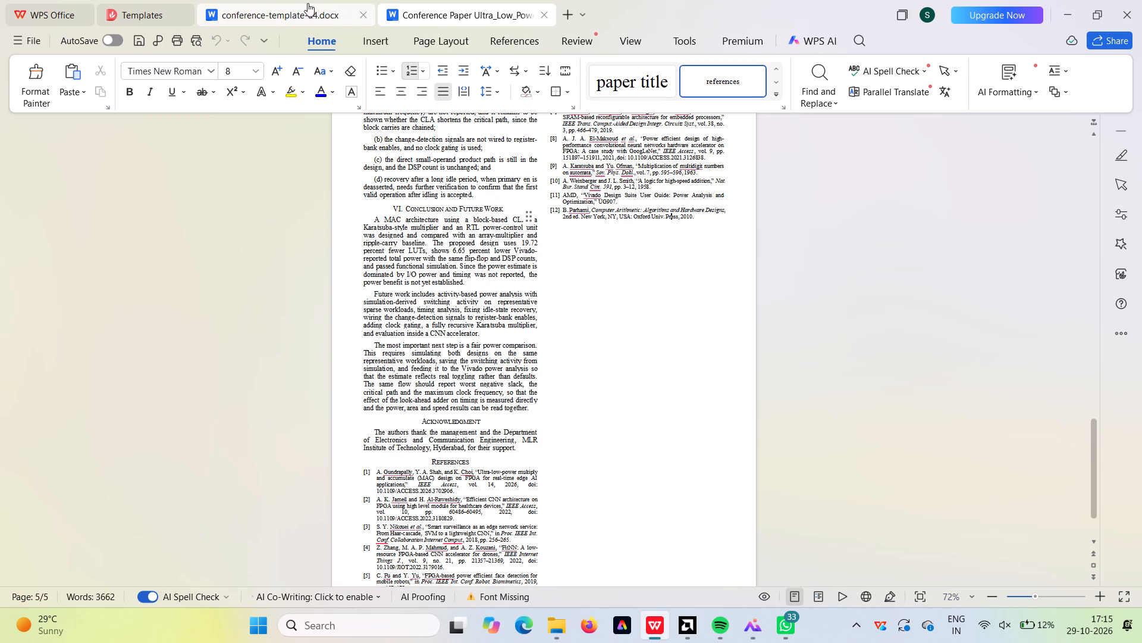
Compare conference-template-a4.docx with the ultra-low-power MAC paper, going back through both documents to their first pages.
click(290, 10)
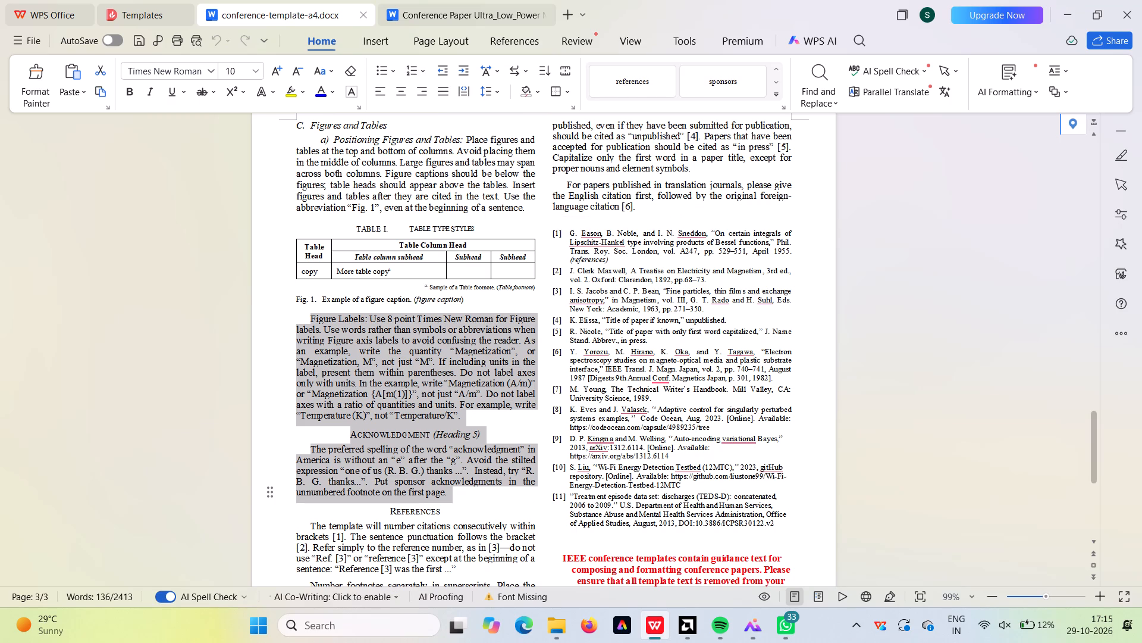
scroll(602, 304, up, 3)
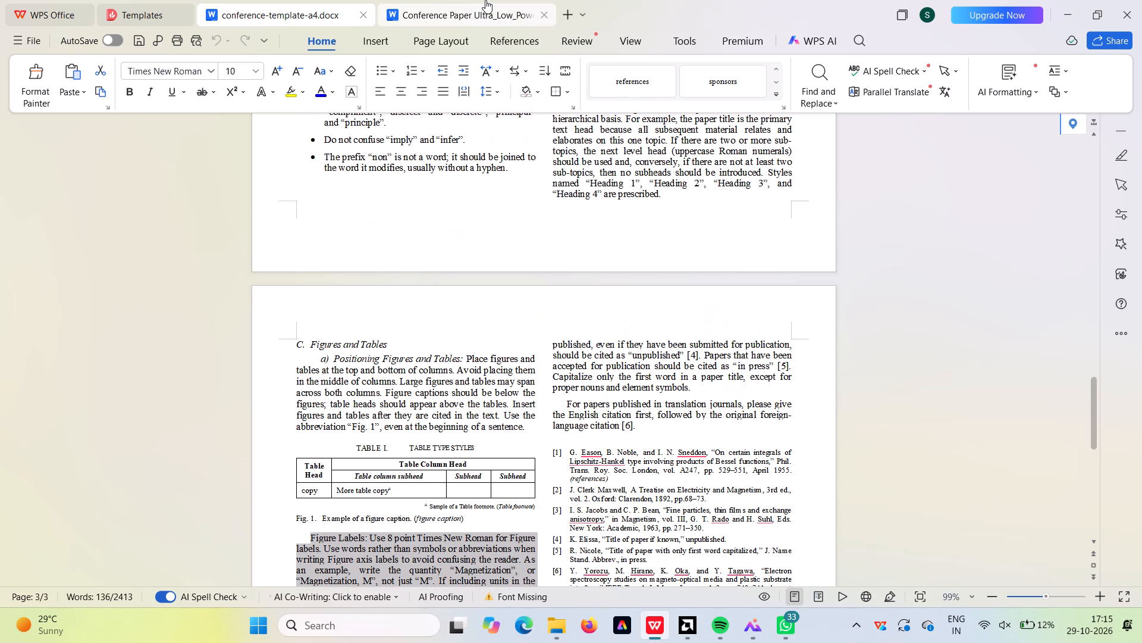
click(483, 9)
scroll(508, 298, up, 9)
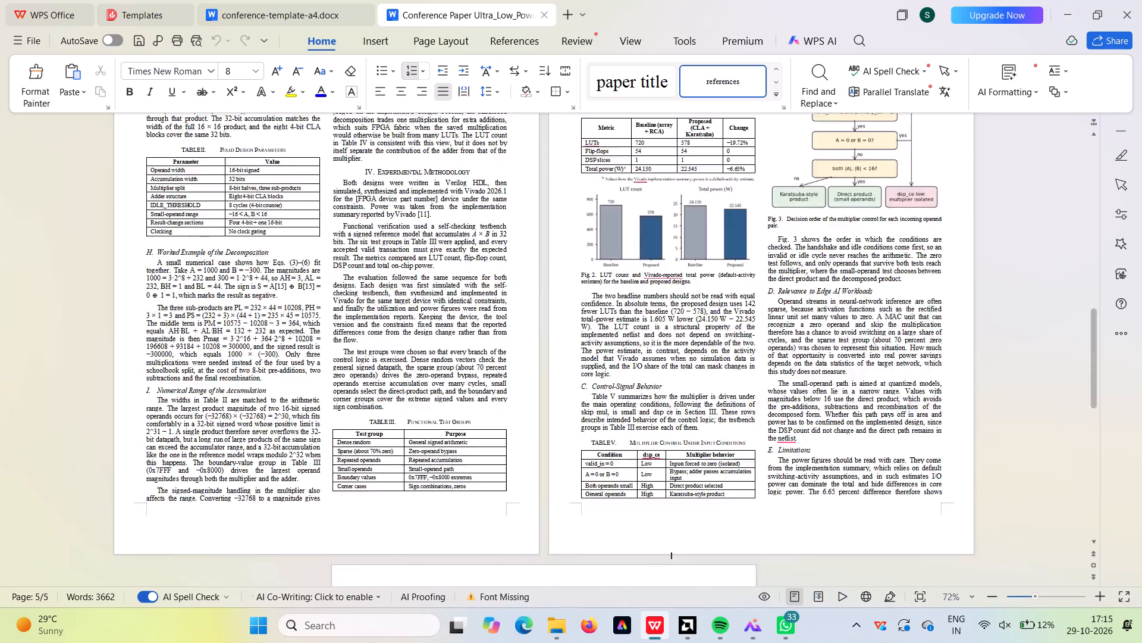
scroll(508, 298, up, 2)
scroll(438, 367, up, 4)
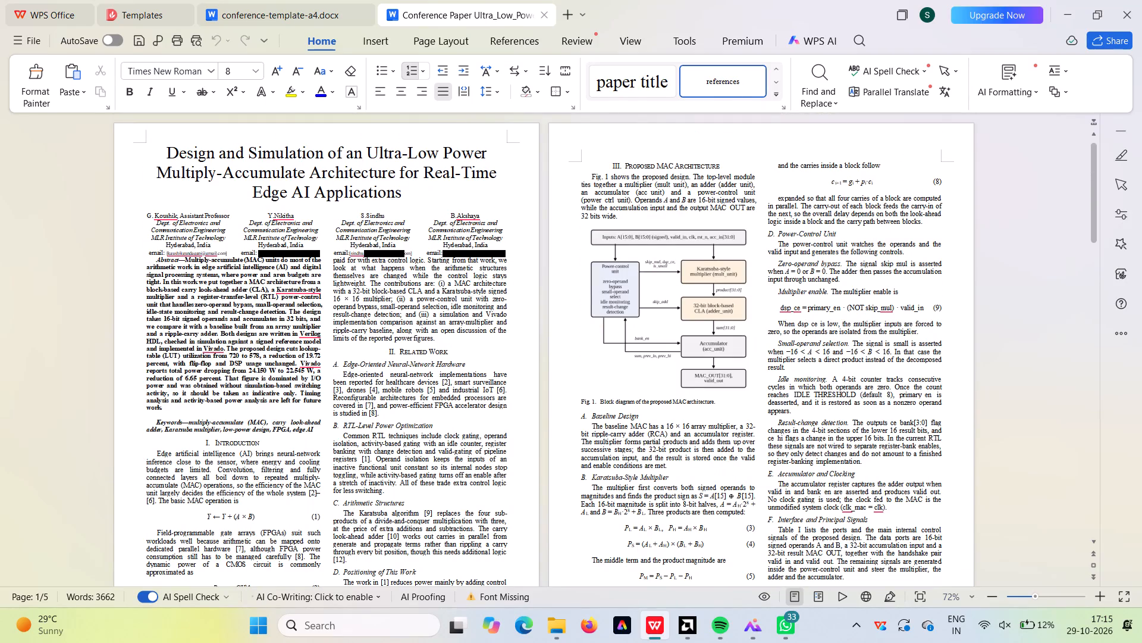
click(283, 0)
scroll(444, 394, up, 9)
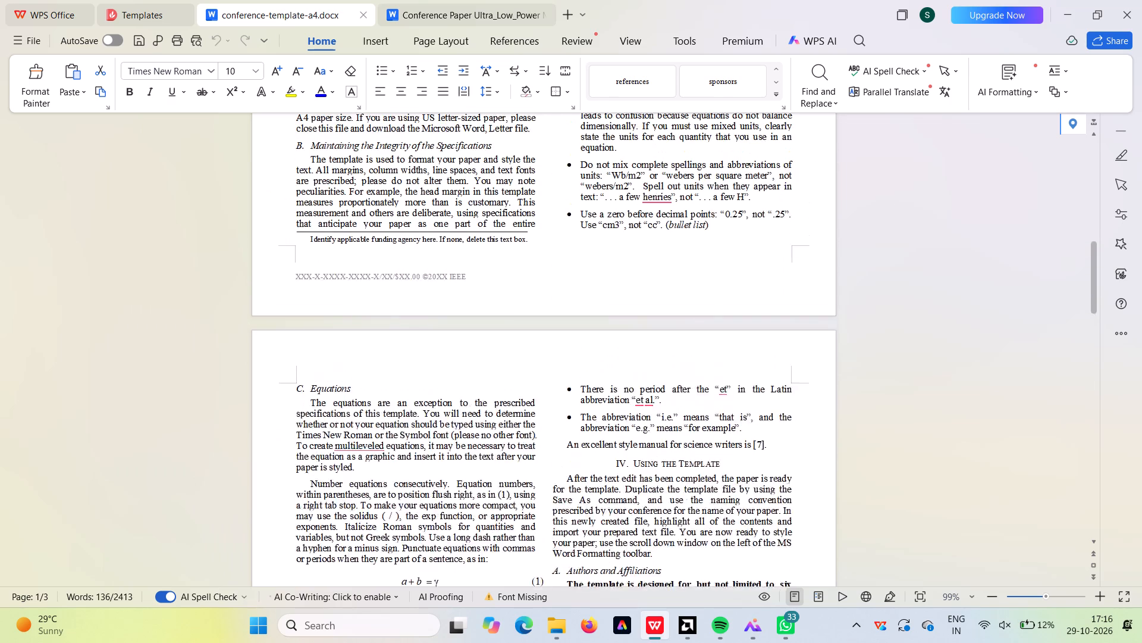
scroll(444, 394, up, 7)
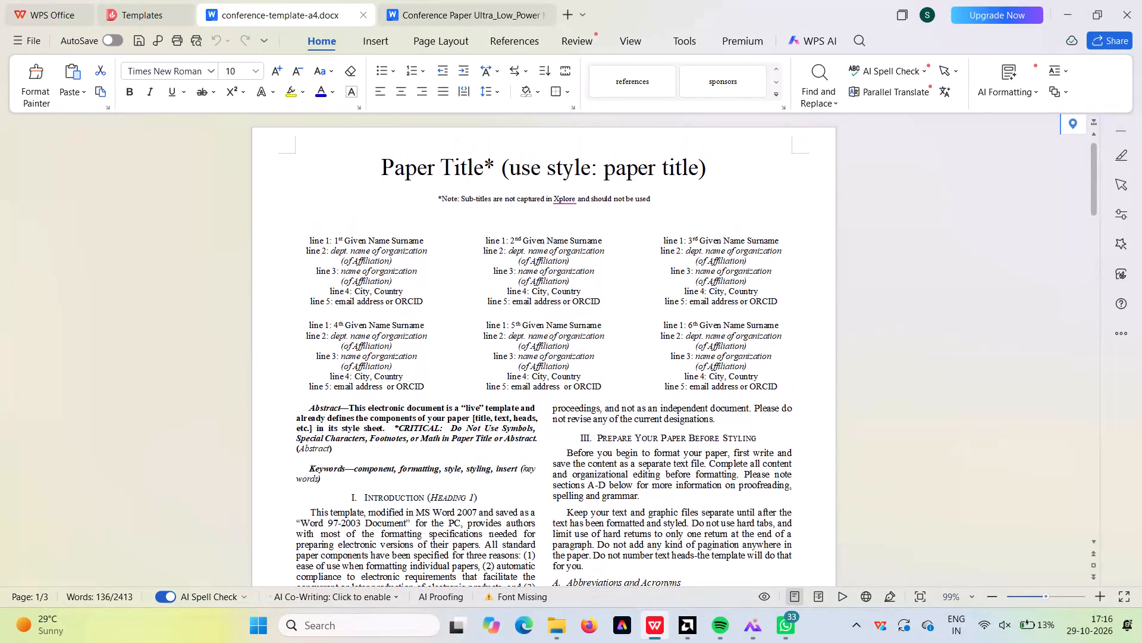
click(467, 0)
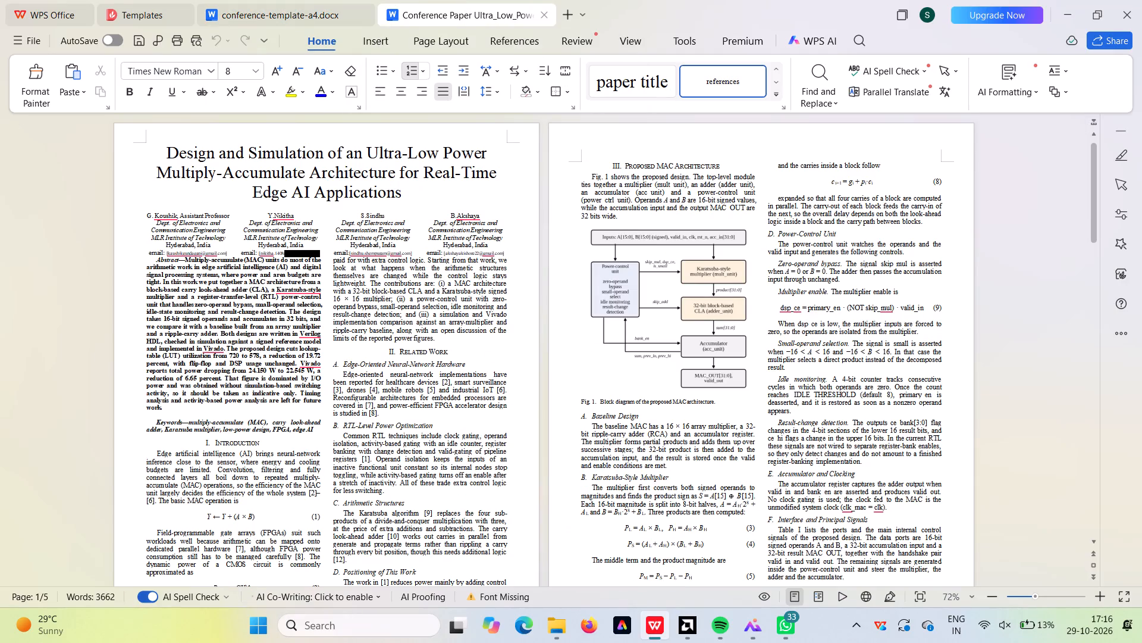
Select the paper's text from the Introduction heading through the end of the Acknowledgment and set its font to Times New Roman.
drag(201, 439, 338, 579)
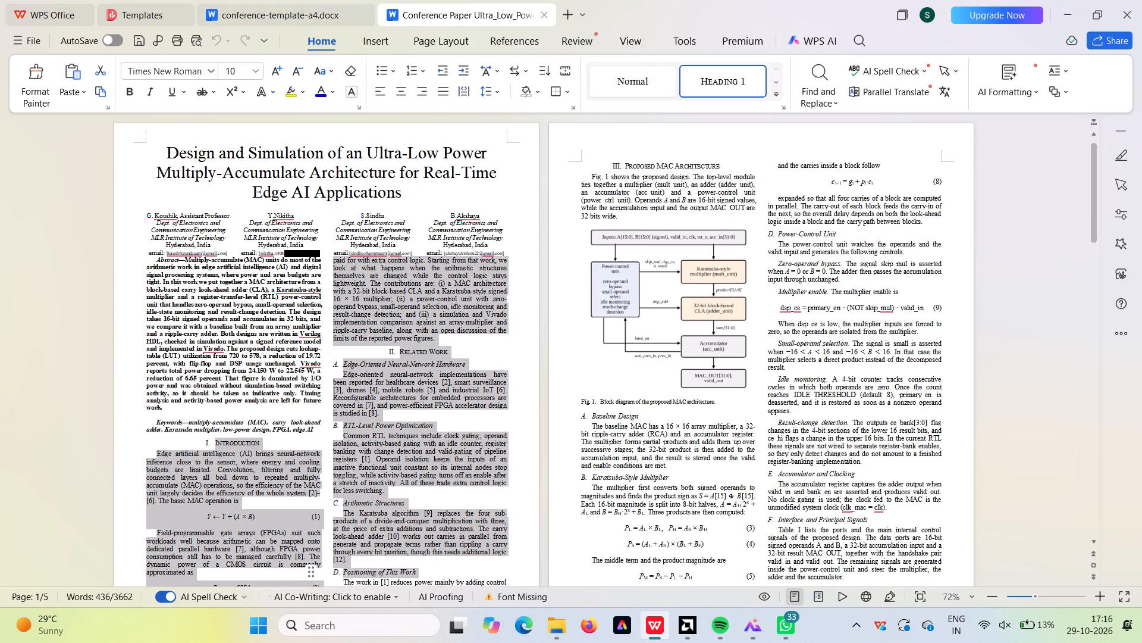
drag(338, 579, 504, 577)
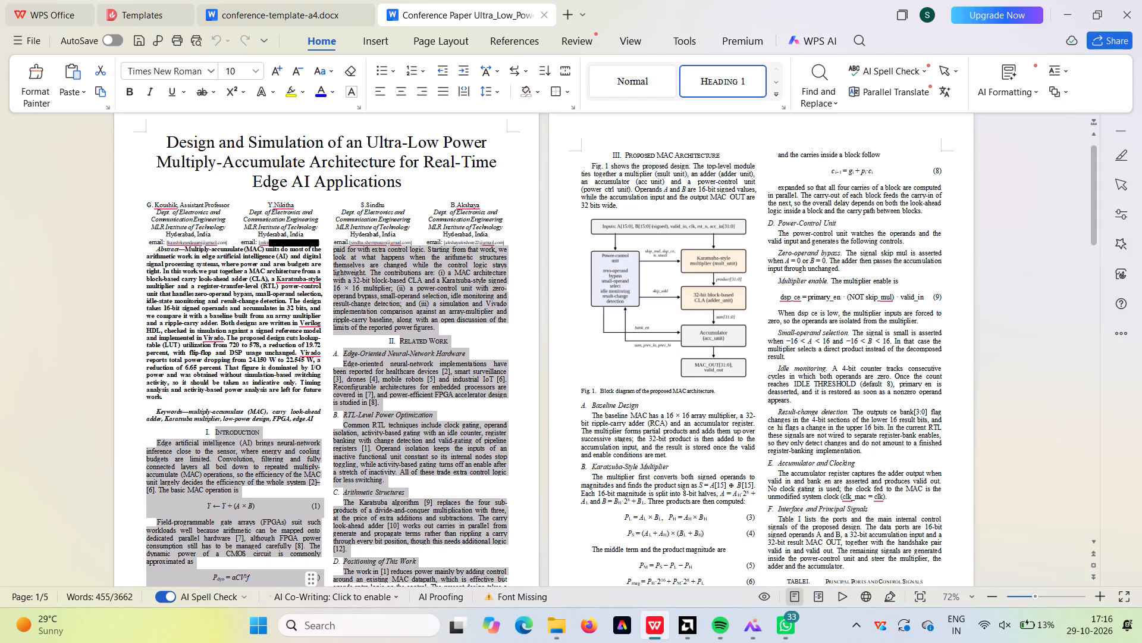
drag(504, 577, 672, 622)
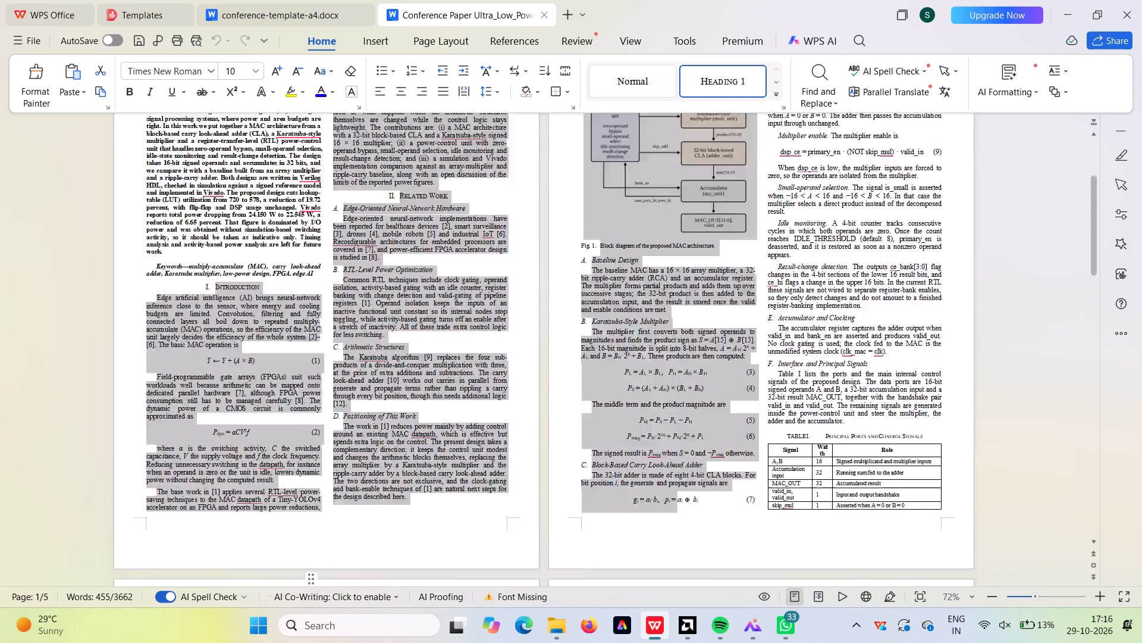
drag(672, 622, 523, 562)
scroll(523, 562, down, 8)
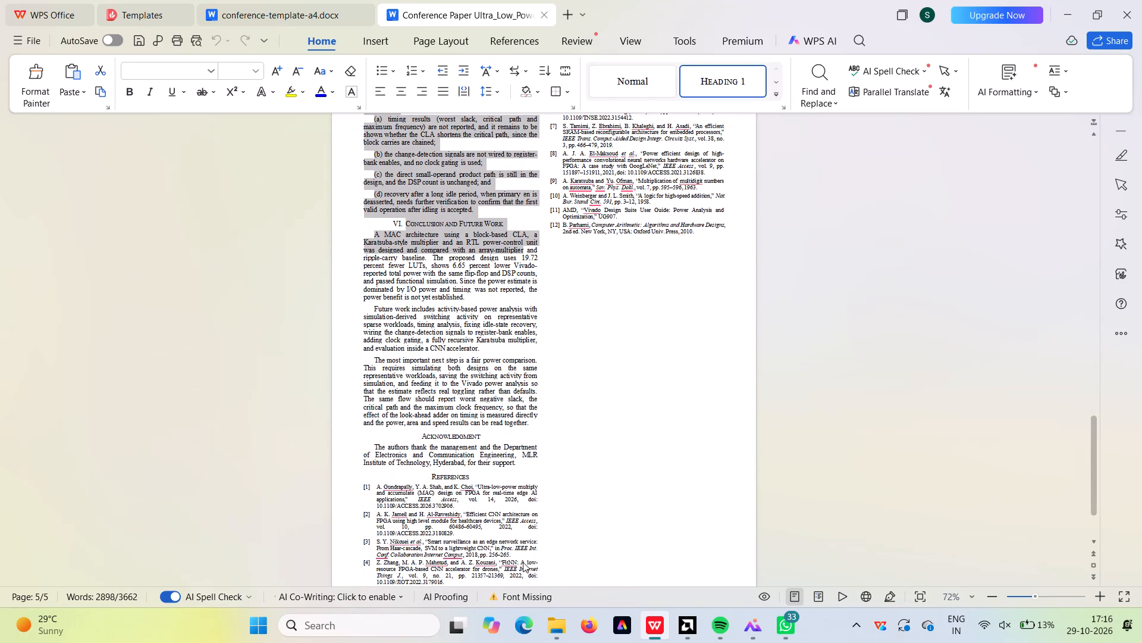
drag(523, 562, 484, 381)
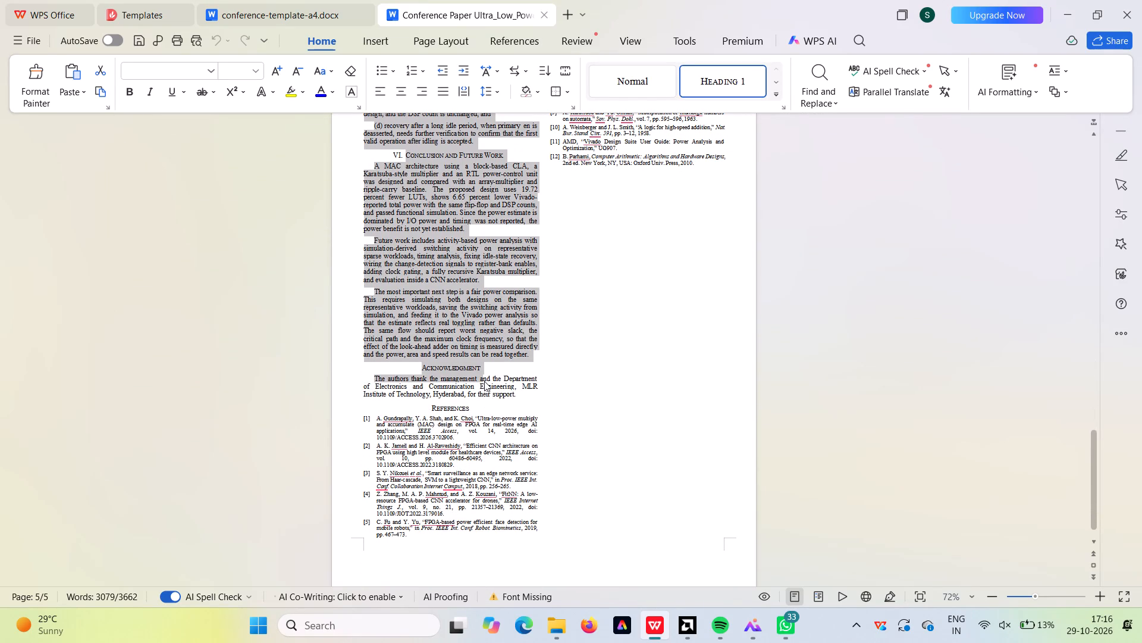
drag(484, 381, 517, 402)
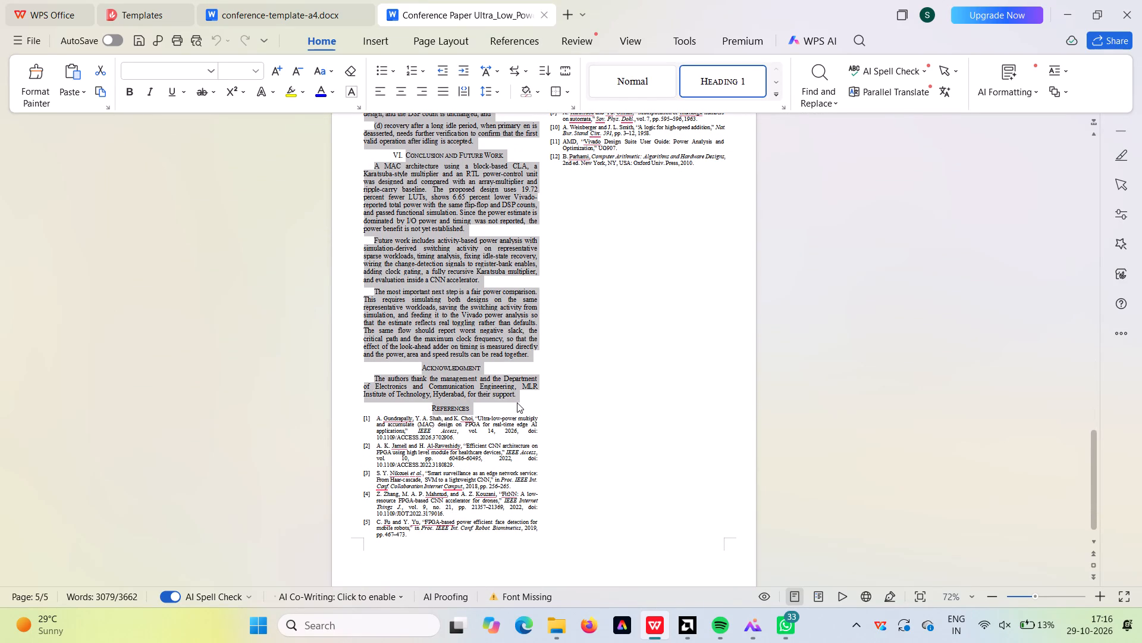
drag(517, 402, 525, 397)
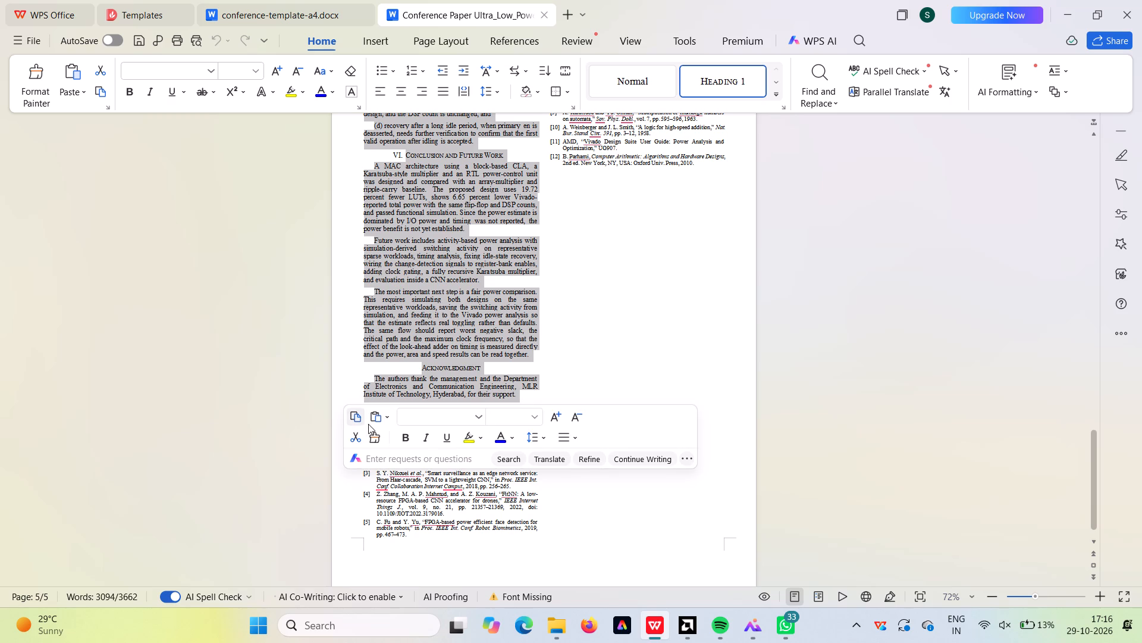
click(477, 421)
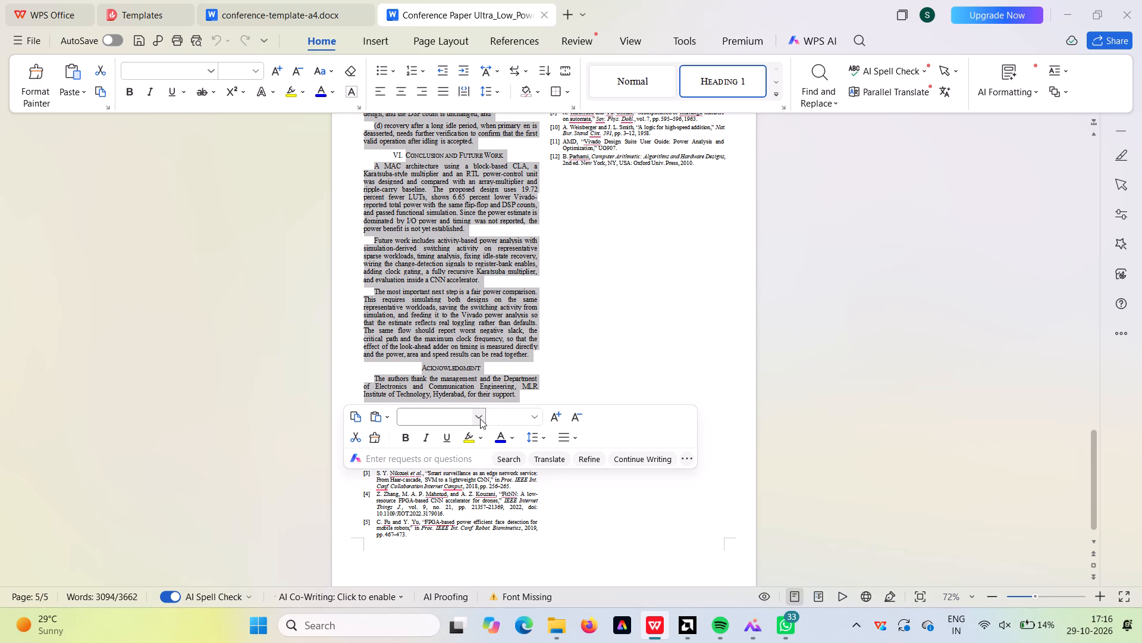
click(480, 417)
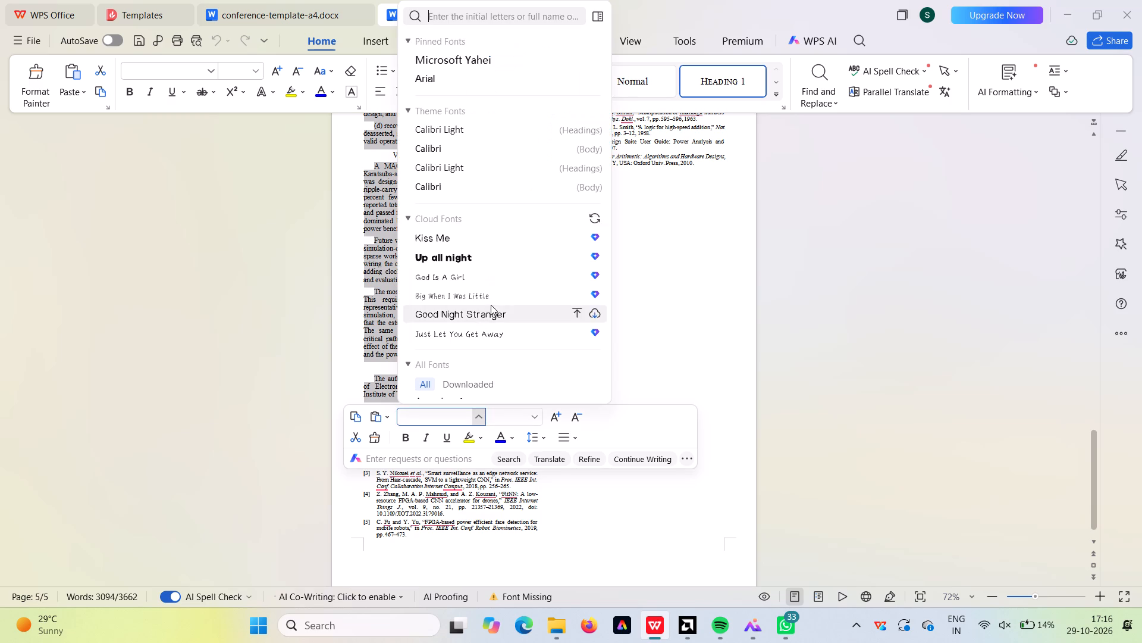
scroll(456, 304, down, 3)
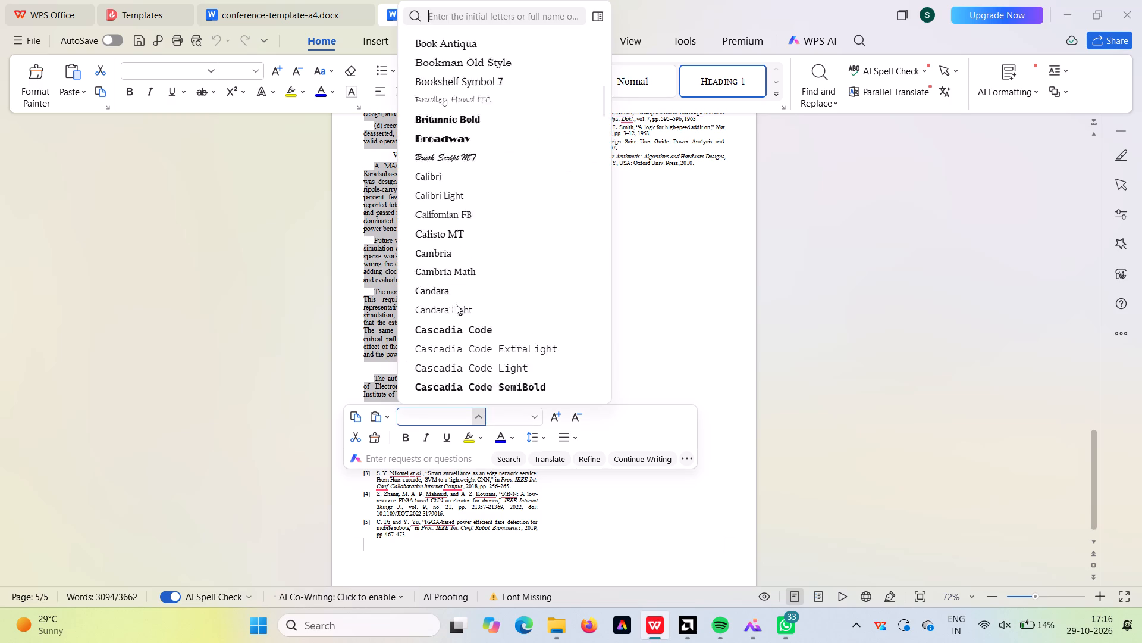
scroll(456, 304, down, 5)
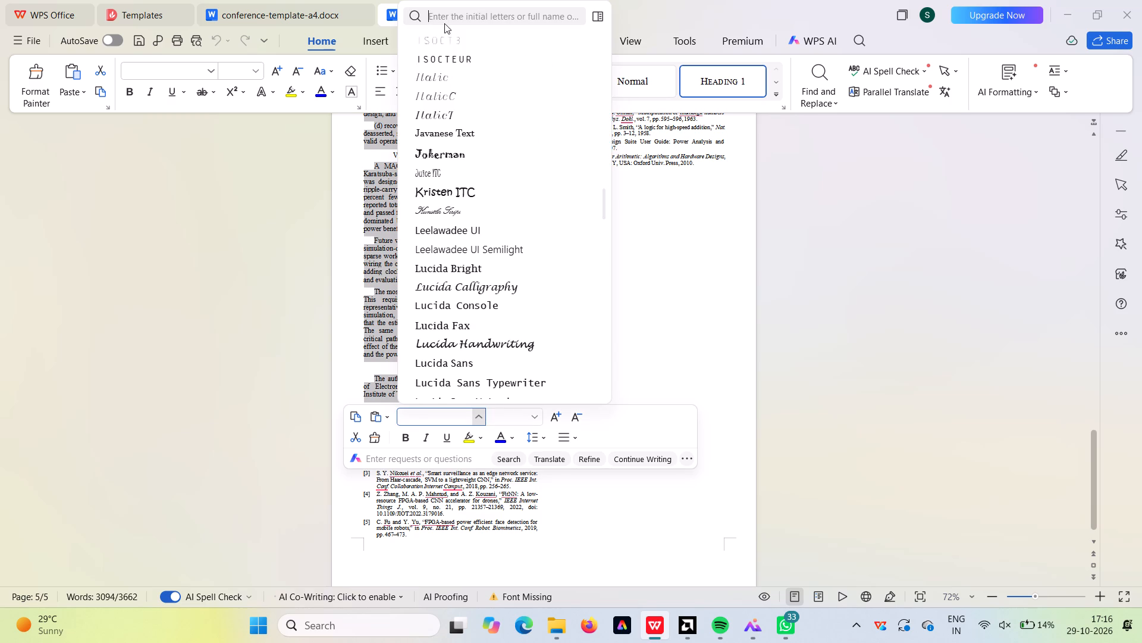
key(t)
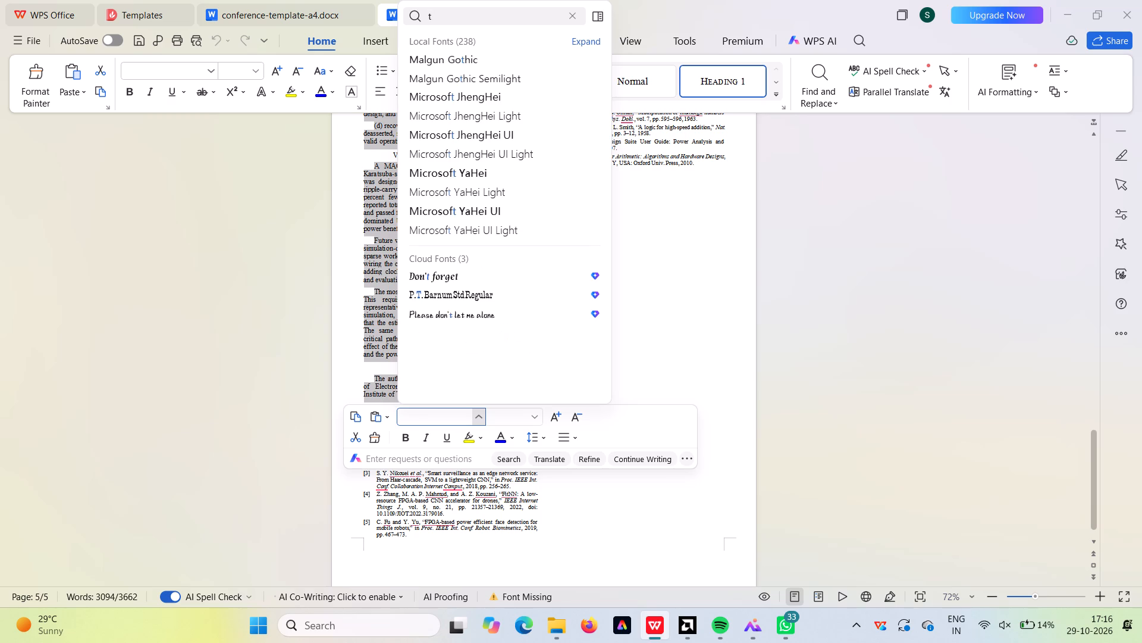
text(im)
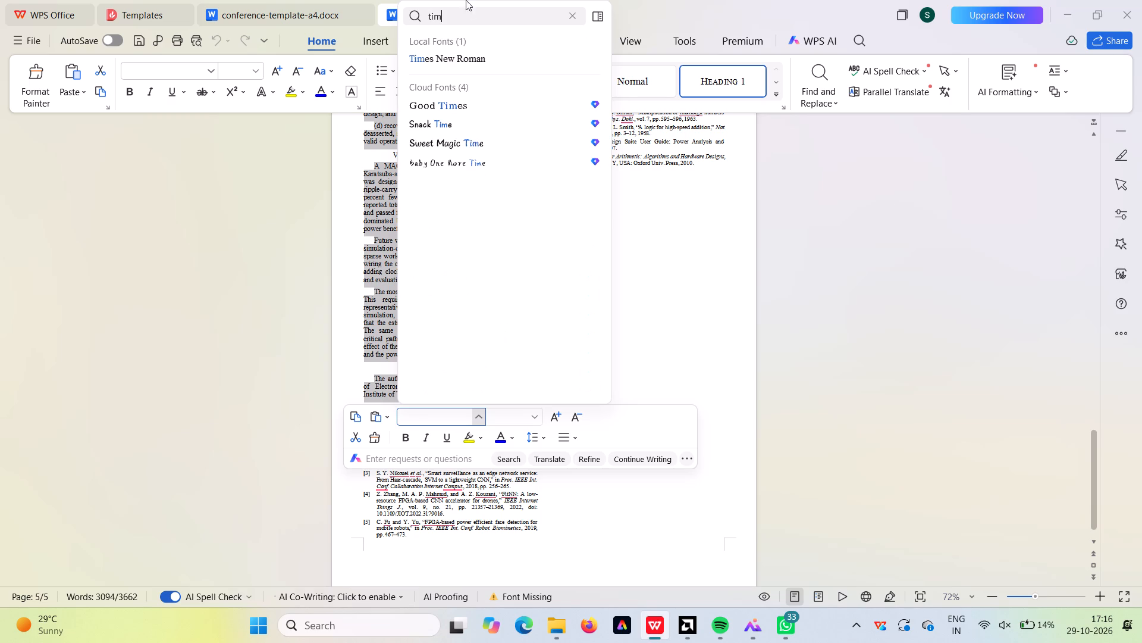
click(485, 63)
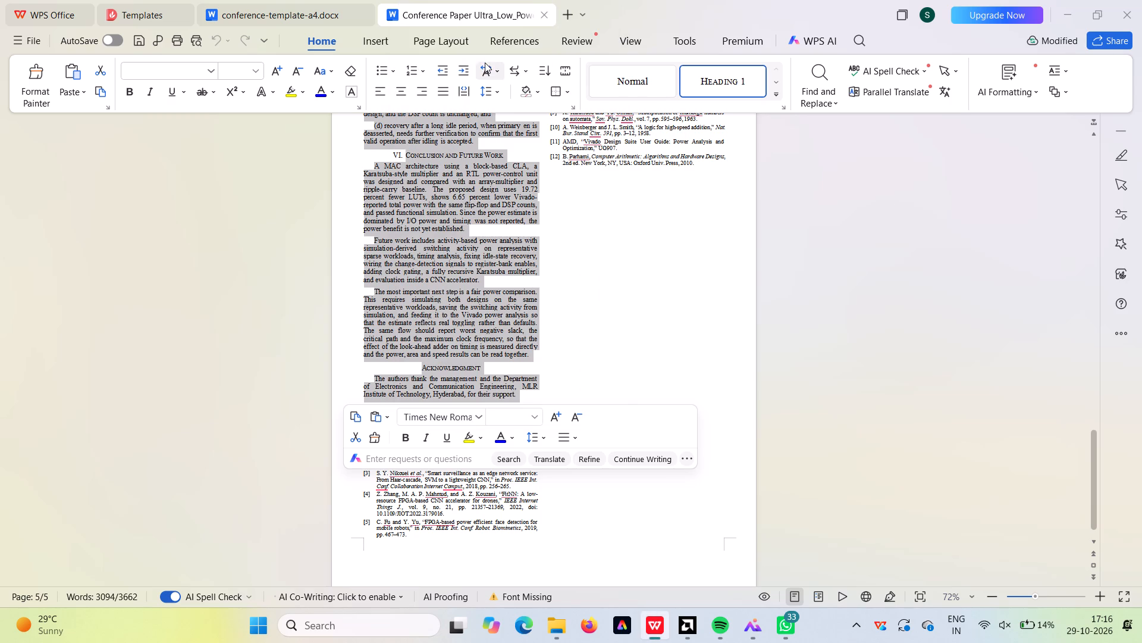
Set the selected Introduction-to-Acknowledgment text to size 10 and reapply the Times New Roman font.
click(538, 420)
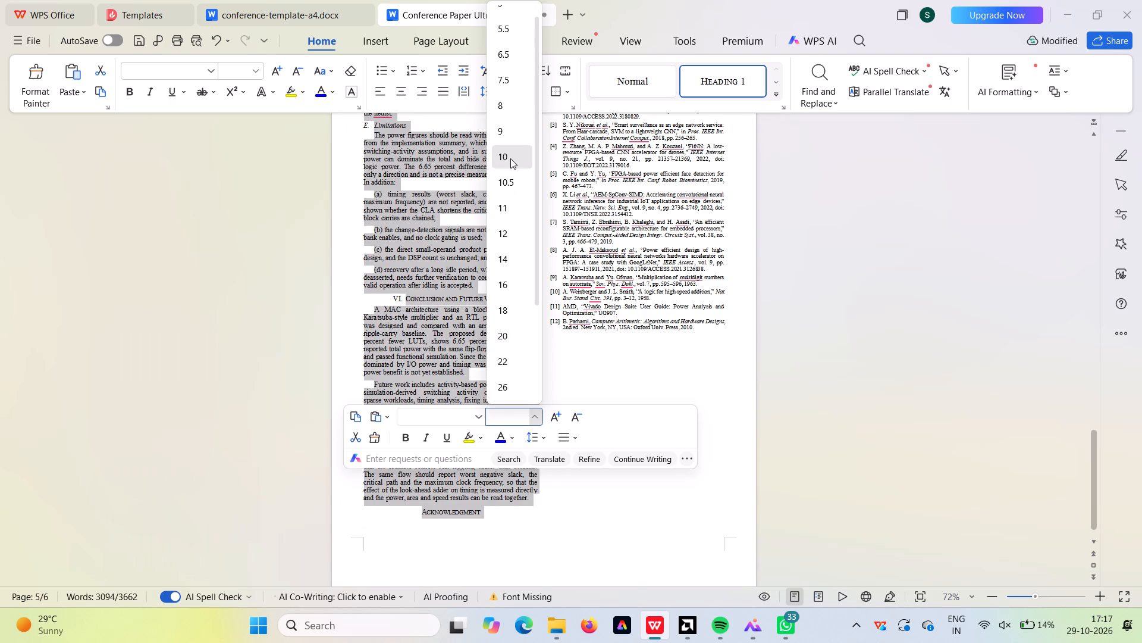
click(510, 158)
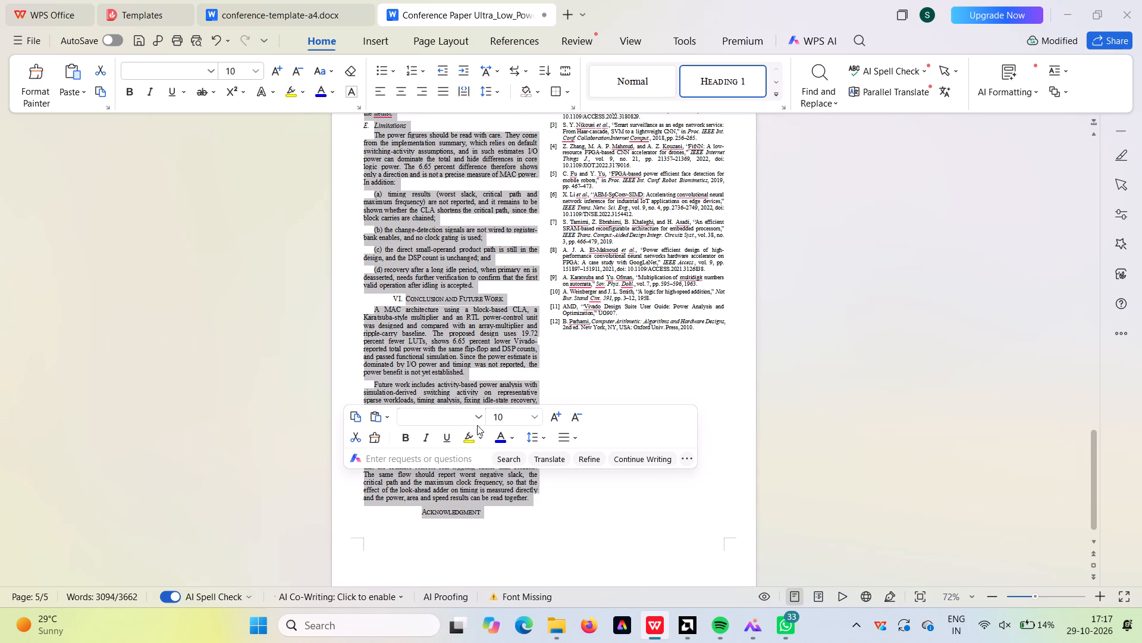
click(481, 419)
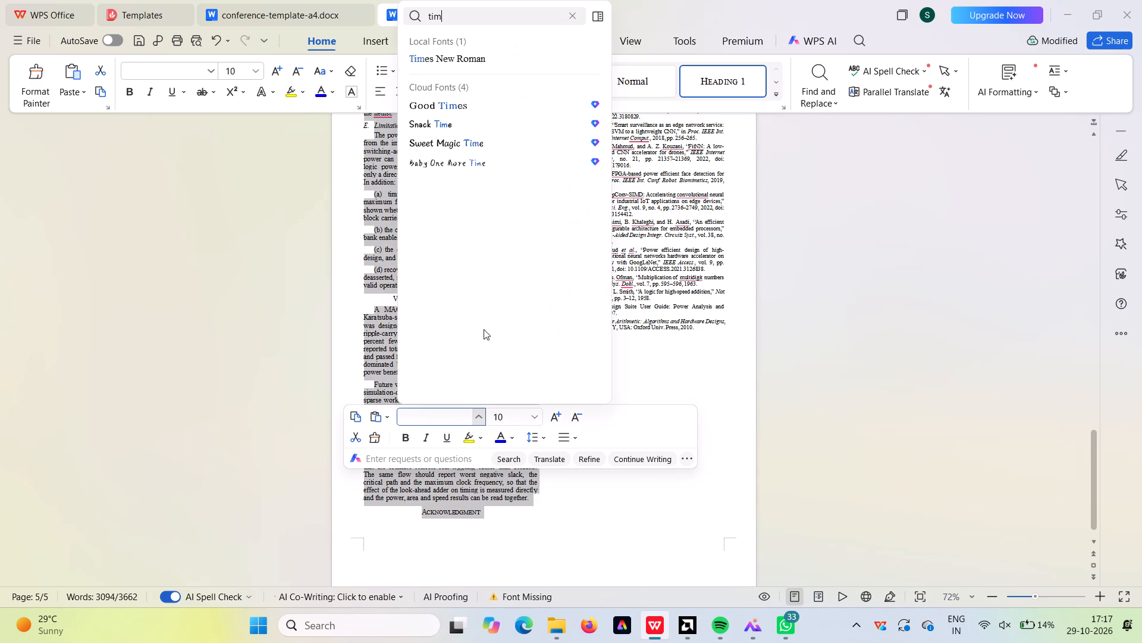
click(494, 61)
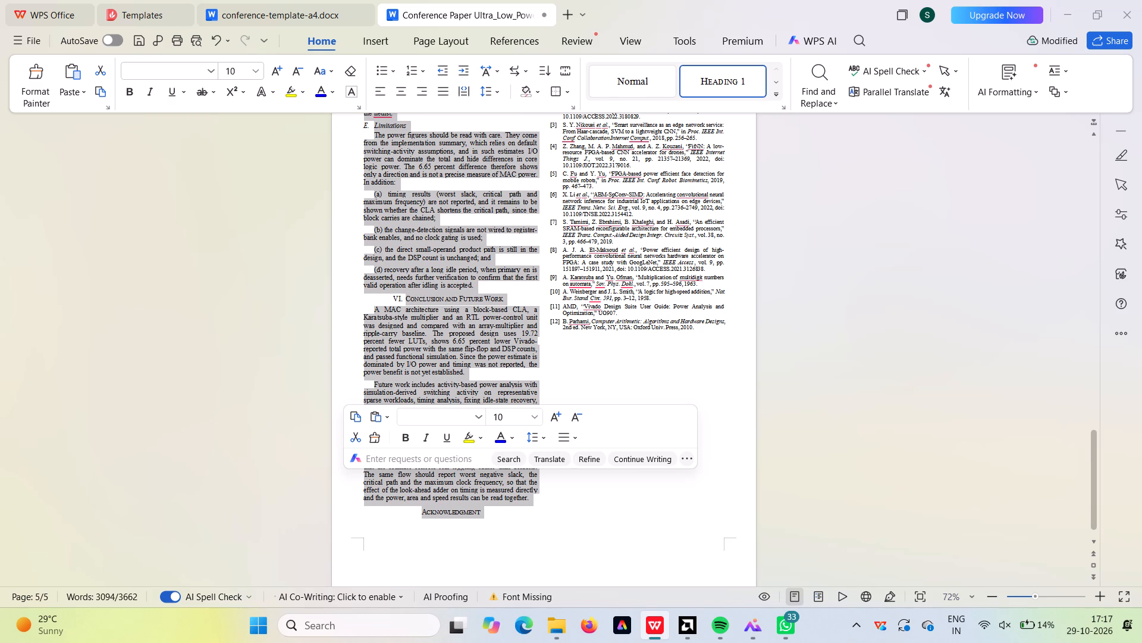
Review the reformatted paper's pages, including headings, tables, figure captions and references, clearing the text selection along the way.
scroll(522, 296, up, 4)
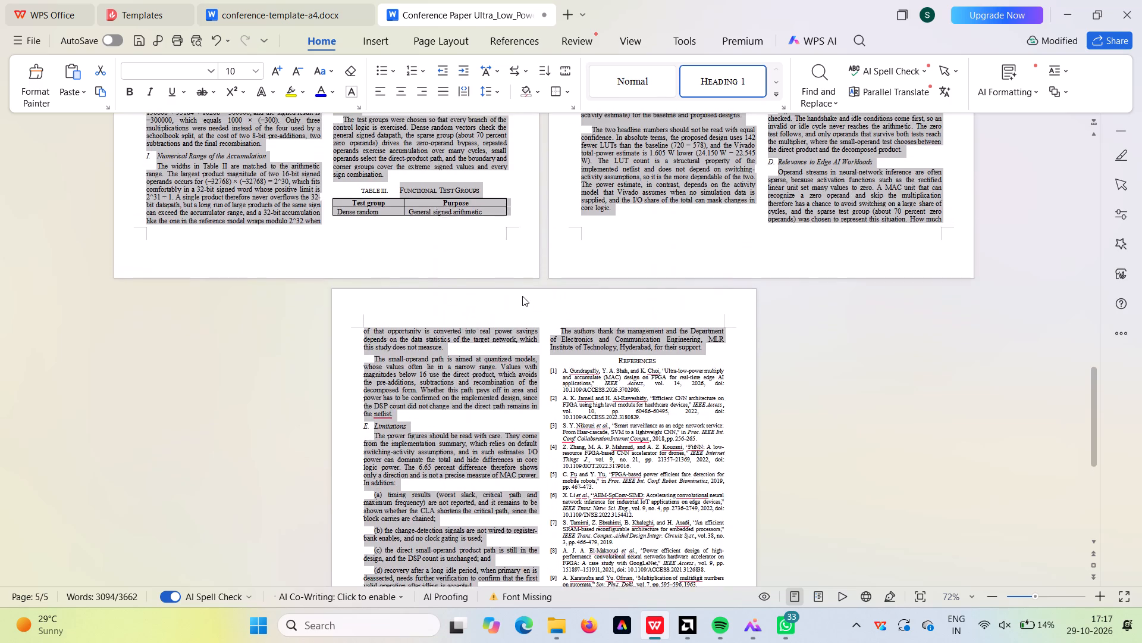
scroll(522, 296, up, 7)
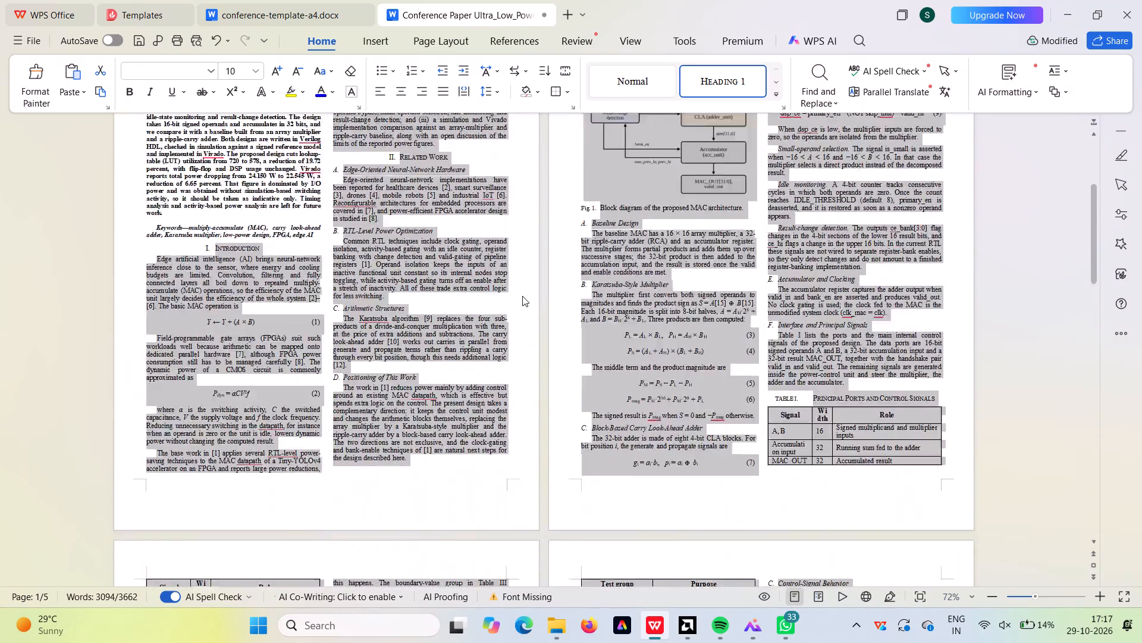
scroll(522, 296, up, 1)
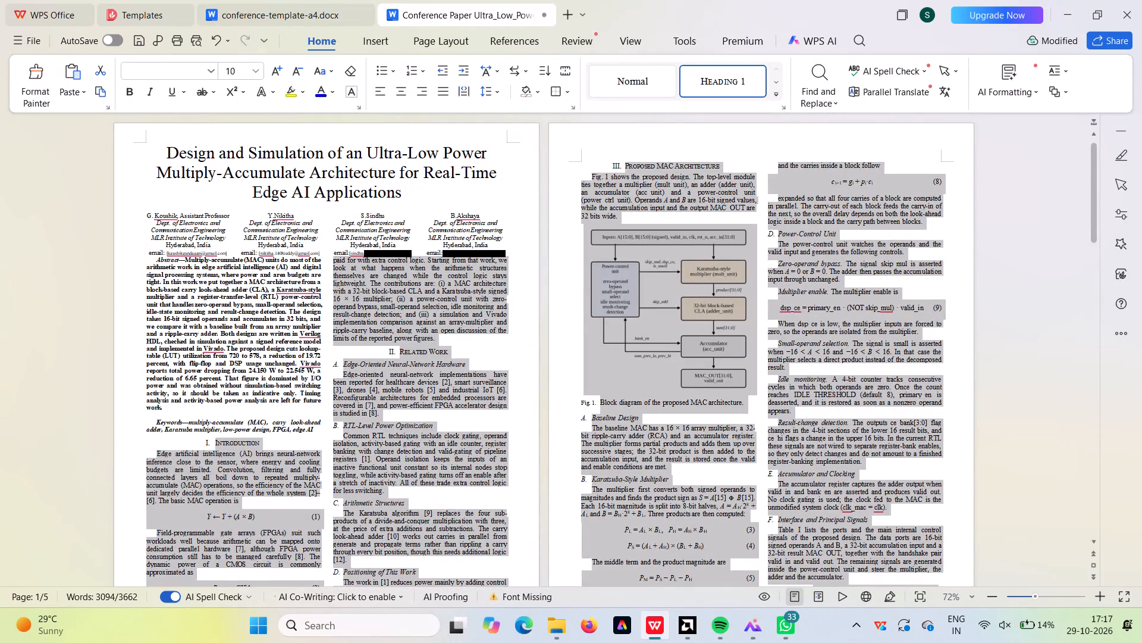
click(567, 321)
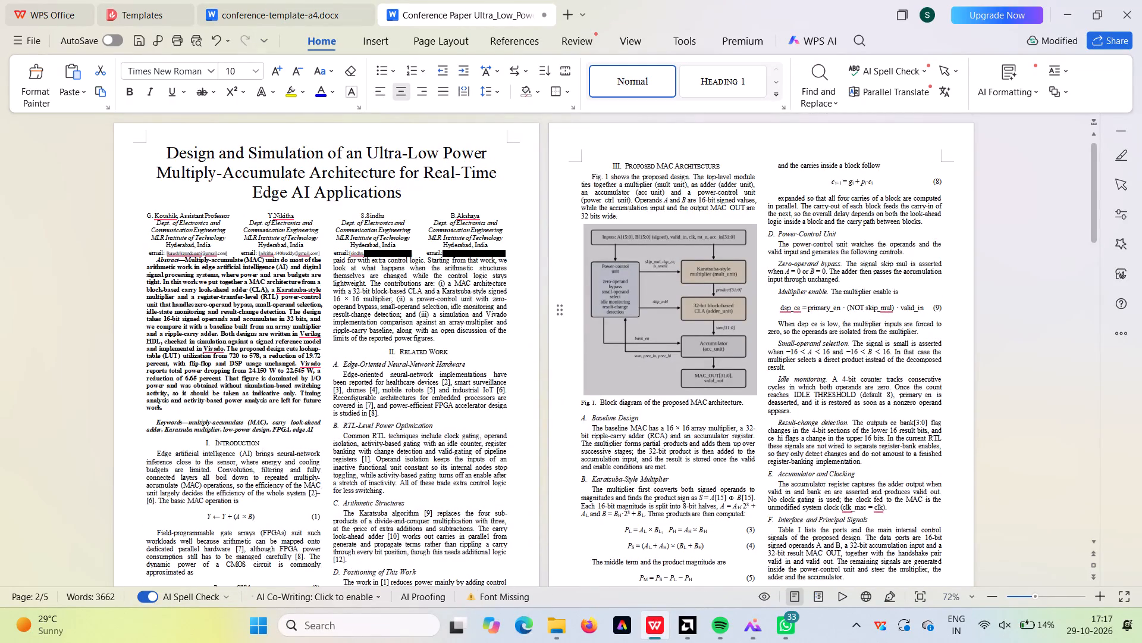
scroll(581, 394, down, 9)
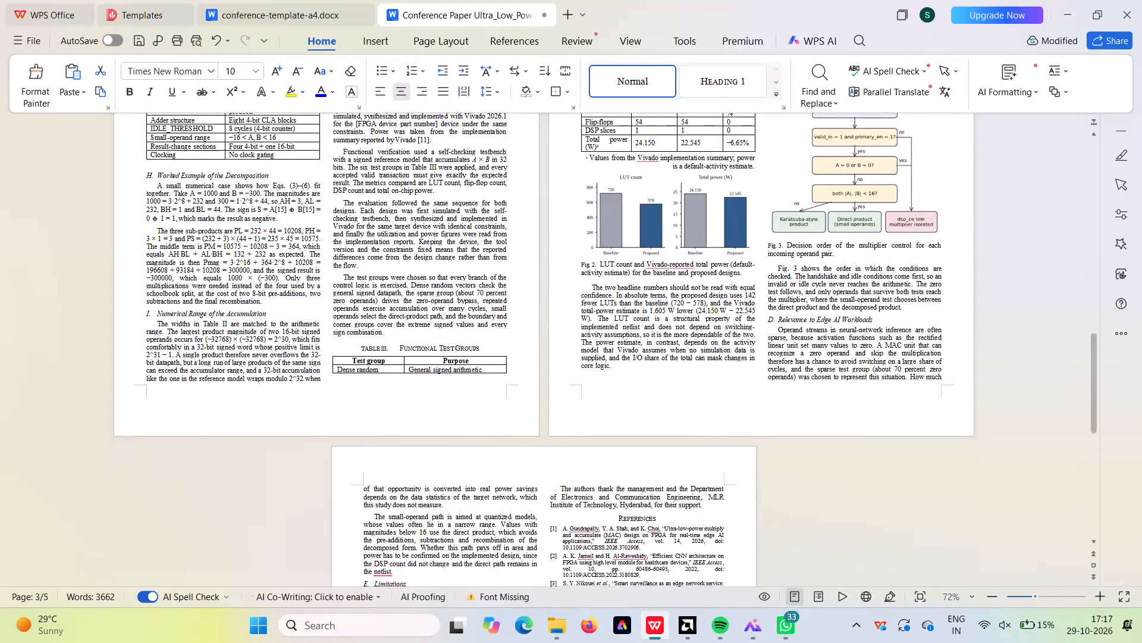
scroll(581, 394, down, 6)
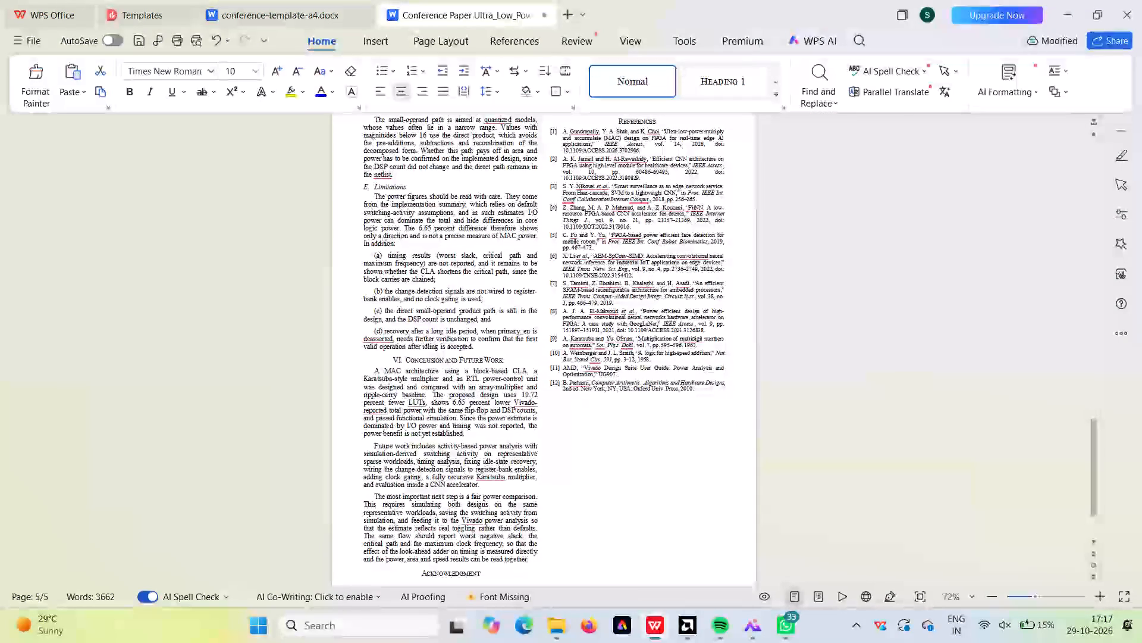
scroll(581, 394, up, 2)
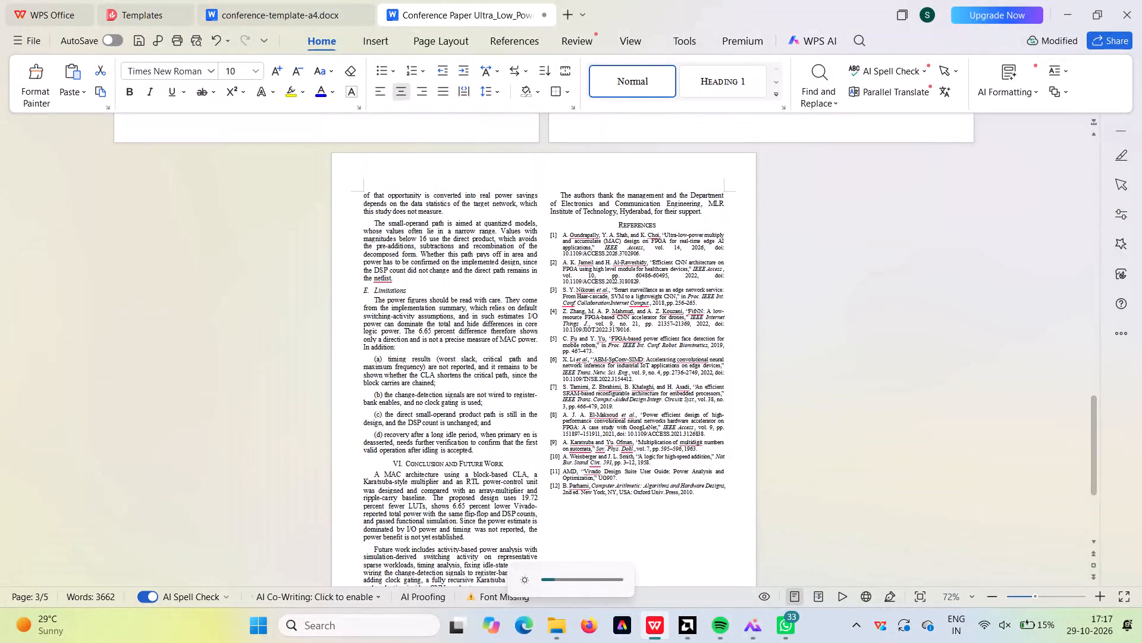
Switch to conference-template-a4.docx and check the font formatting of its sample reference list on the last page.
scroll(581, 394, down, 6)
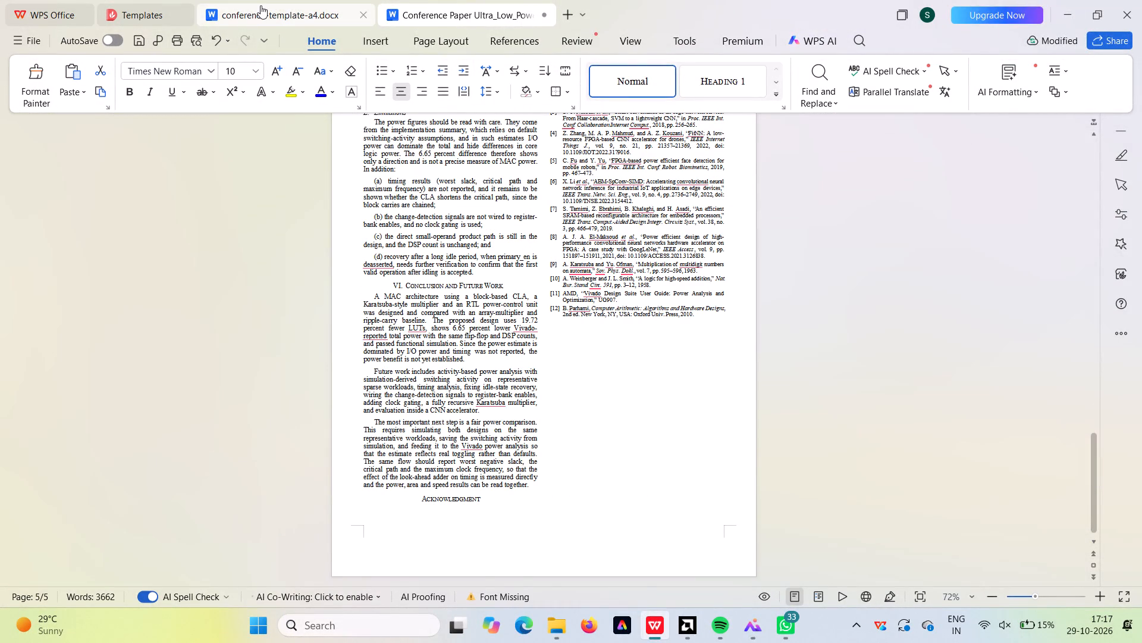
click(261, 5)
scroll(536, 486, down, 15)
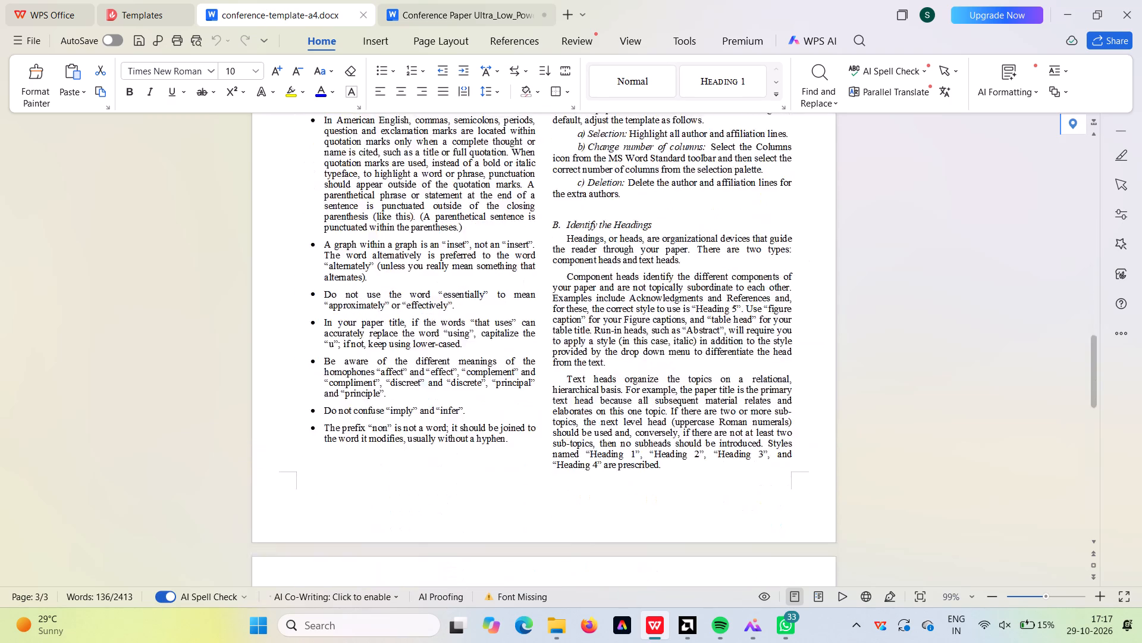
scroll(536, 486, up, 1)
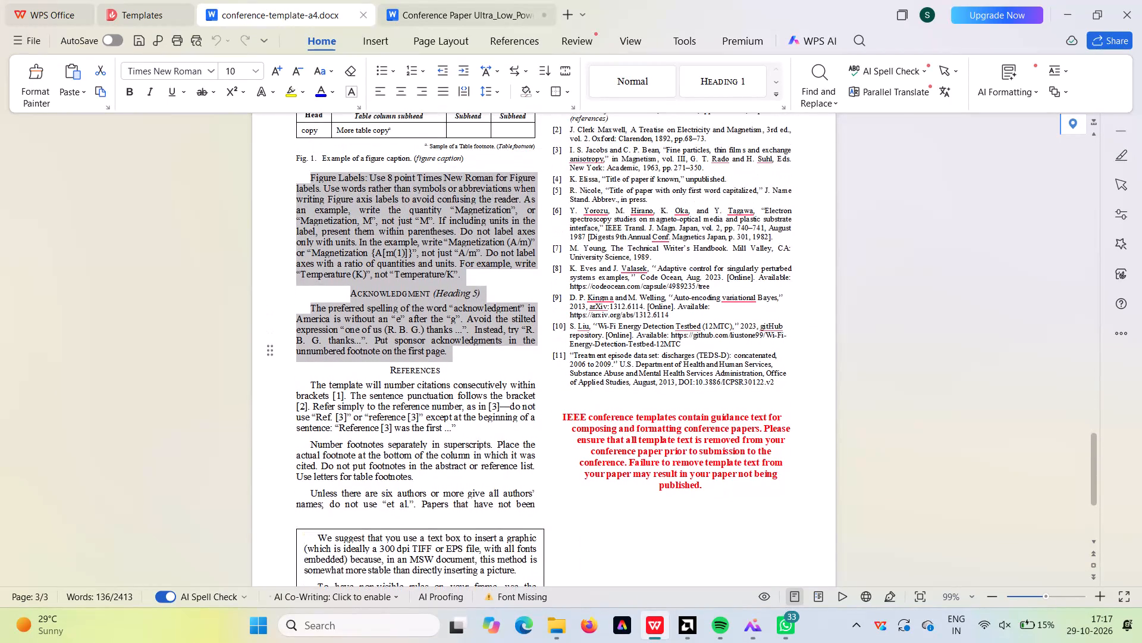
scroll(536, 486, up, 1)
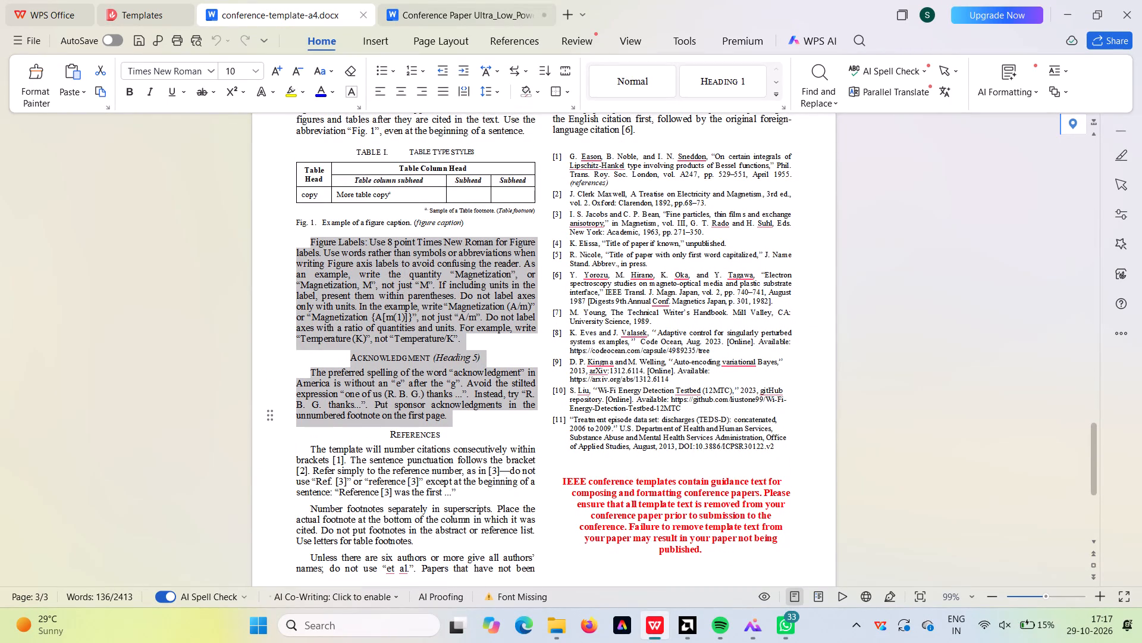
click(550, 149)
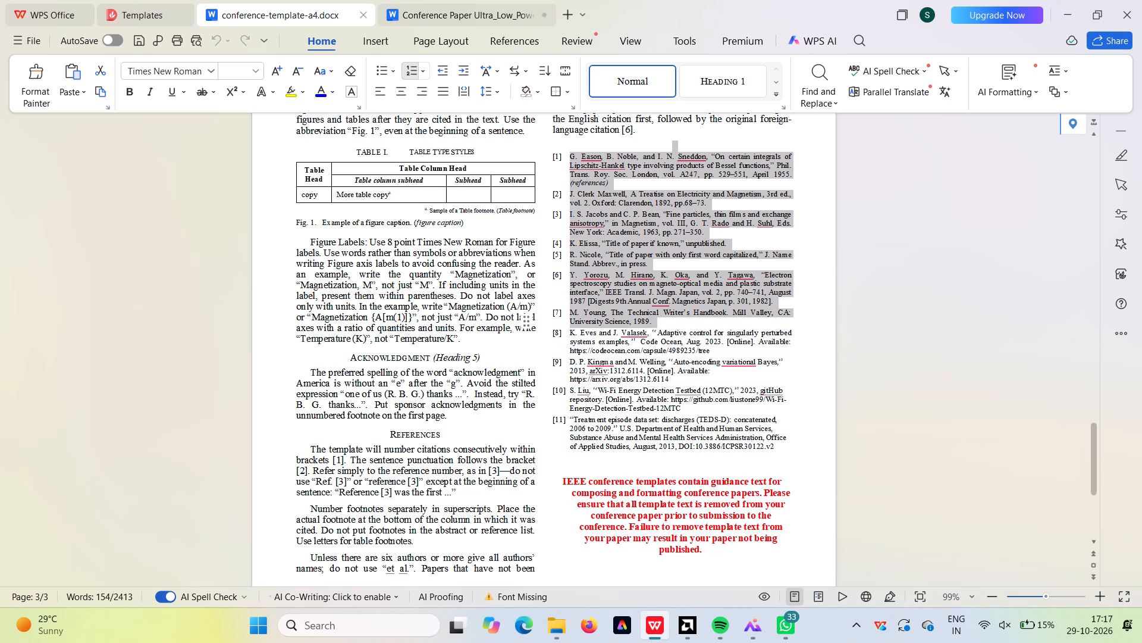
click(807, 179)
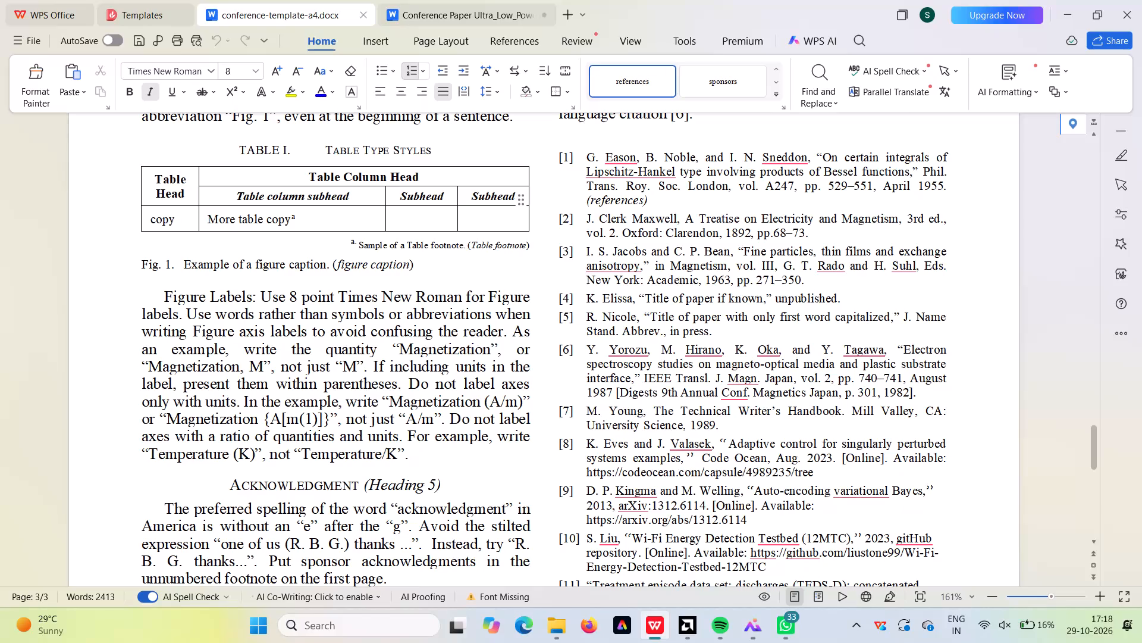
Look through the template from its reference list back to the title page, returning to the sample references.
scroll(628, 191, up, 15)
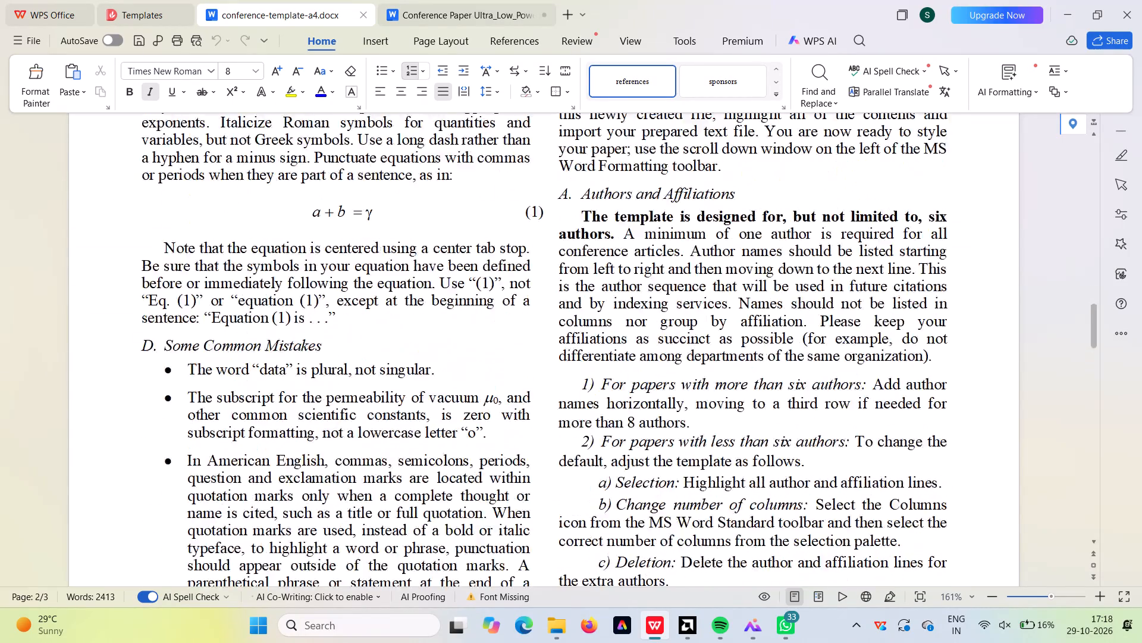
scroll(628, 191, up, 12)
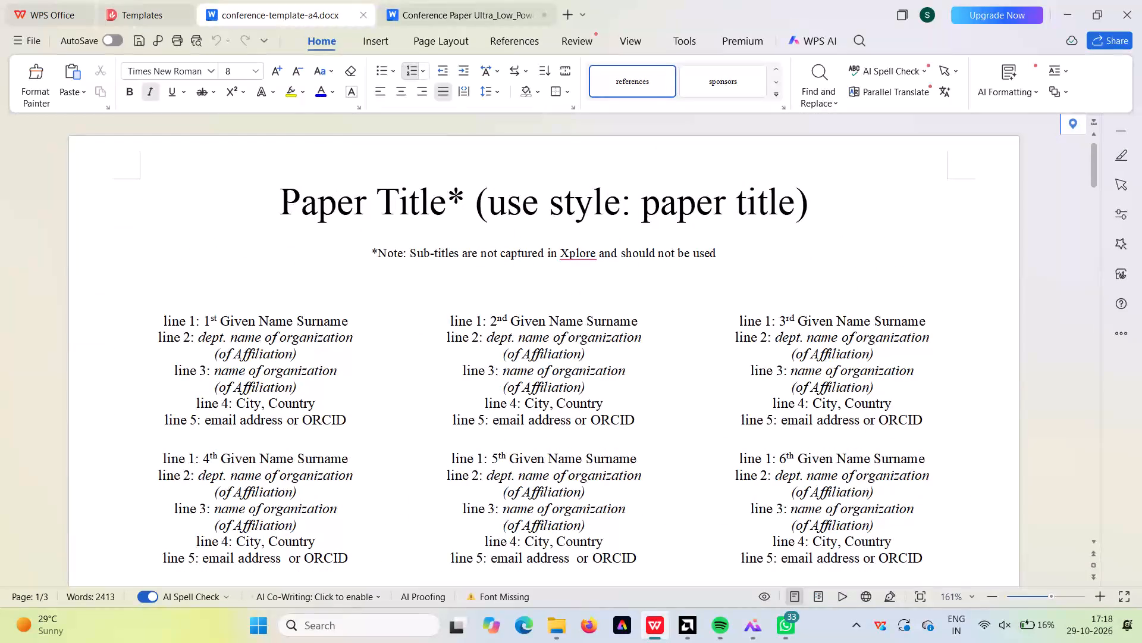
scroll(628, 191, down, 14)
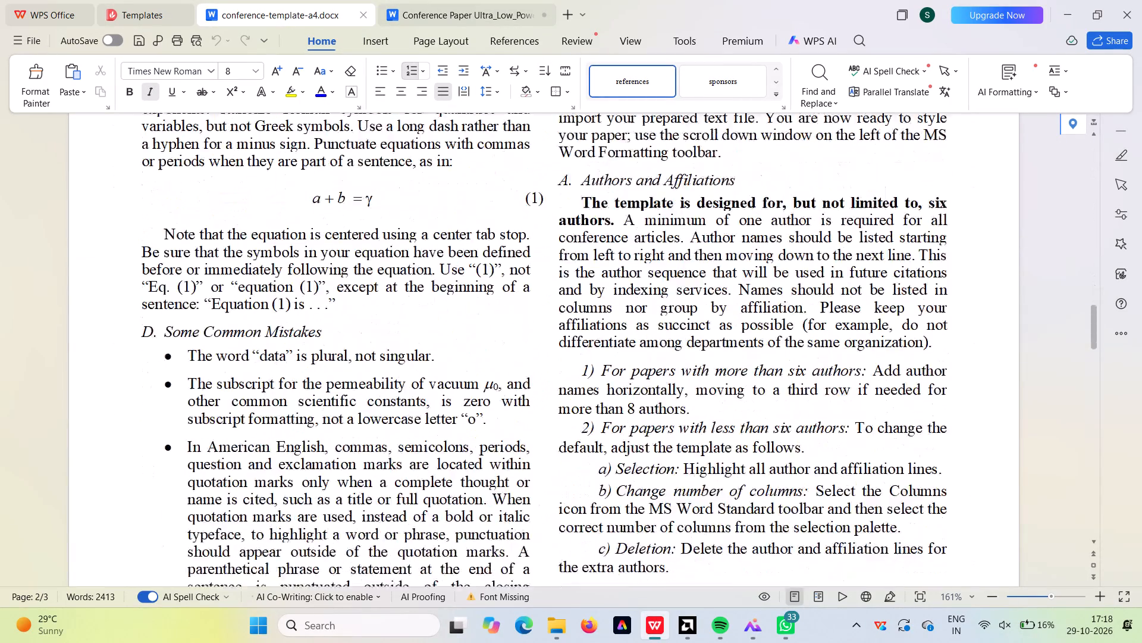
scroll(628, 191, down, 6)
scroll(628, 191, up, 4)
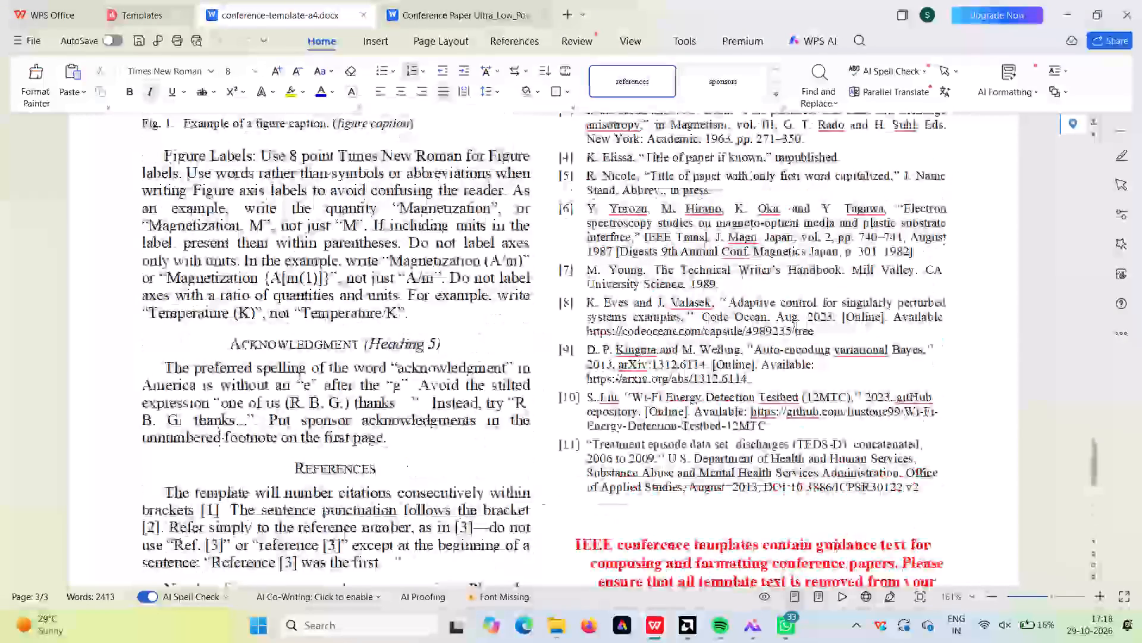
scroll(628, 191, up, 1)
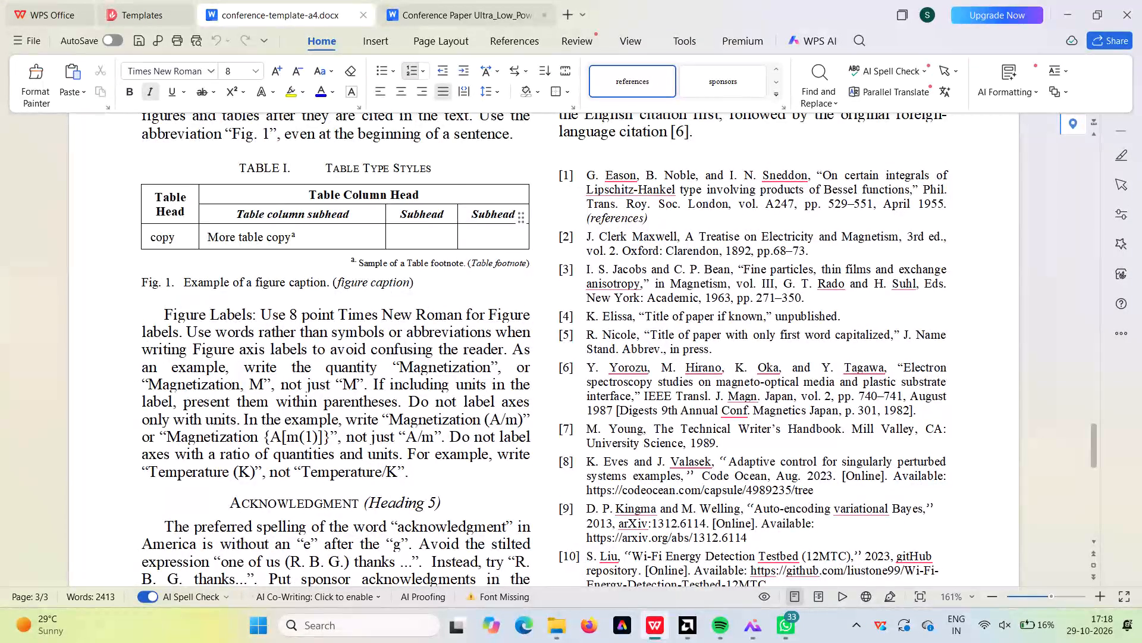
Examine the formatting of the template's sample references, highlighting the author names in reference [1].
drag(584, 173, 716, 422)
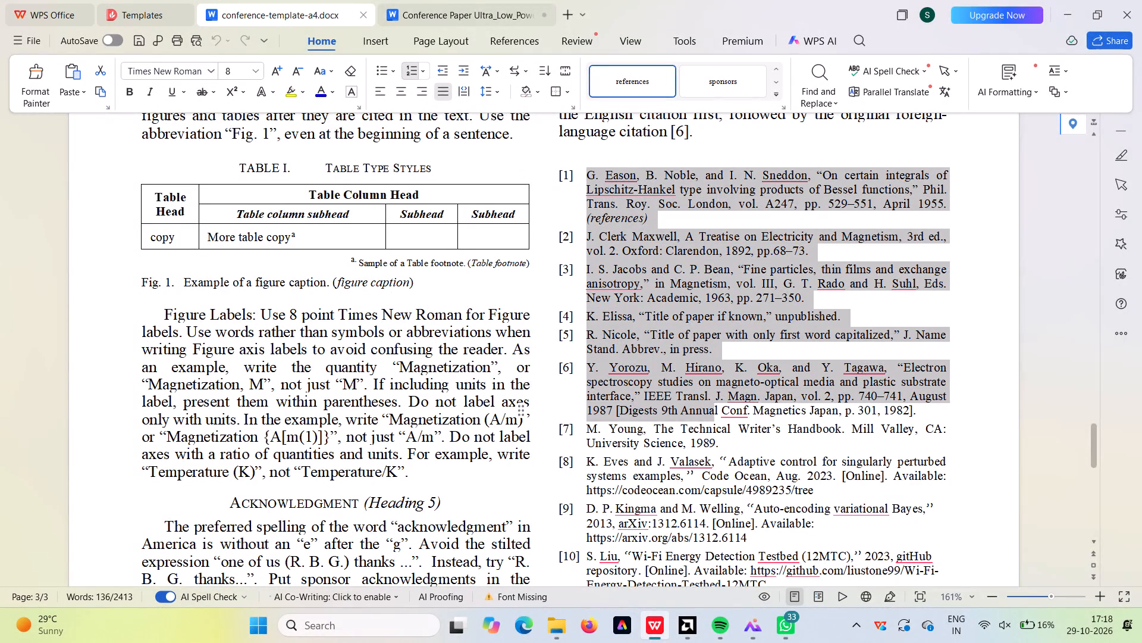
drag(716, 422, 719, 424)
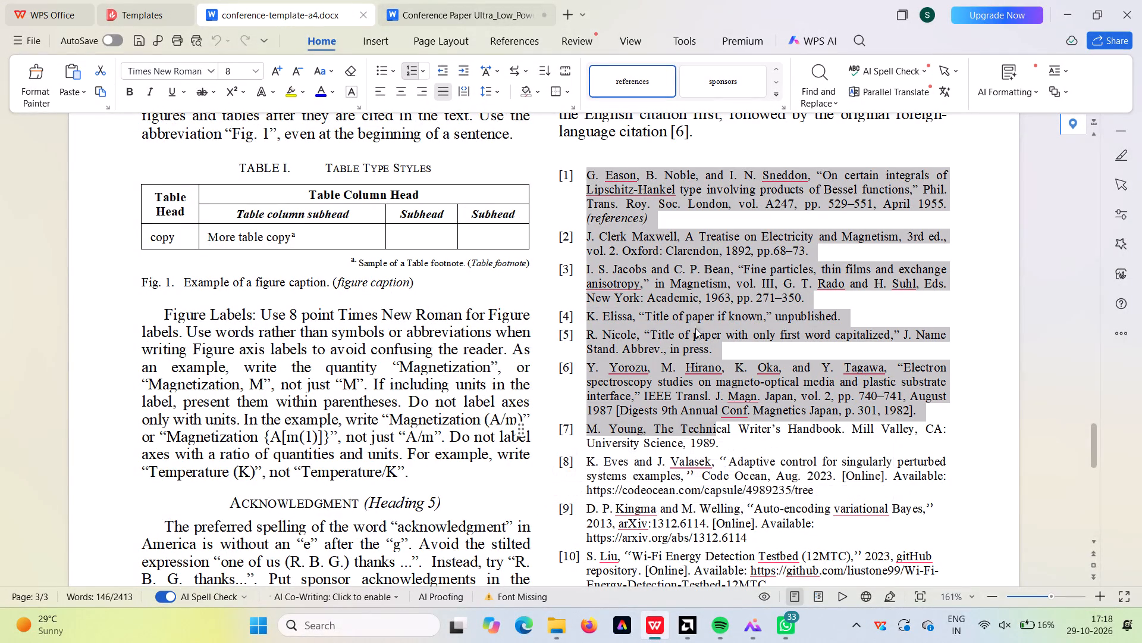
click(677, 222)
click(677, 222)
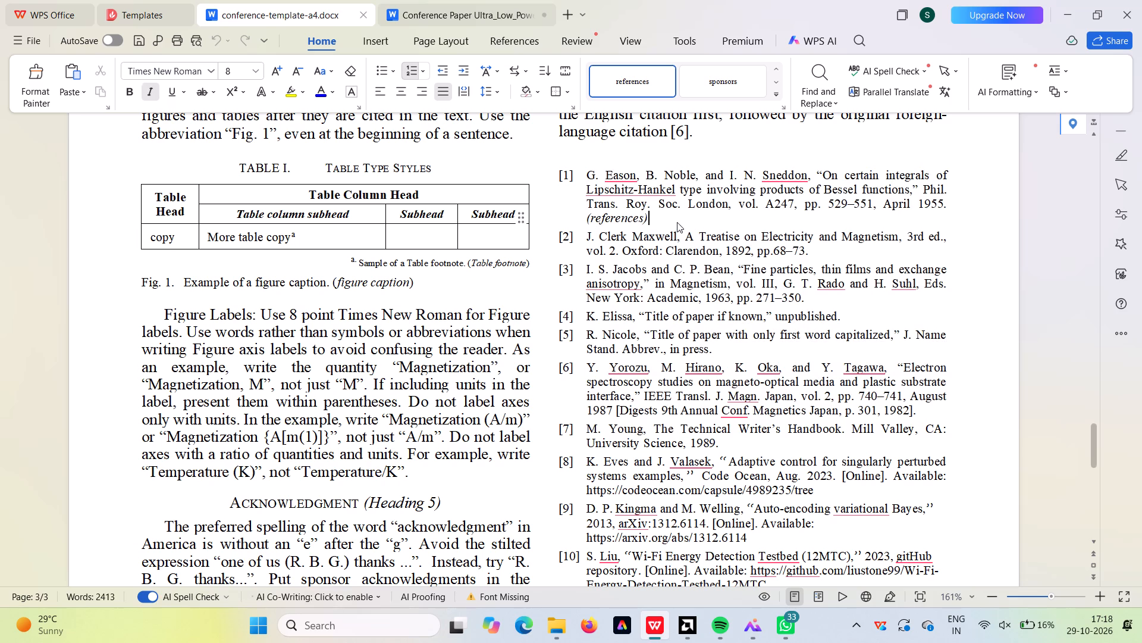
drag(584, 170, 638, 174)
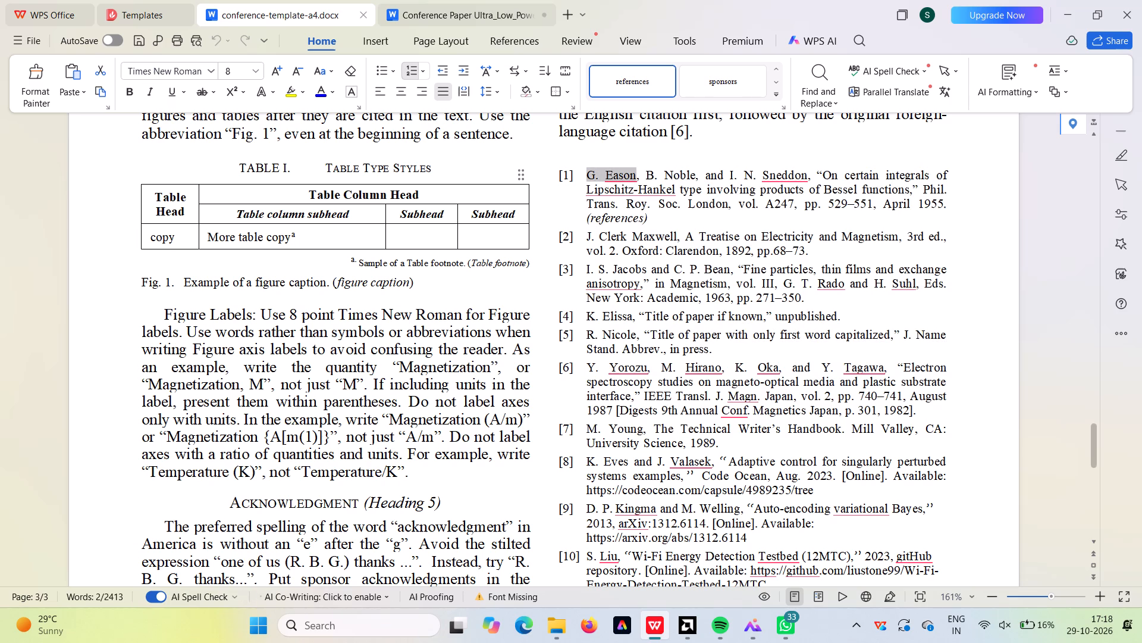
drag(638, 174, 686, 169)
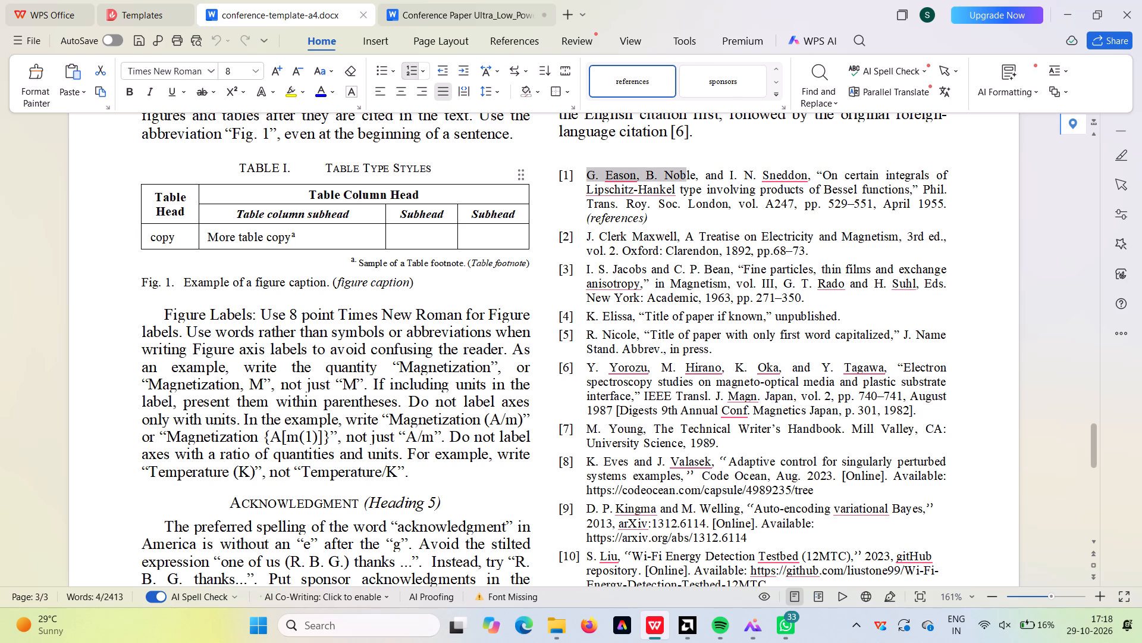
drag(686, 169, 710, 175)
drag(710, 175, 810, 176)
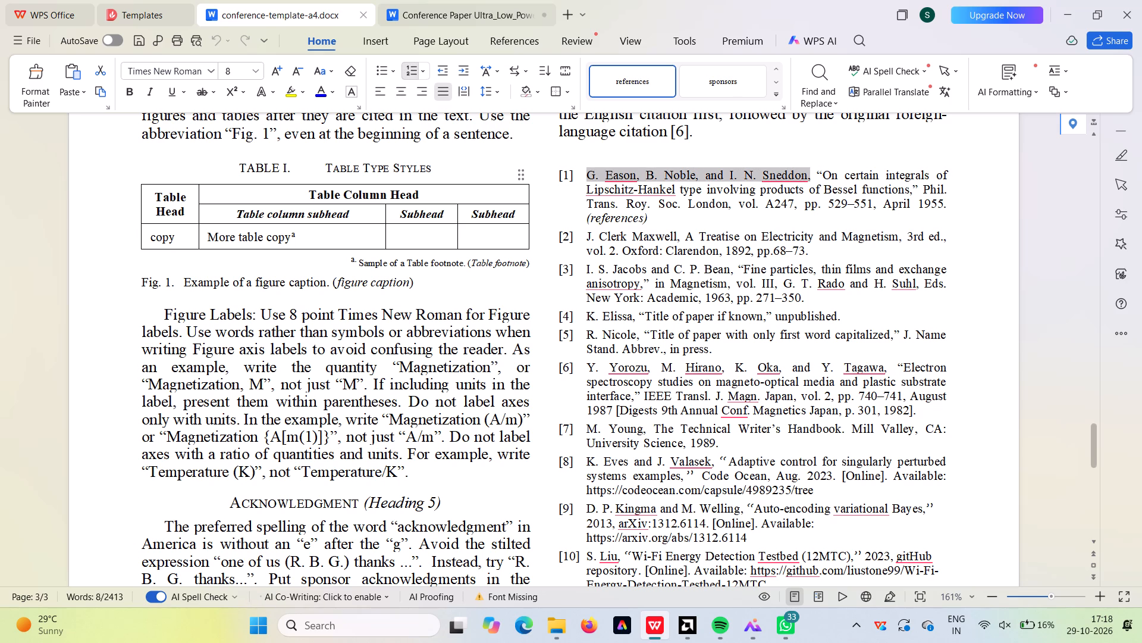
drag(810, 176, 812, 166)
key(Escape)
drag(812, 166, 824, 170)
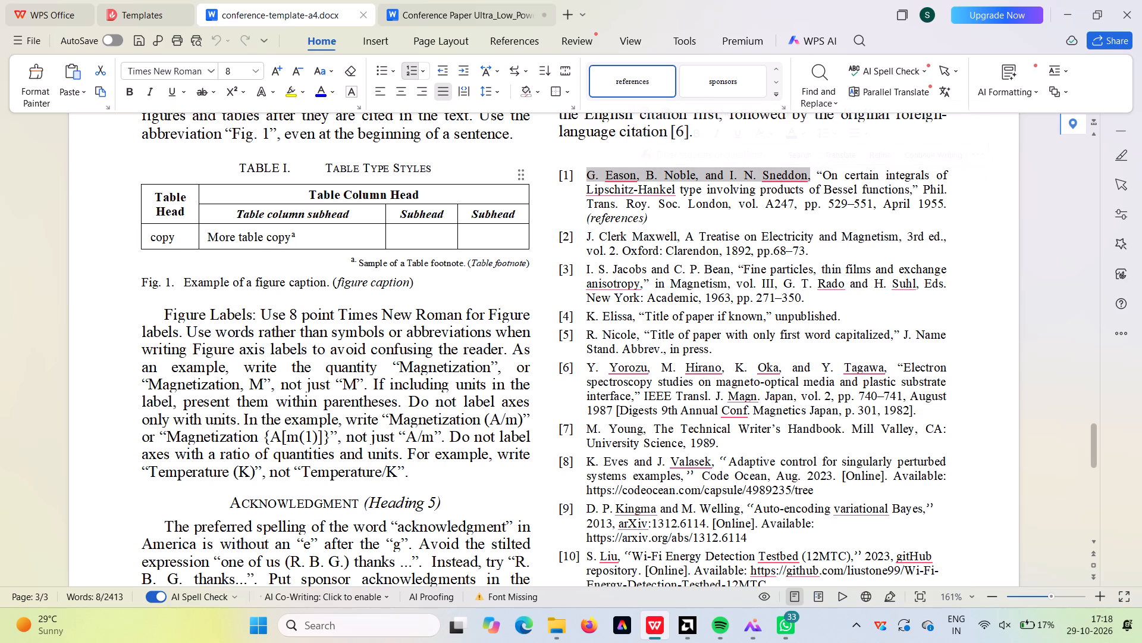
Examine how the quoted title in the template's reference [1] is formatted, highlighting it from its first word to the closing quotation mark.
click(837, 245)
drag(821, 171, 821, 171)
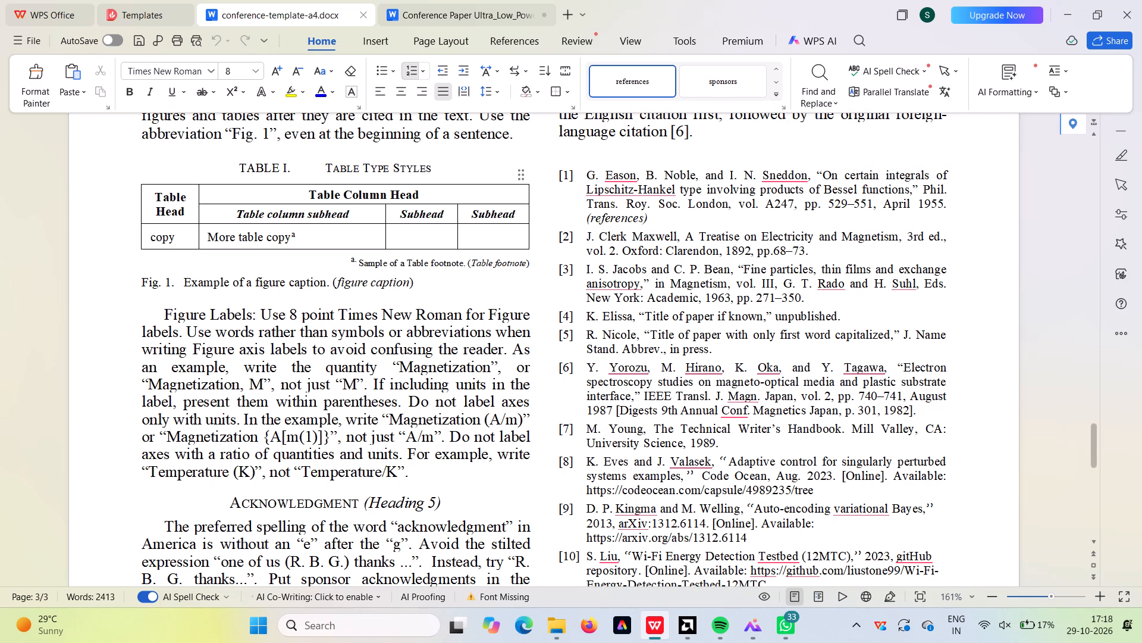
drag(821, 171, 848, 213)
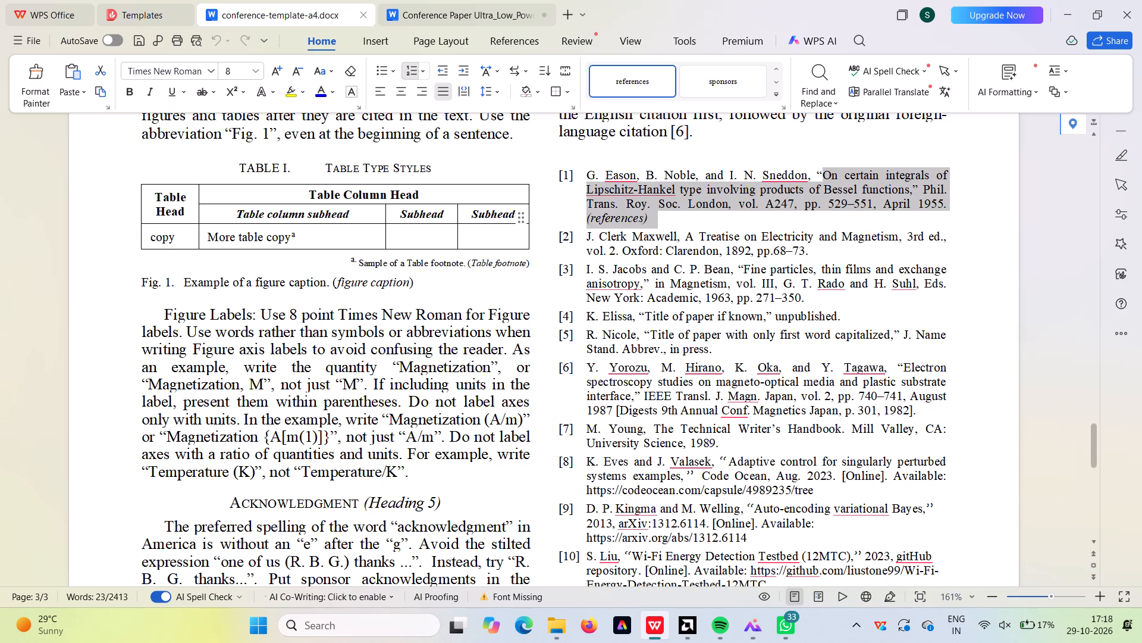
drag(848, 213, 683, 252)
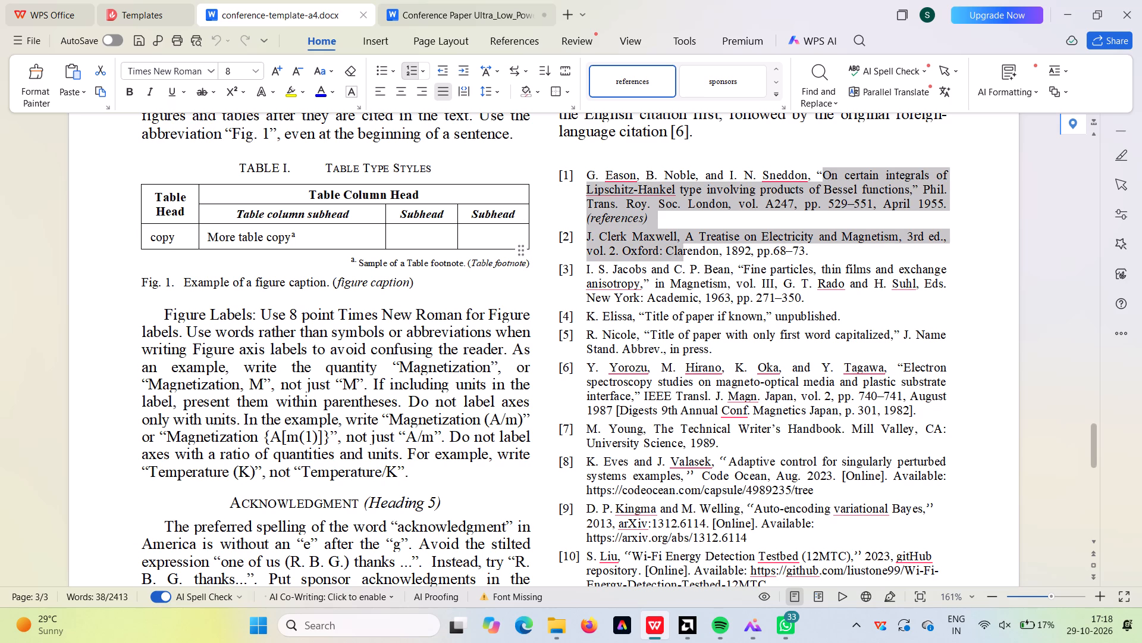
drag(683, 252, 918, 188)
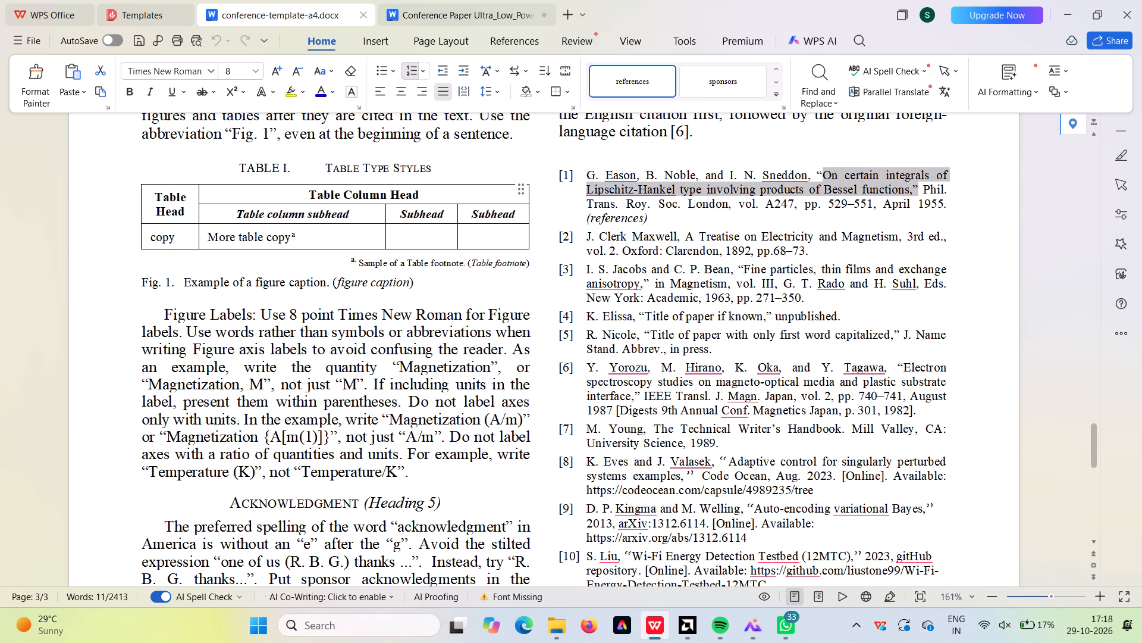
drag(918, 188, 911, 188)
drag(911, 188, 920, 188)
drag(920, 188, 931, 206)
key(Escape)
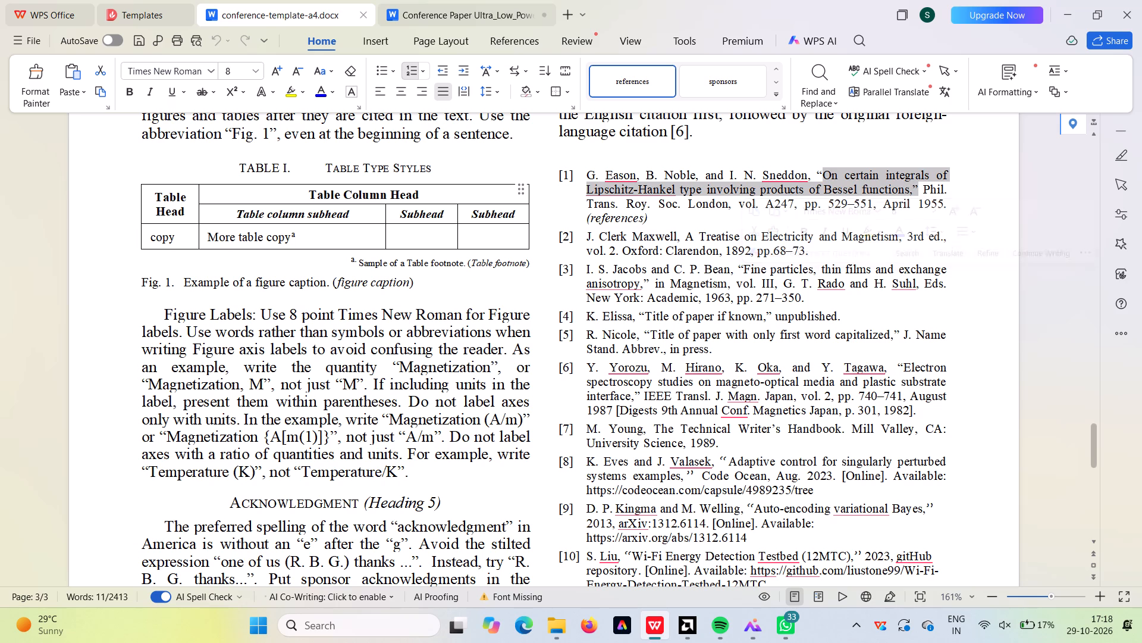
click(919, 342)
scroll(879, 167, left, 1)
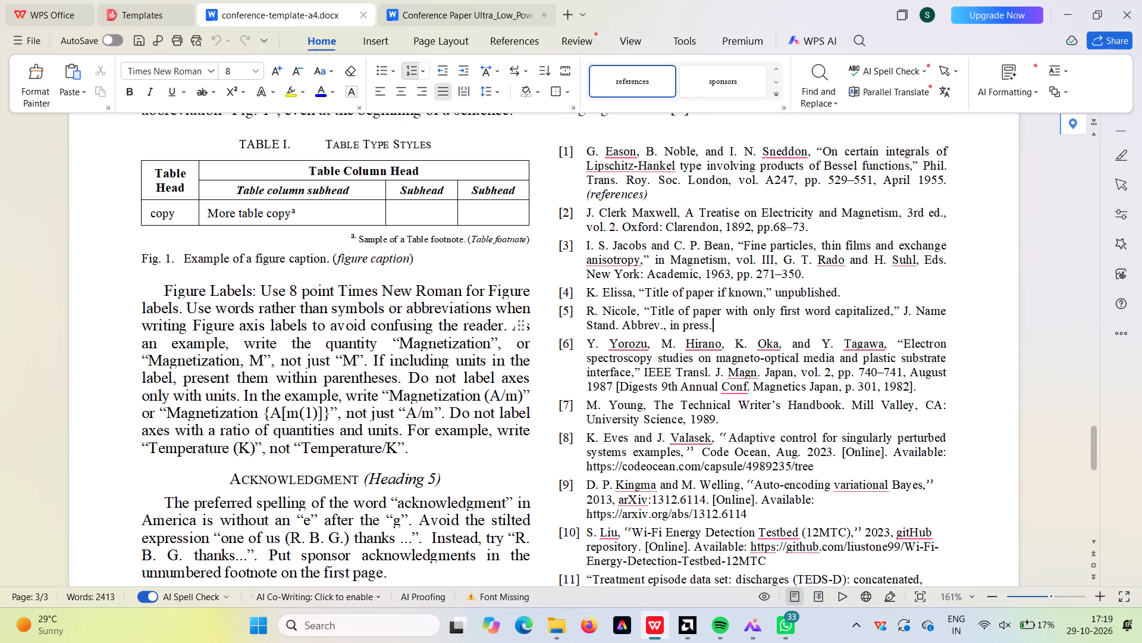
click(817, 142)
click(817, 142)
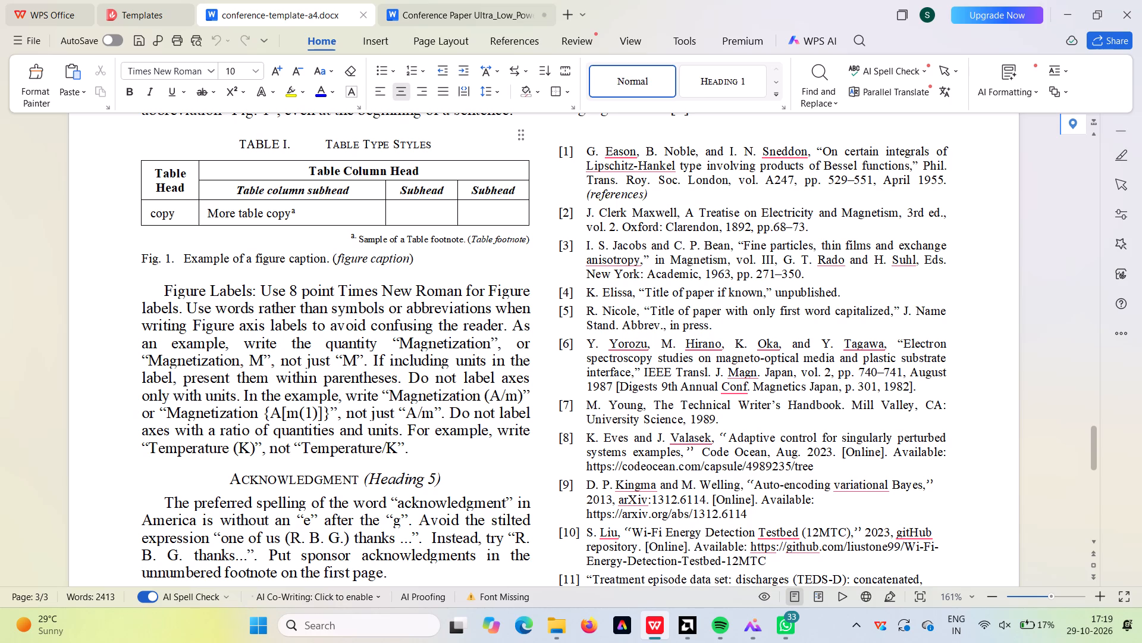
double_click(812, 172)
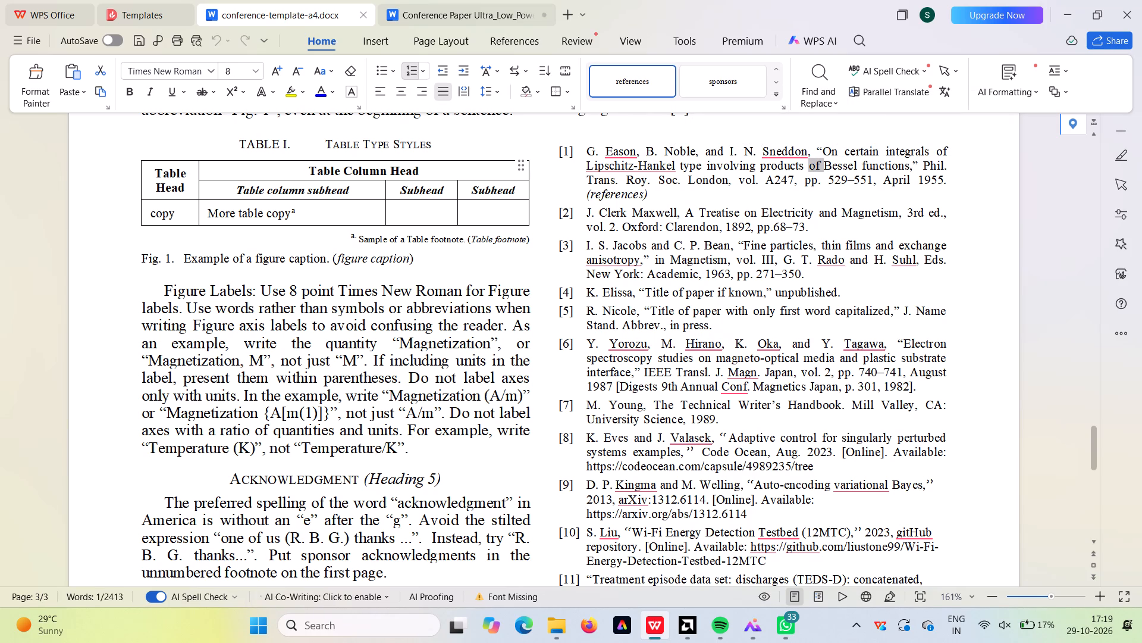
Compare the paper's reference list with the template's, highlighting sample references [1] to [5] before returning to the paper.
click(459, 10)
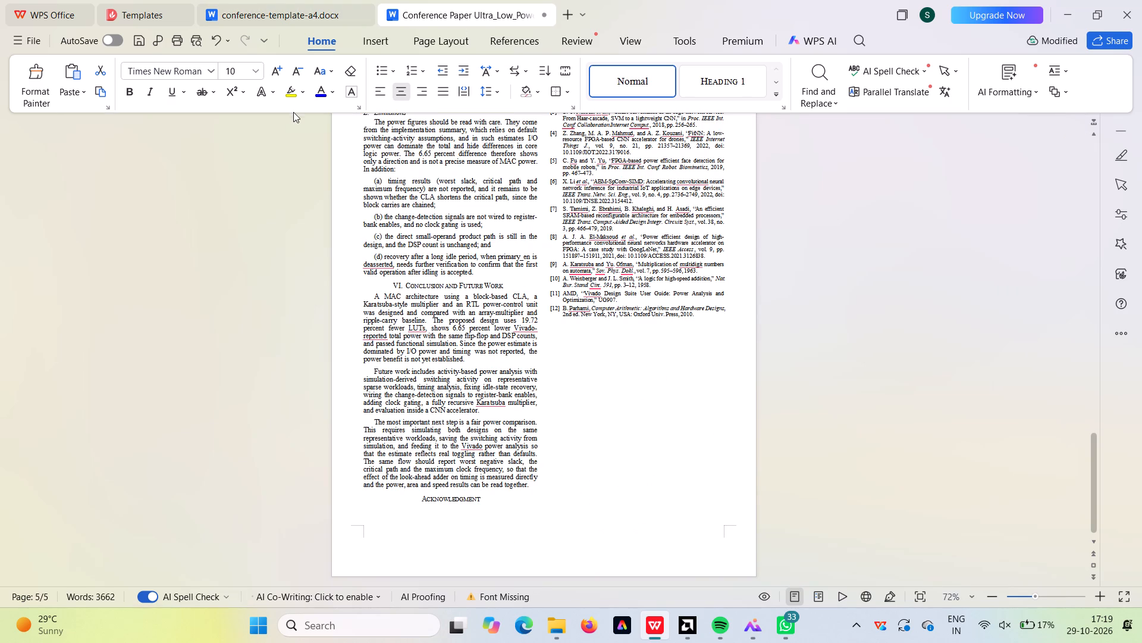
click(274, 4)
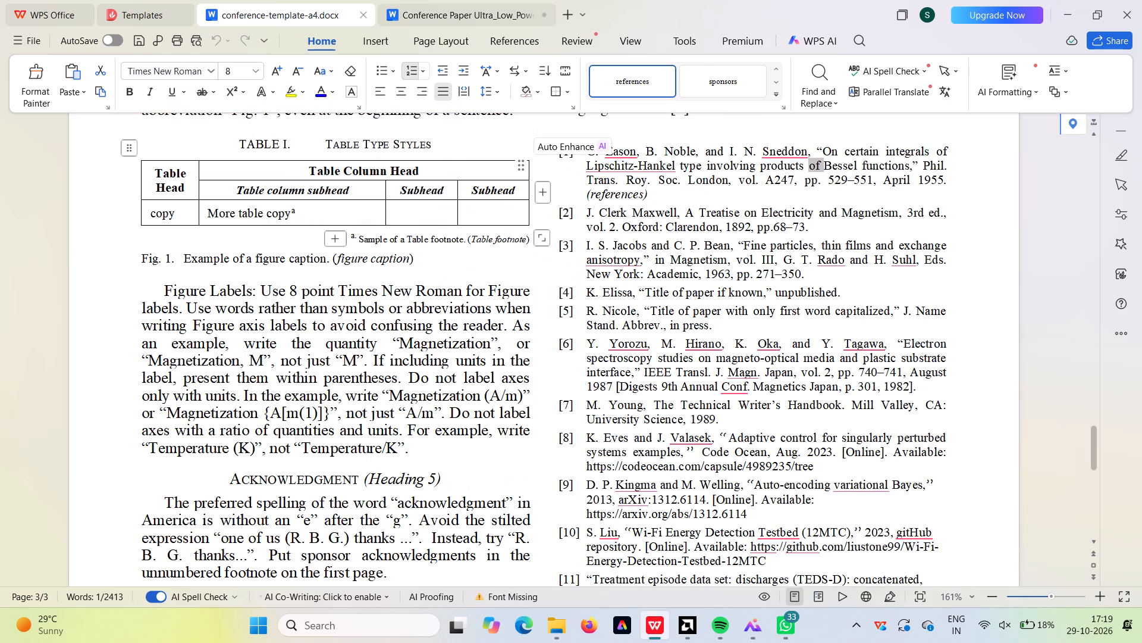
drag(581, 149, 738, 309)
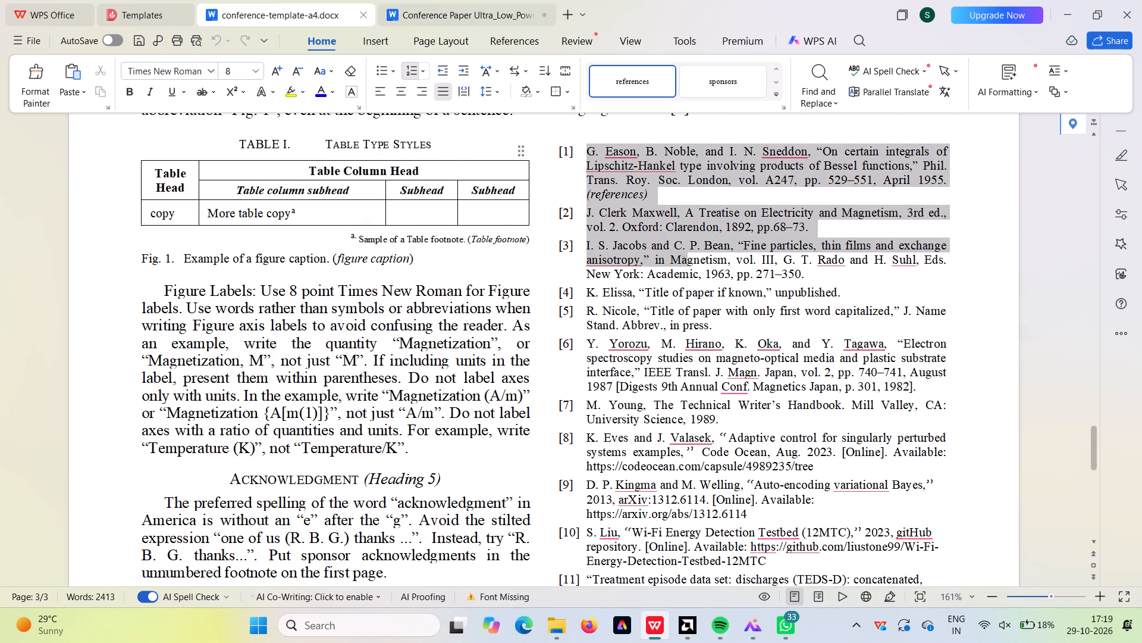
drag(738, 309, 761, 321)
key(Escape)
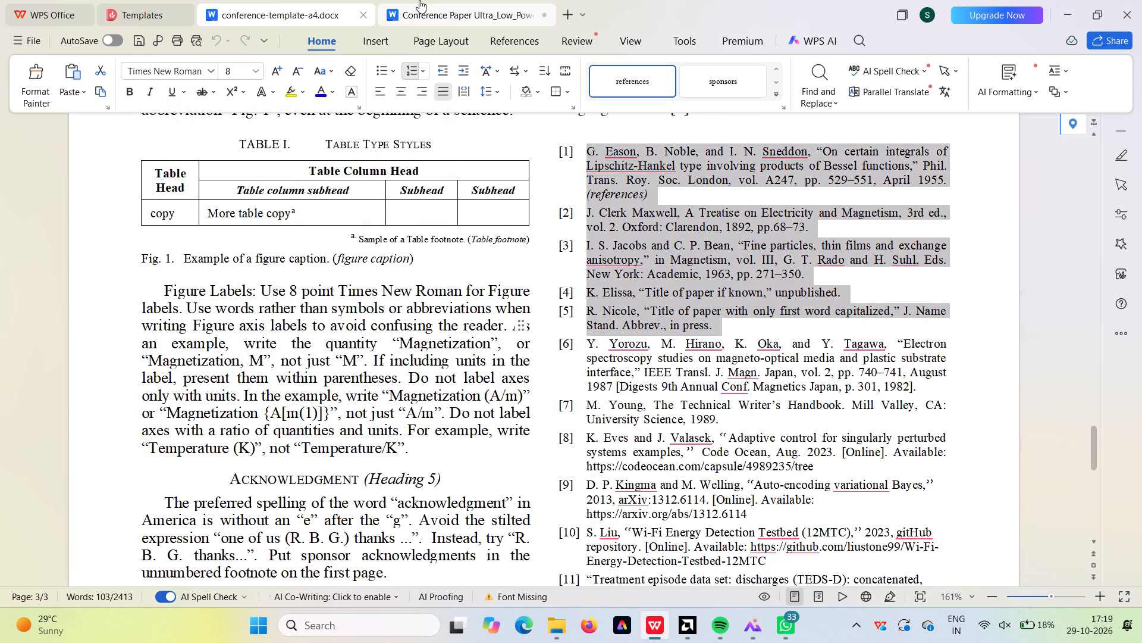
click(433, 13)
scroll(641, 241, up, 1)
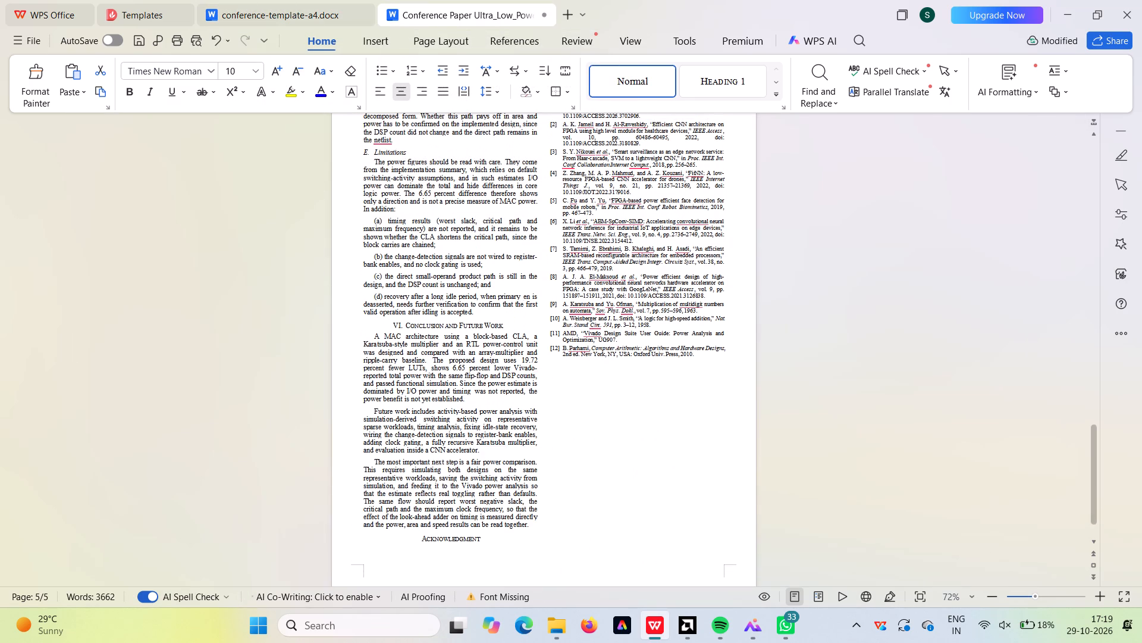
Set the paper's References heading and all twelve reference entries to font size 8.
scroll(641, 241, up, 1)
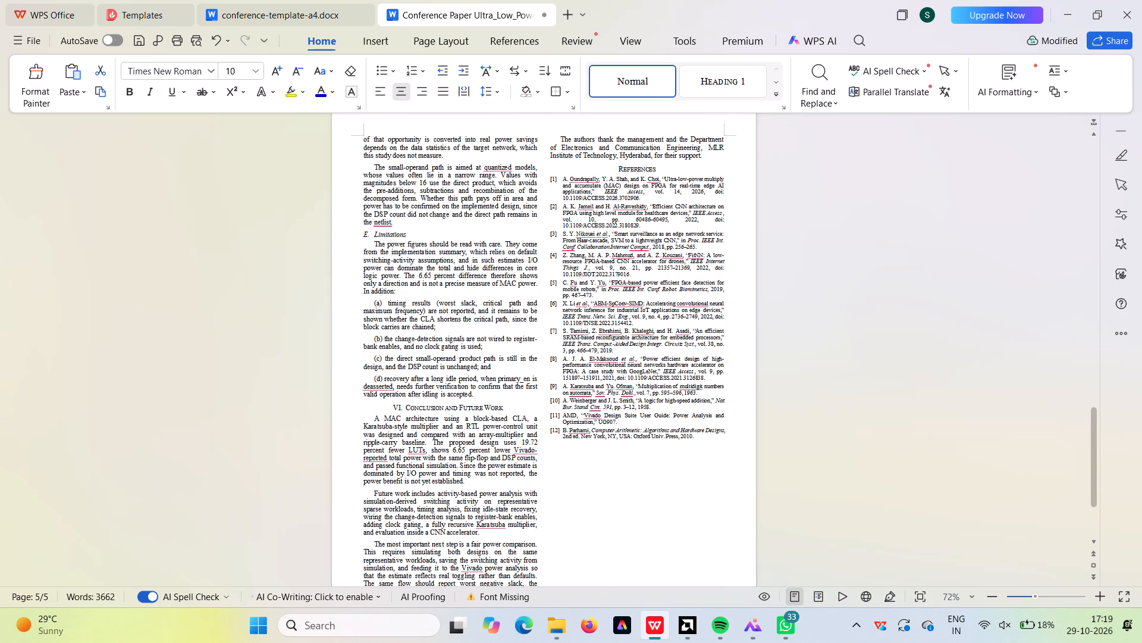
drag(548, 171, 655, 443)
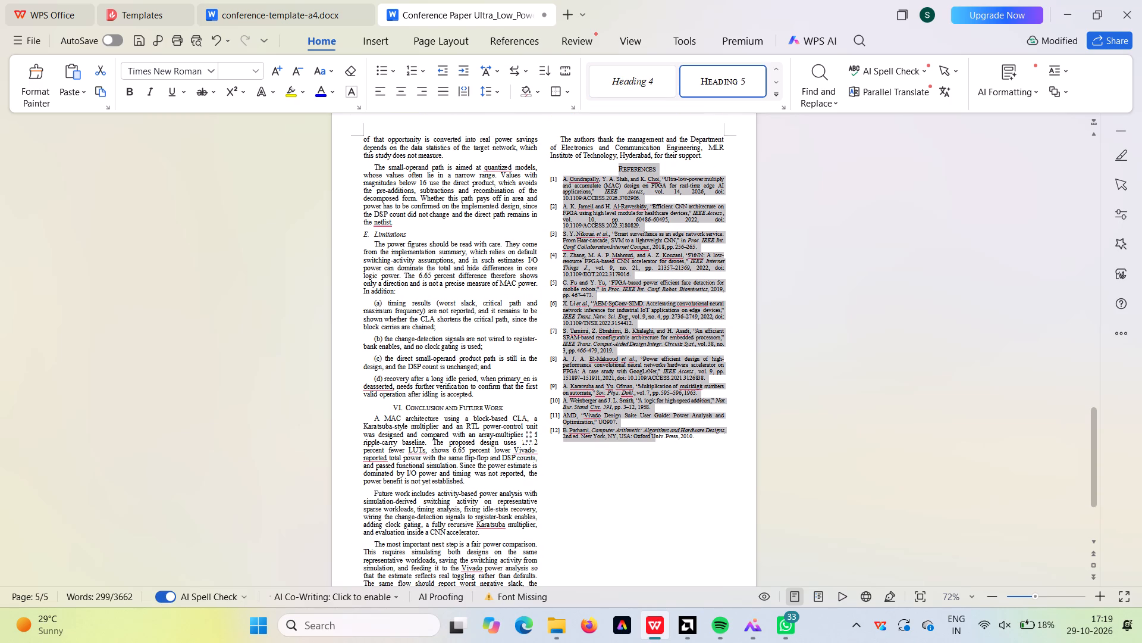
drag(655, 443, 705, 445)
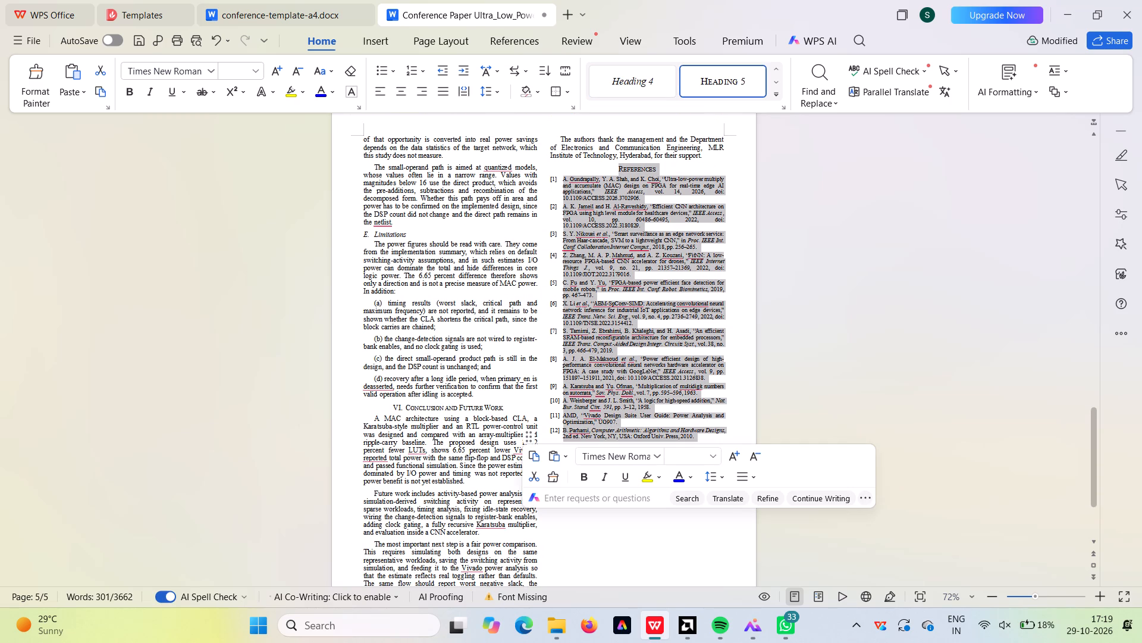
click(711, 458)
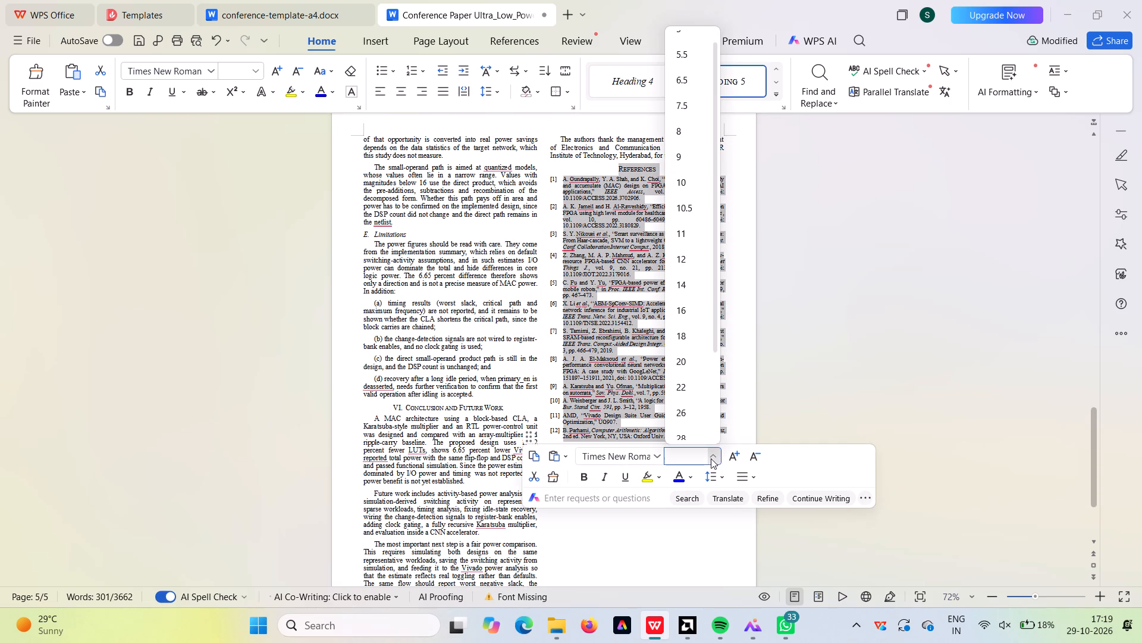
click(690, 120)
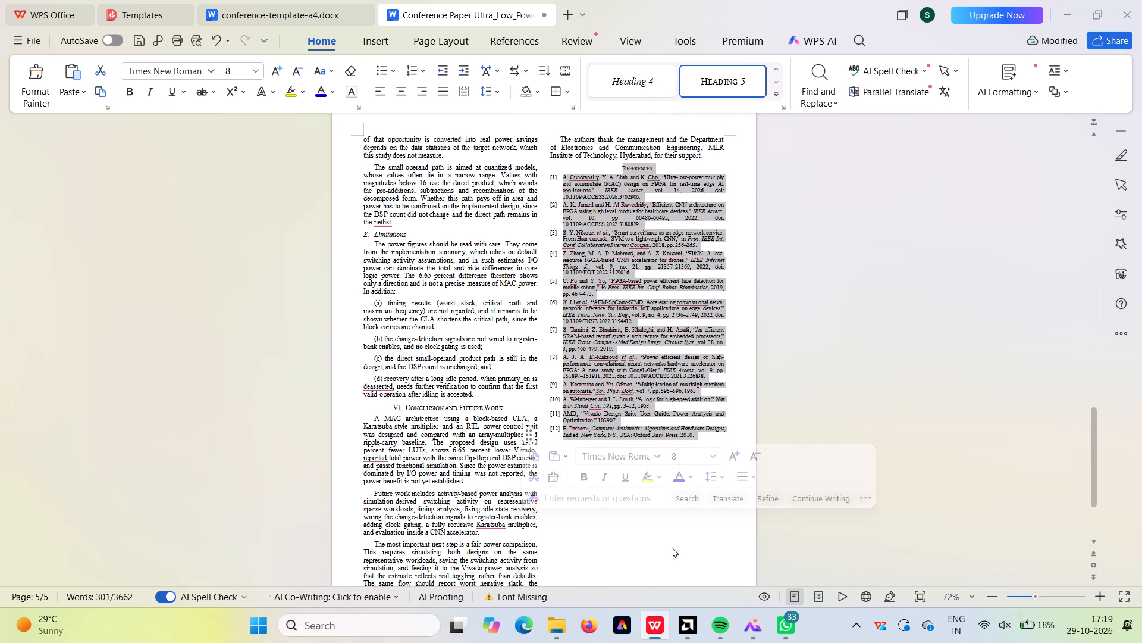
click(677, 529)
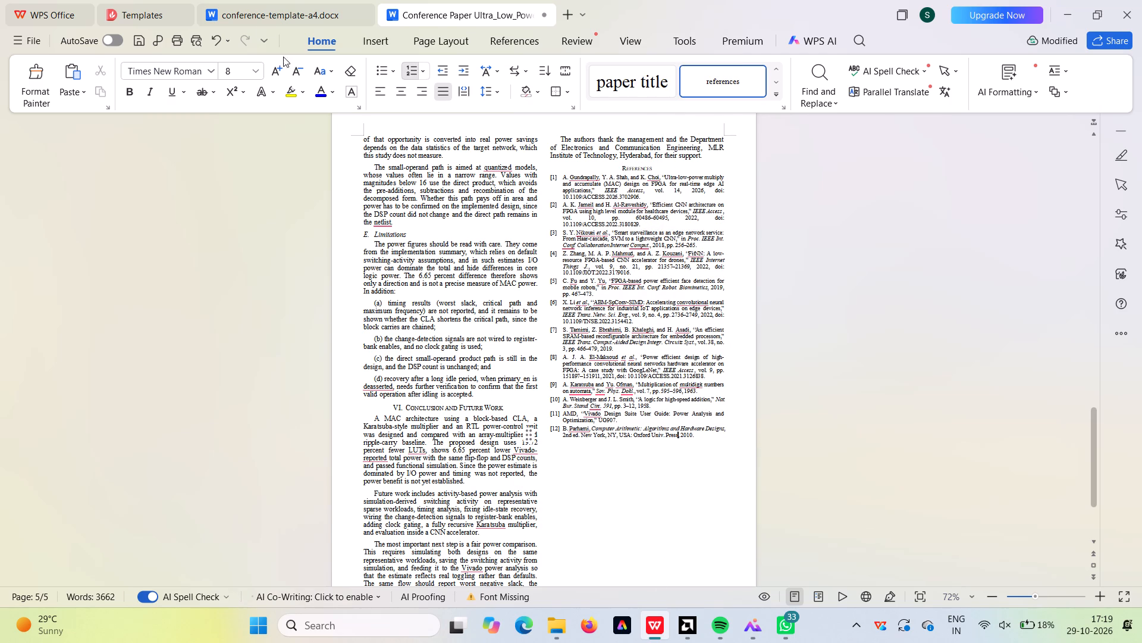
Look through the conference template from its sample references back to the Equations and Using the Template sections, glancing back at the paper.
click(261, 17)
scroll(572, 480, down, 3)
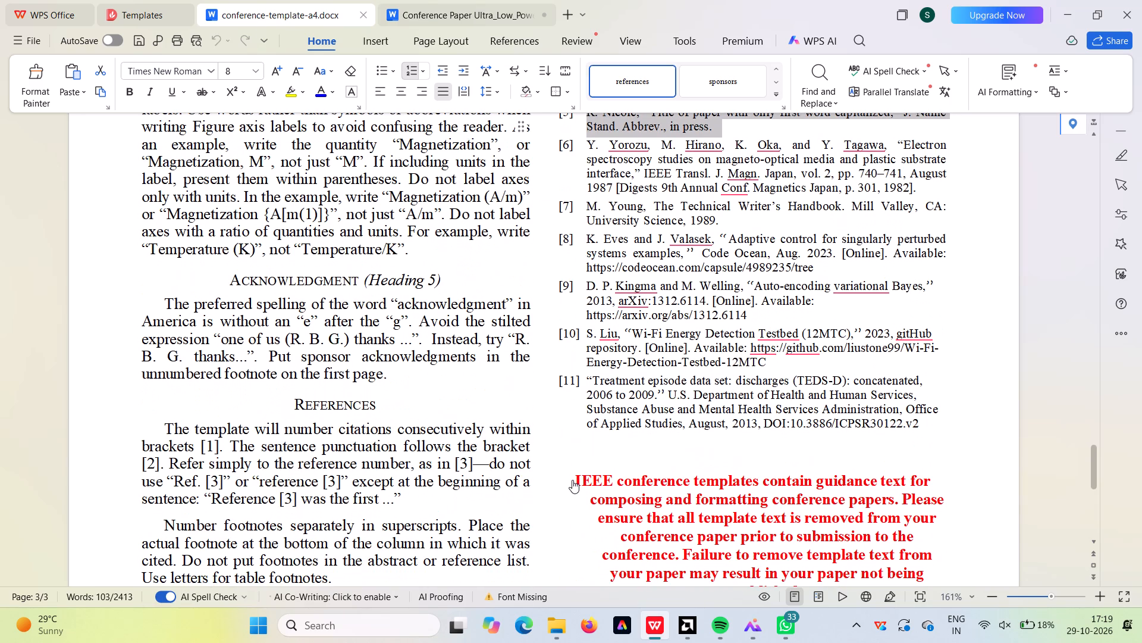
scroll(572, 480, down, 2)
scroll(572, 480, up, 3)
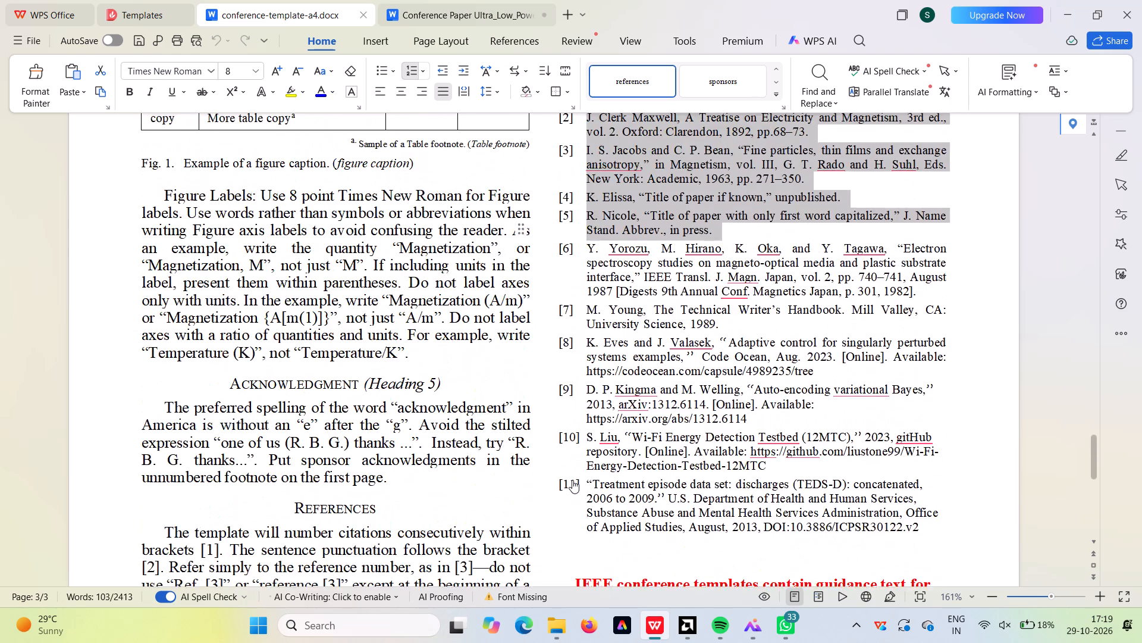
scroll(572, 480, up, 9)
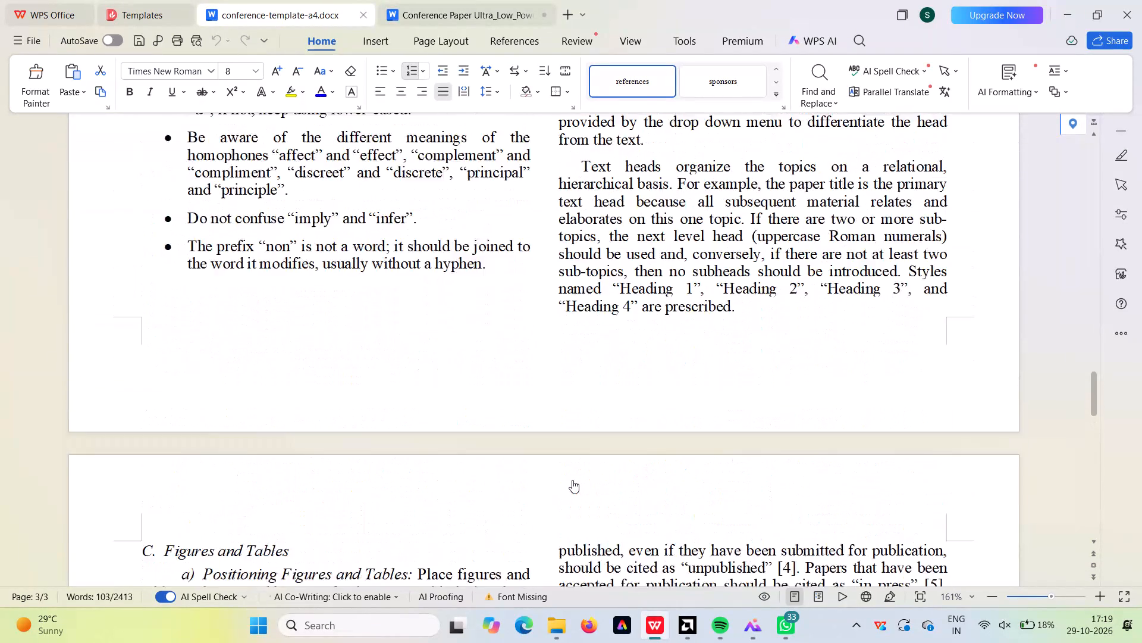
scroll(572, 480, up, 6)
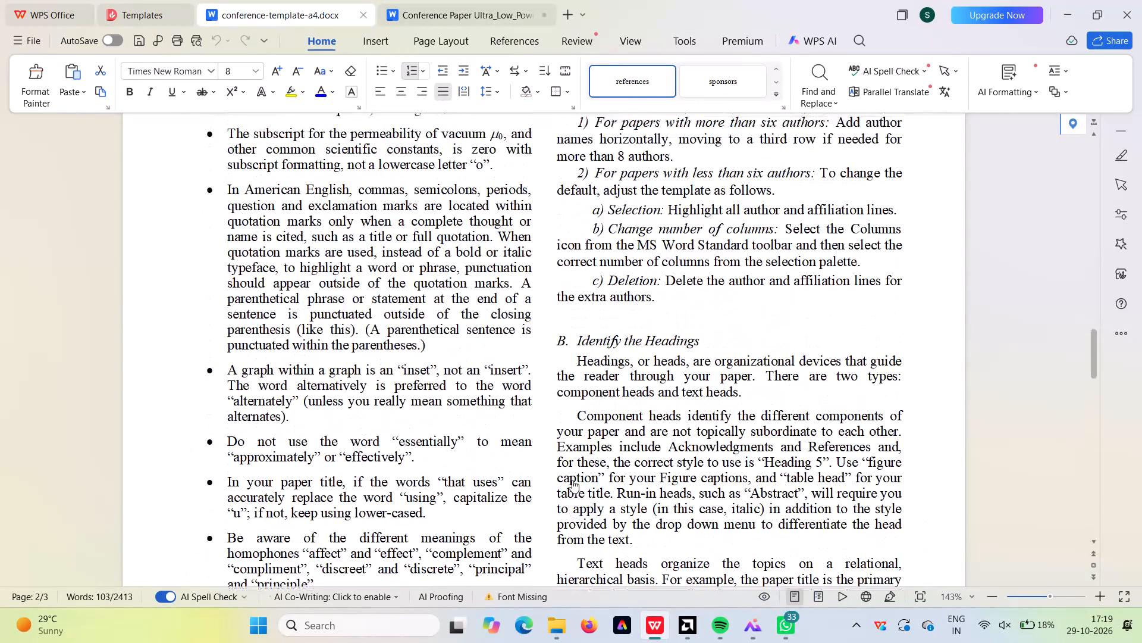
scroll(608, 522, up, 1)
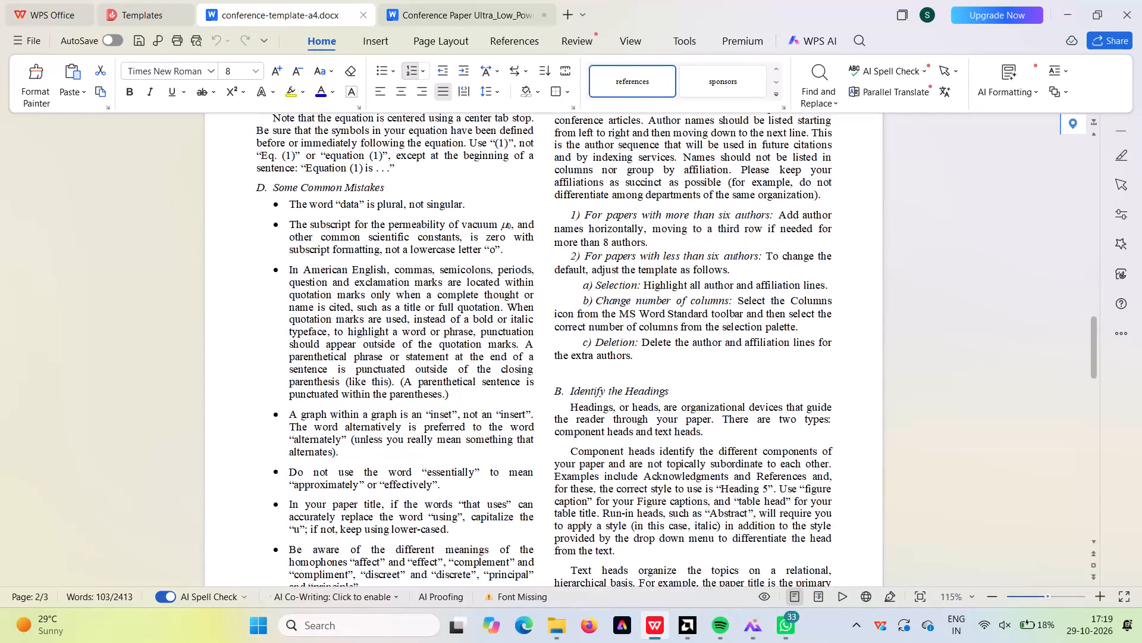
scroll(608, 522, up, 5)
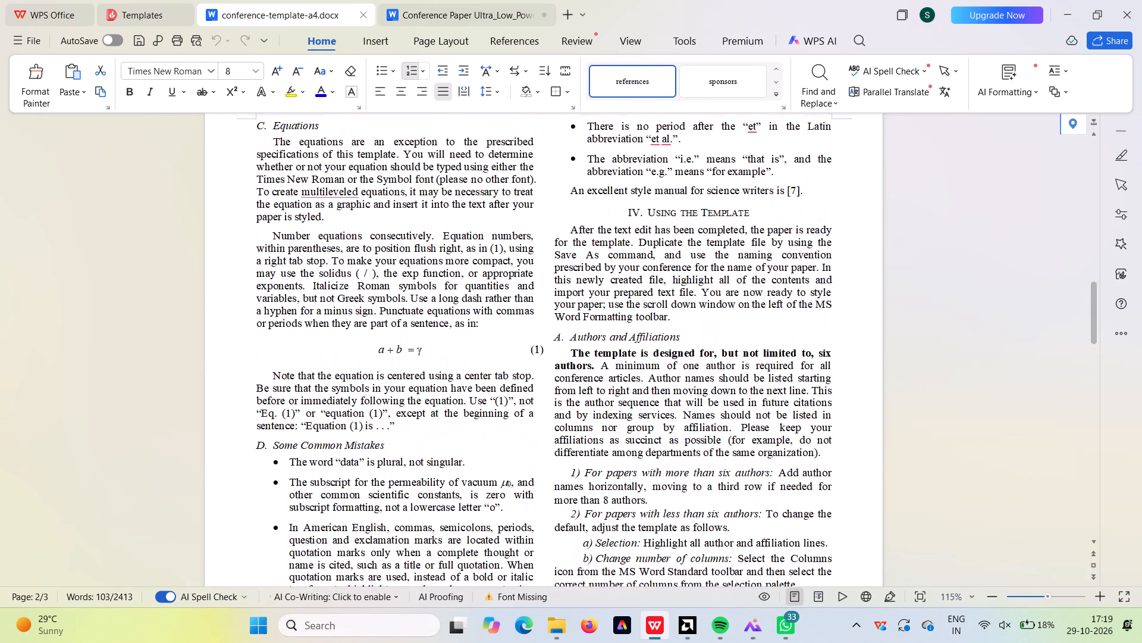
scroll(608, 522, up, 1)
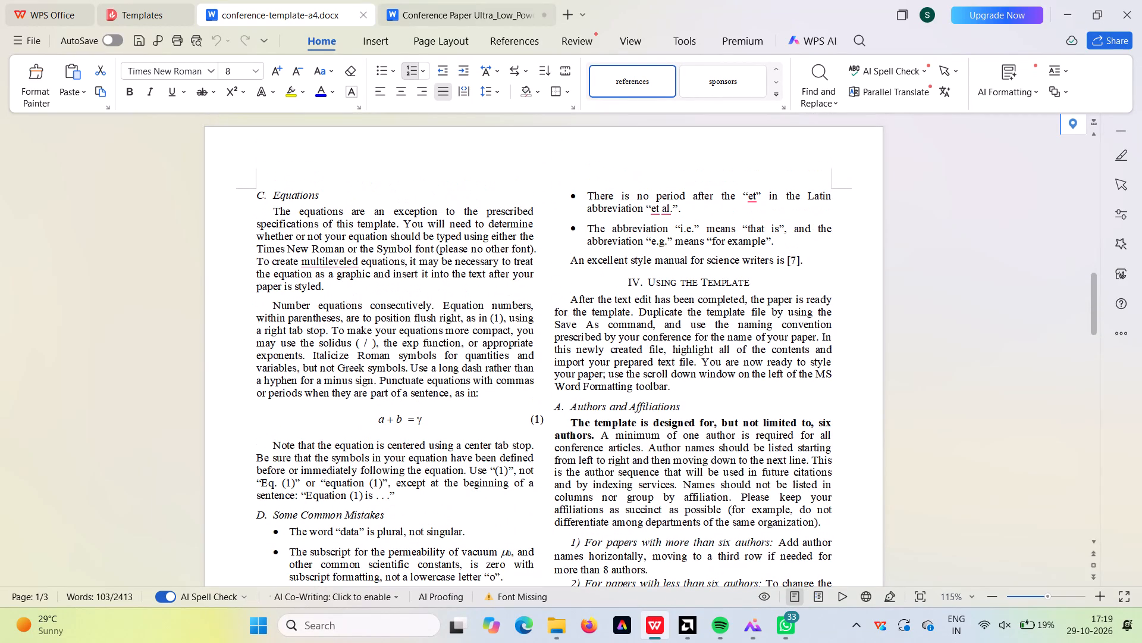
click(453, 0)
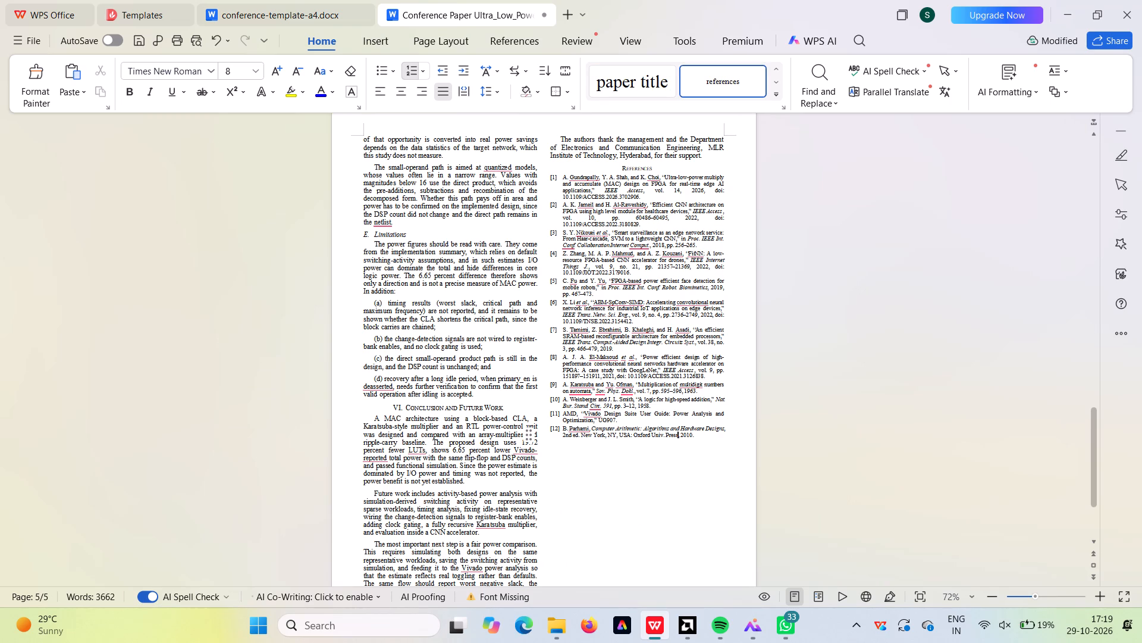
click(318, 0)
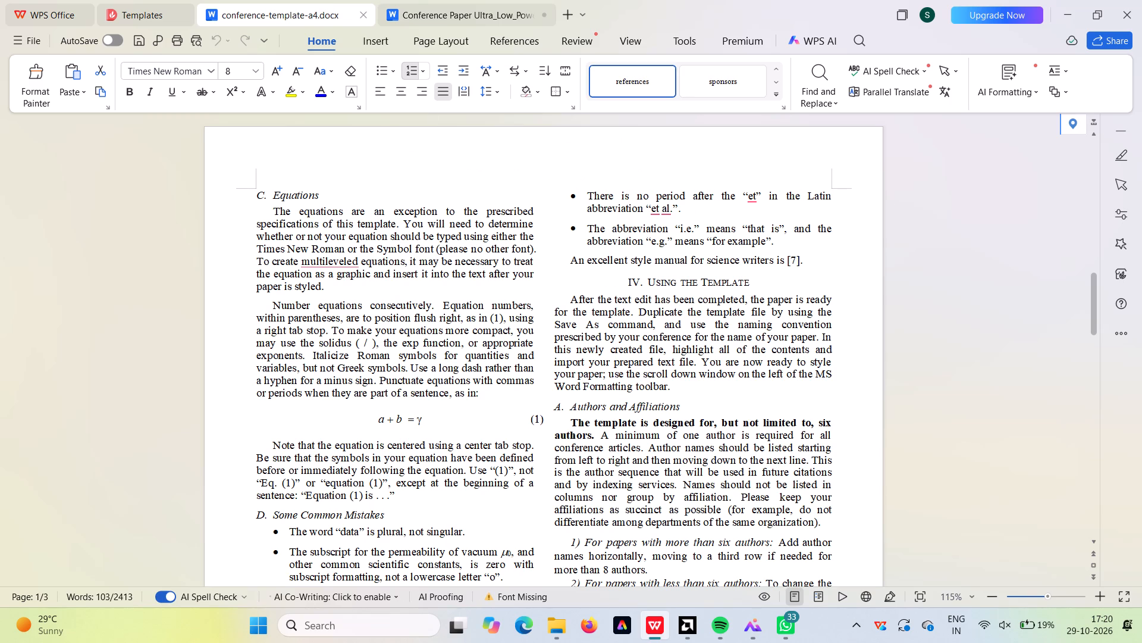
Examine the formatting of the template's Using the Template and Authors and Affiliations headings, highlighting each heading's text.
drag(758, 277, 618, 282)
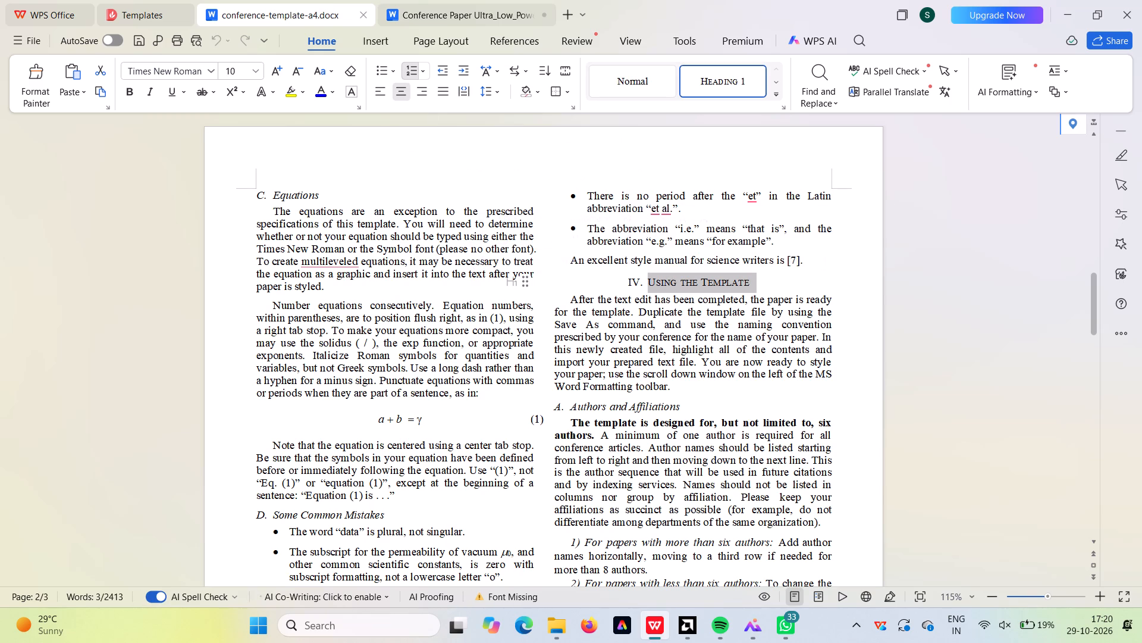
click(732, 387)
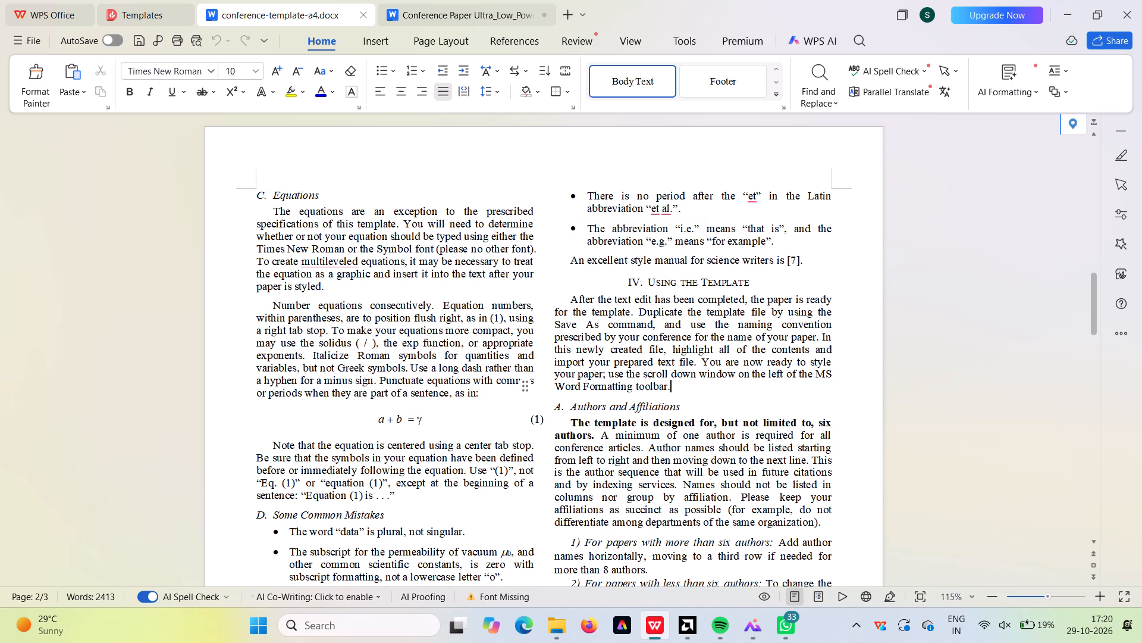
drag(686, 405, 564, 413)
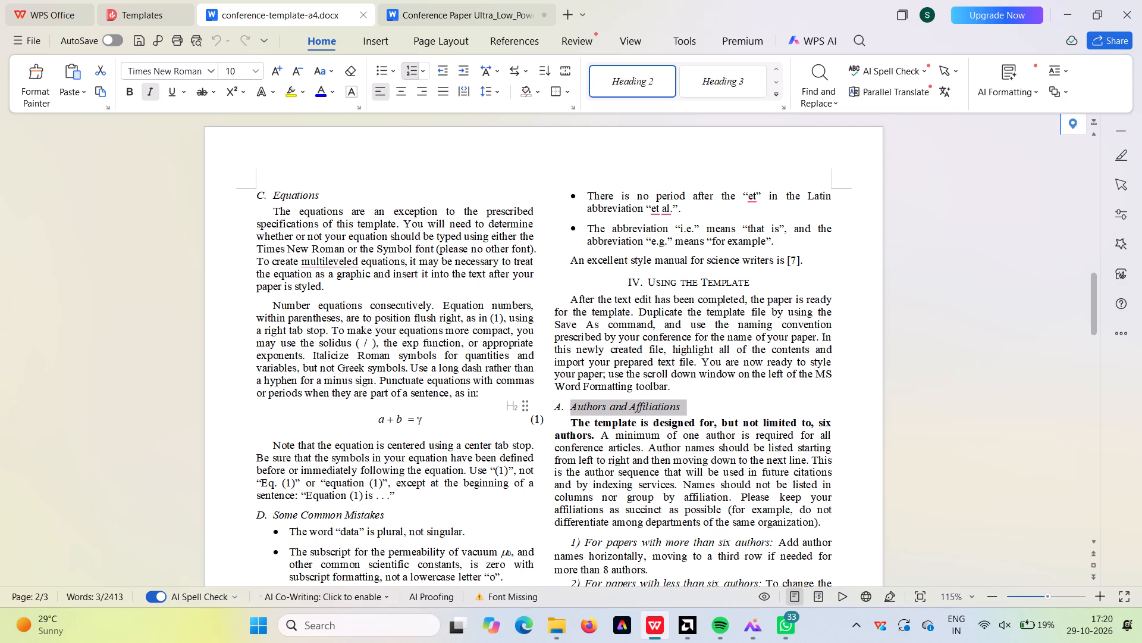
drag(564, 413, 561, 413)
click(736, 419)
drag(736, 419, 391, 263)
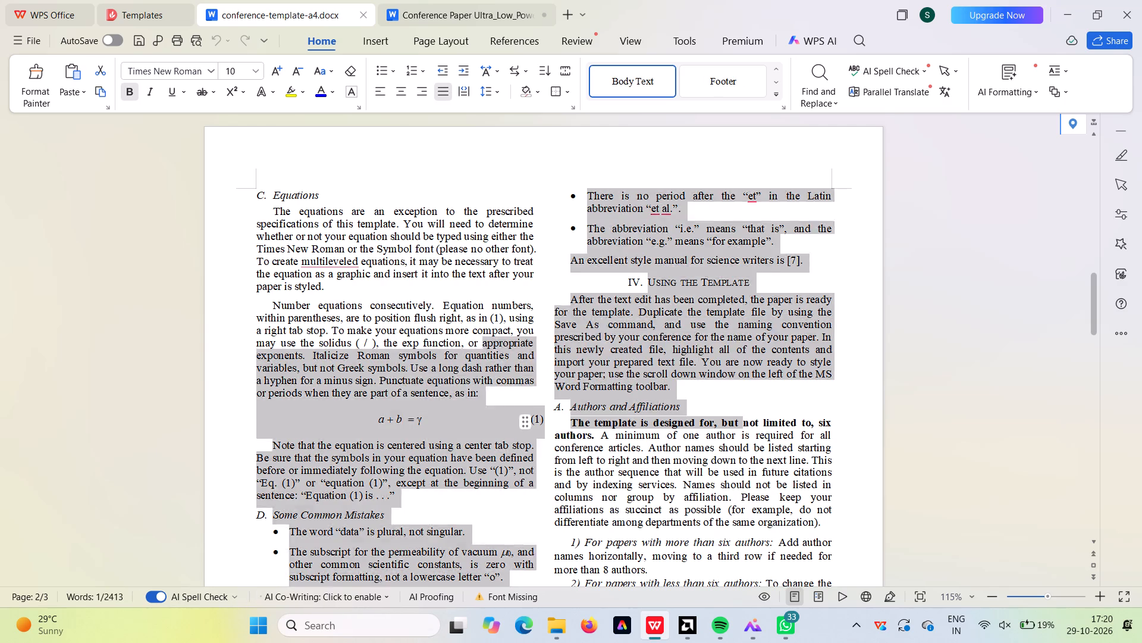
drag(391, 263, 595, 375)
key(Escape)
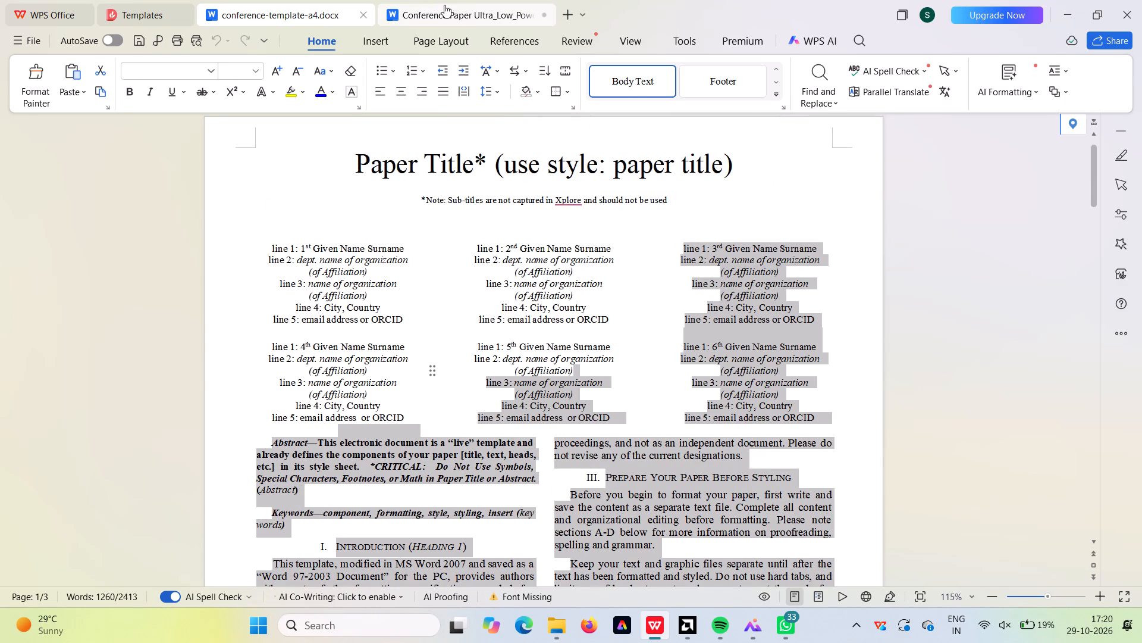
Check the paper's section heading formatting against the template, highlighting Conclusion and Future Work and another first-level heading on an earlier page.
click(444, 5)
drag(507, 404, 395, 404)
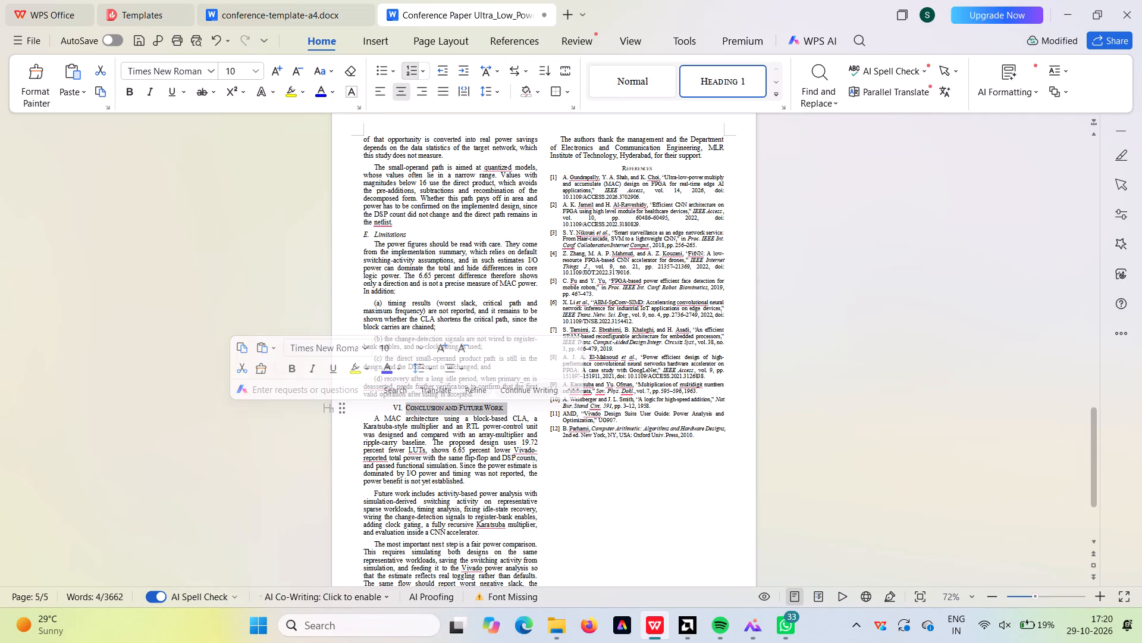
key(Escape)
click(582, 467)
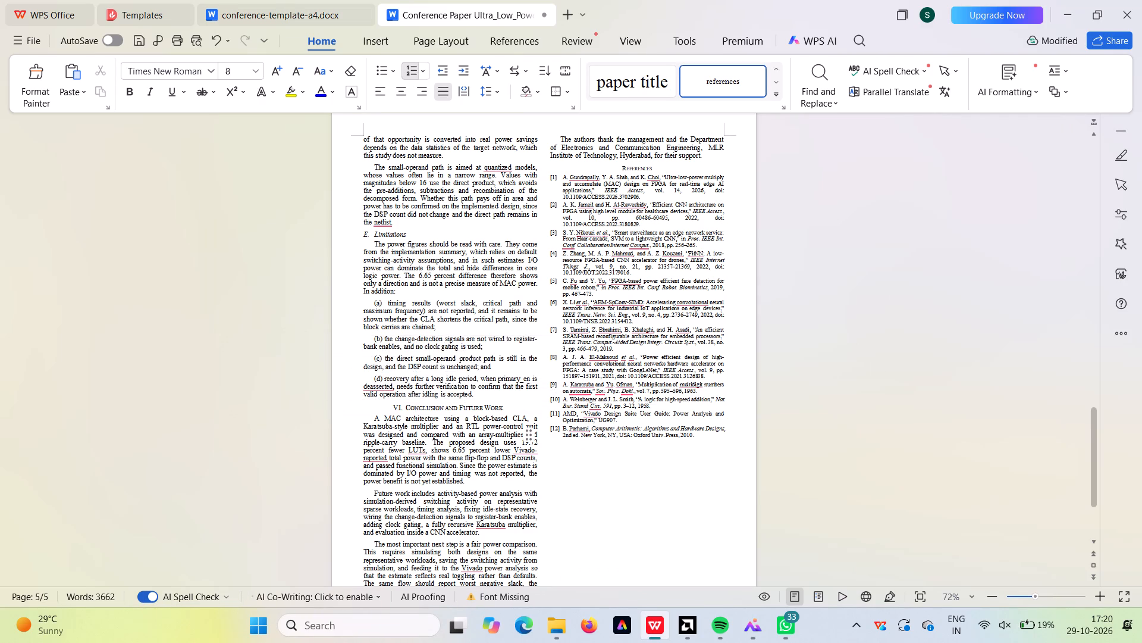
scroll(658, 219, up, 8)
drag(720, 216, 630, 213)
key(Escape)
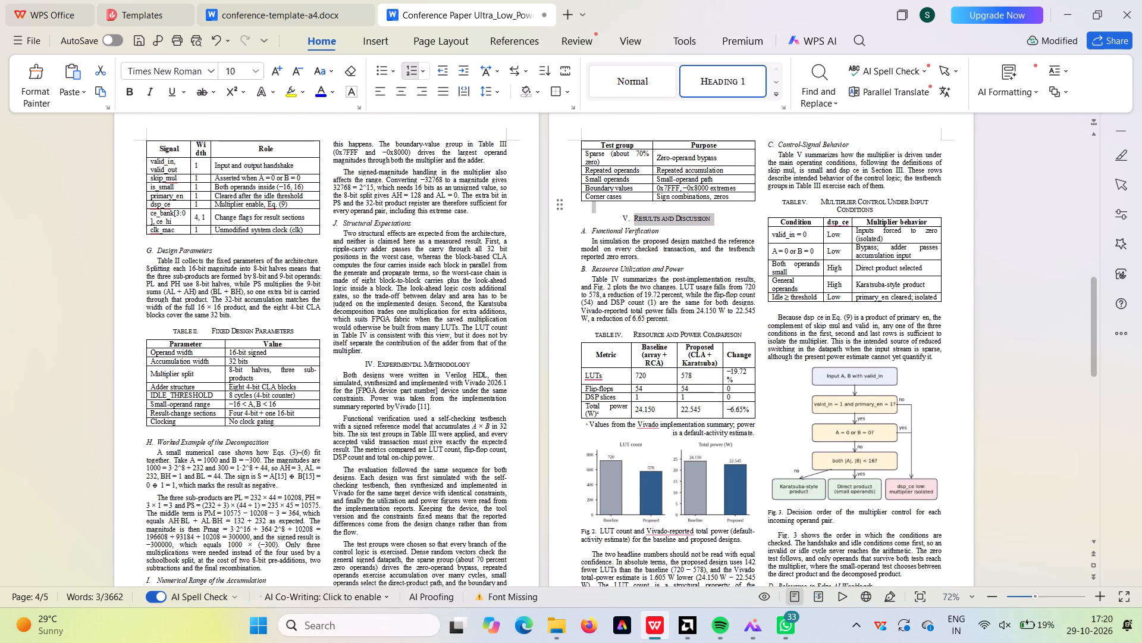
Look back through the paper from Results and Discussion to the authors and abstract on the first page.
scroll(631, 285, up, 8)
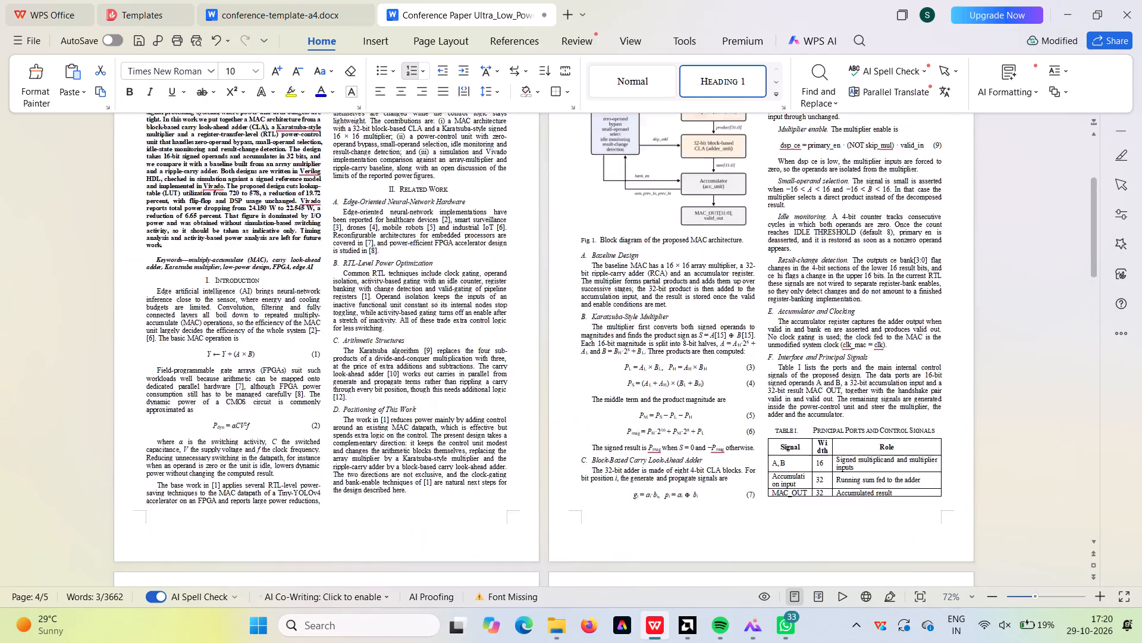
scroll(631, 285, up, 2)
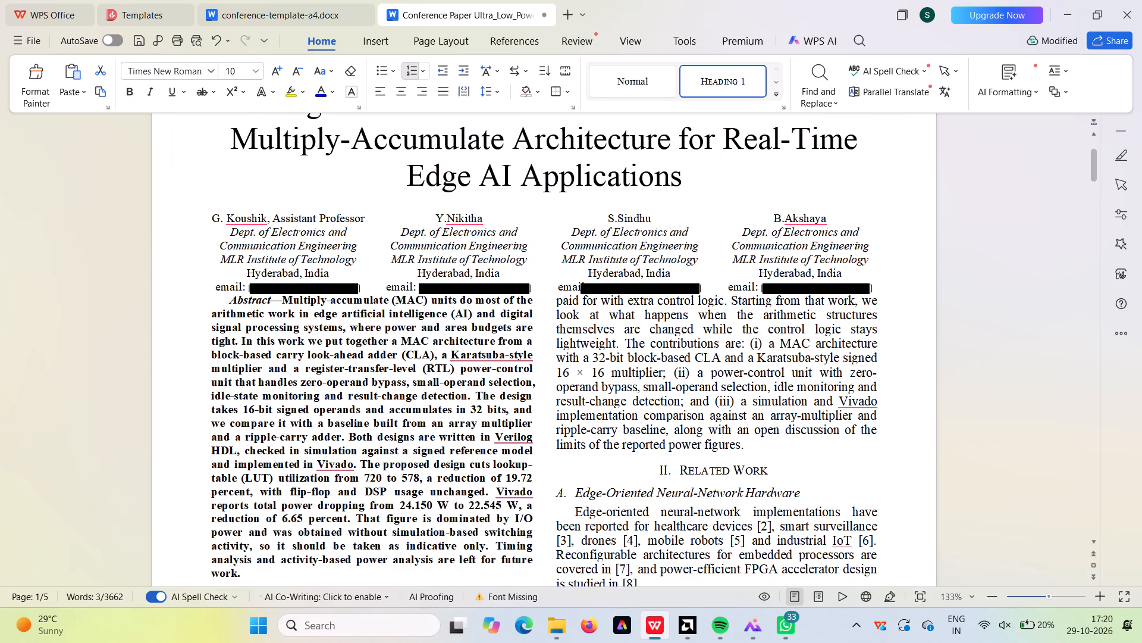
Switch to Google Chrome and enter a web search query beginning with "reference paper".
click(388, 629)
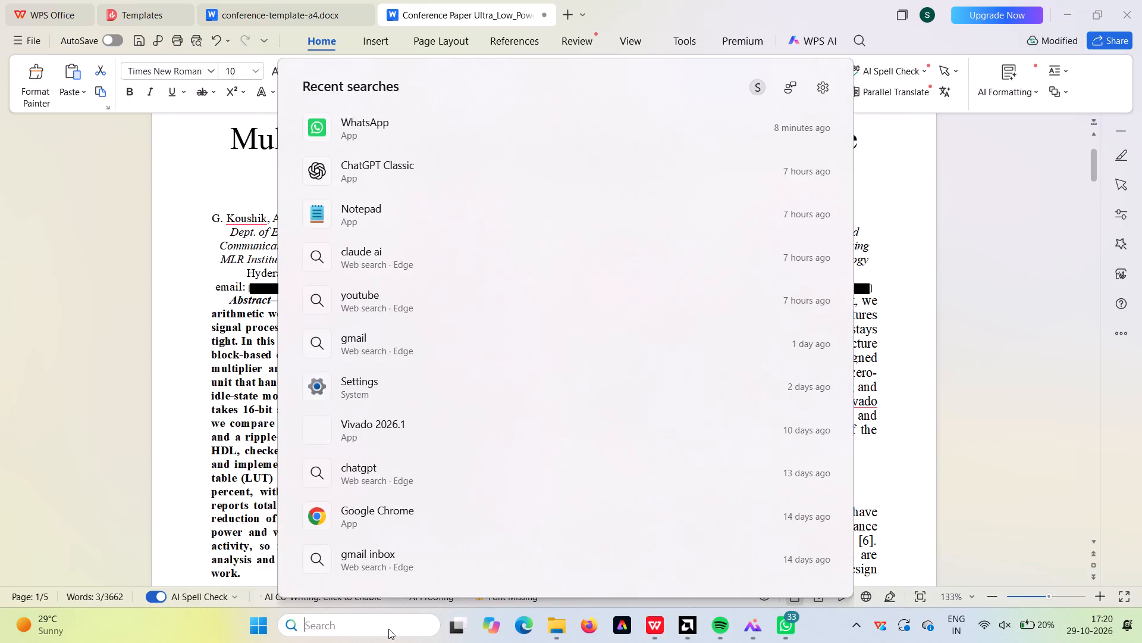
click(407, 521)
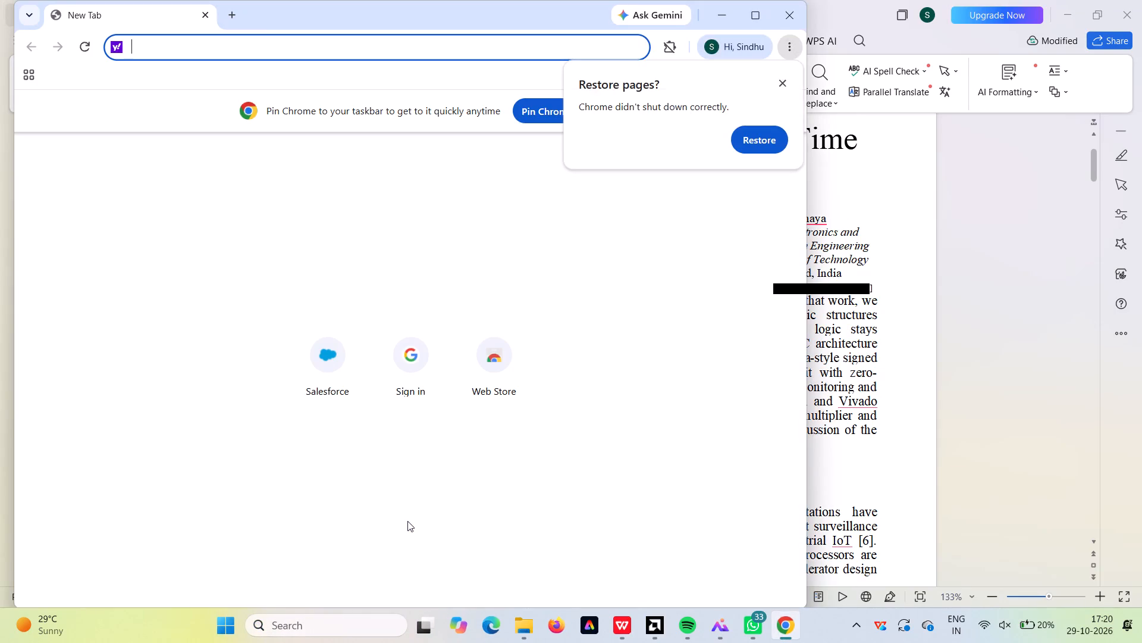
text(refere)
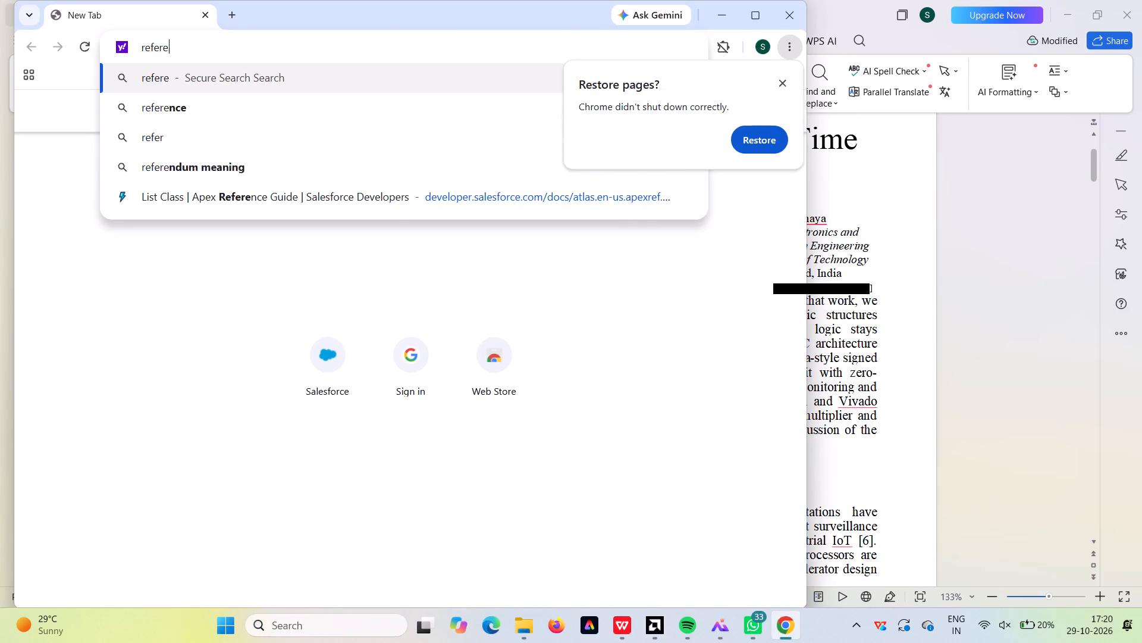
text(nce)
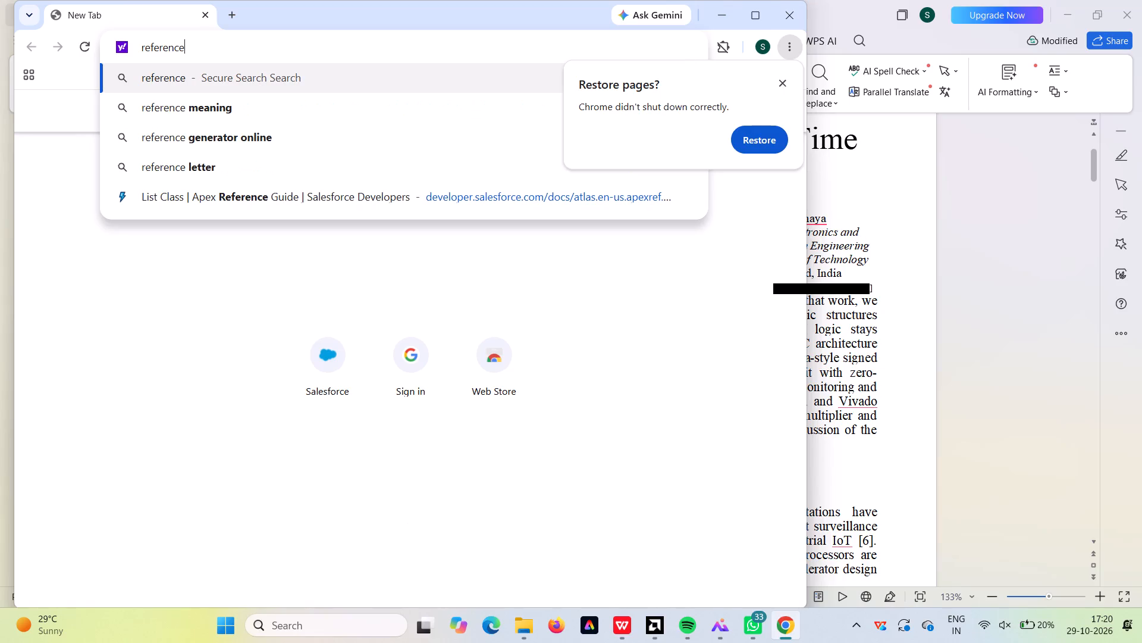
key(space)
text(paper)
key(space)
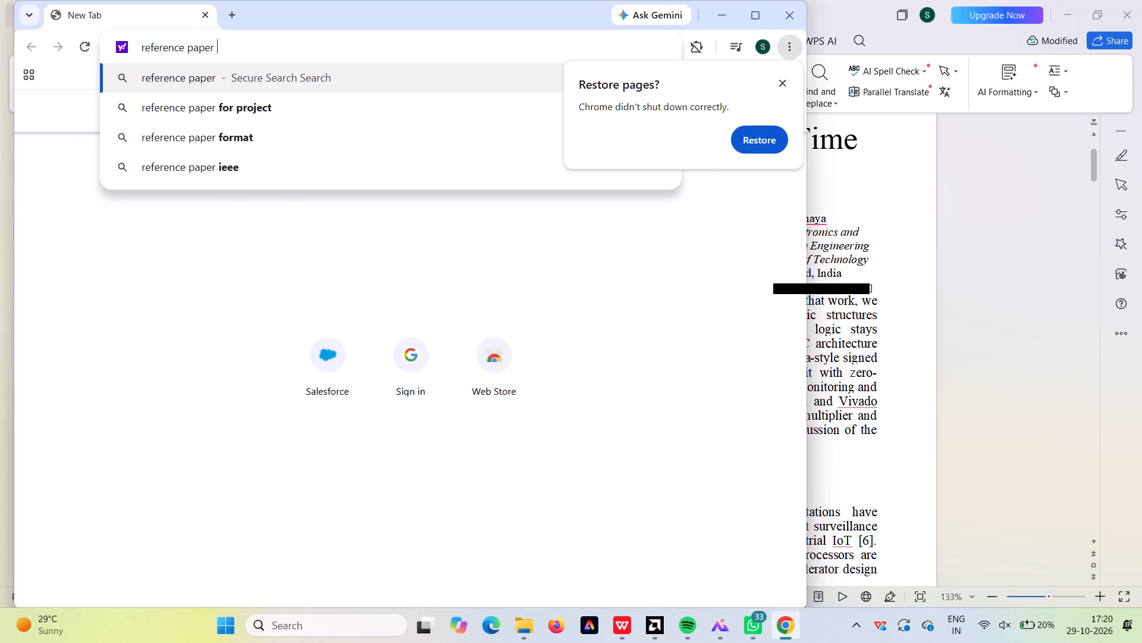
Search the web in Chrome for "reference paper template" and look over the results.
text(ter)
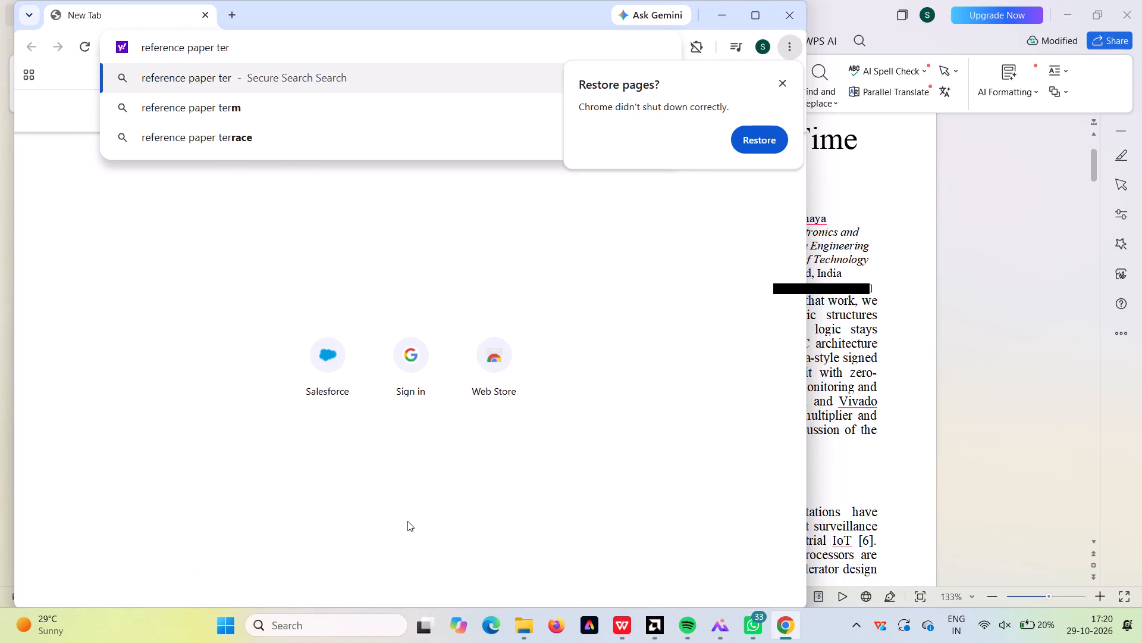
key(BackSpace)
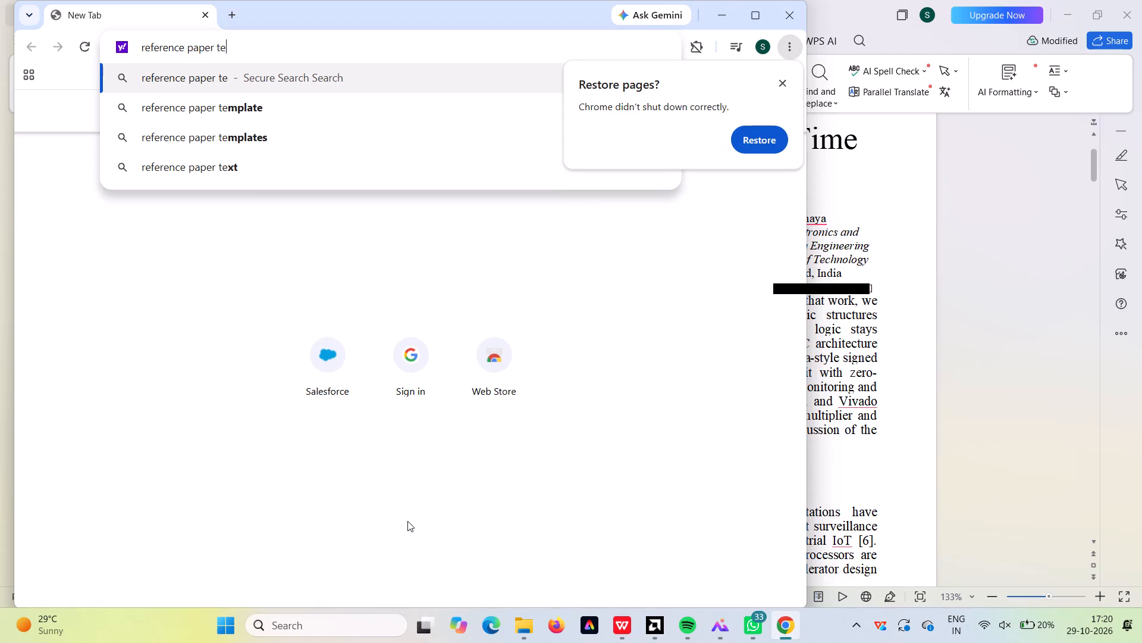
click(334, 107)
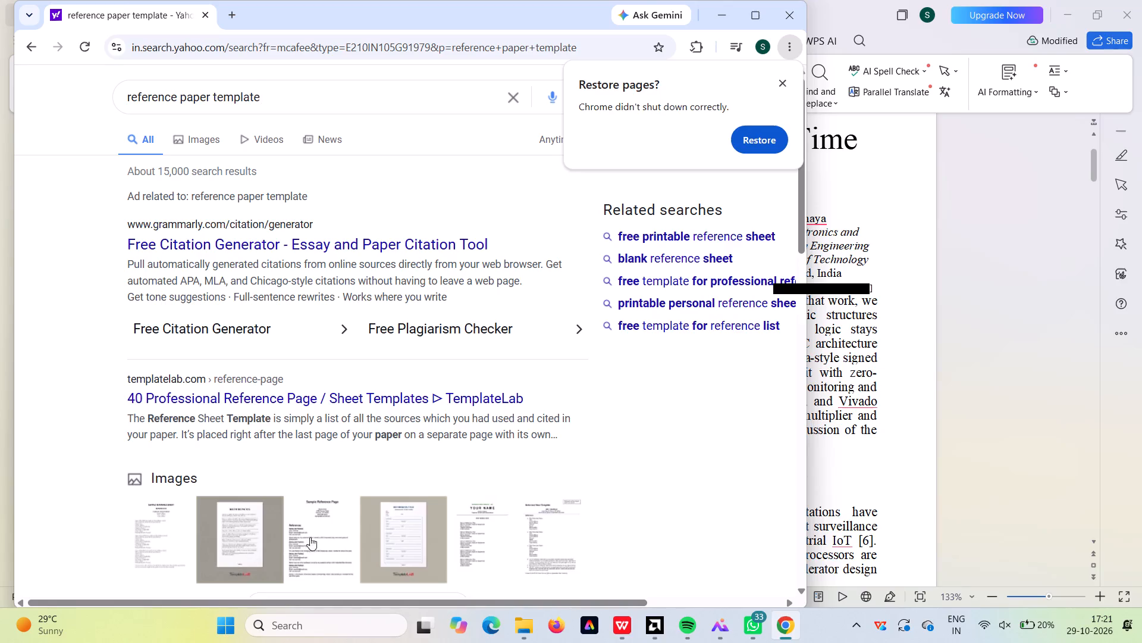
scroll(300, 528, down, 6)
scroll(300, 528, up, 7)
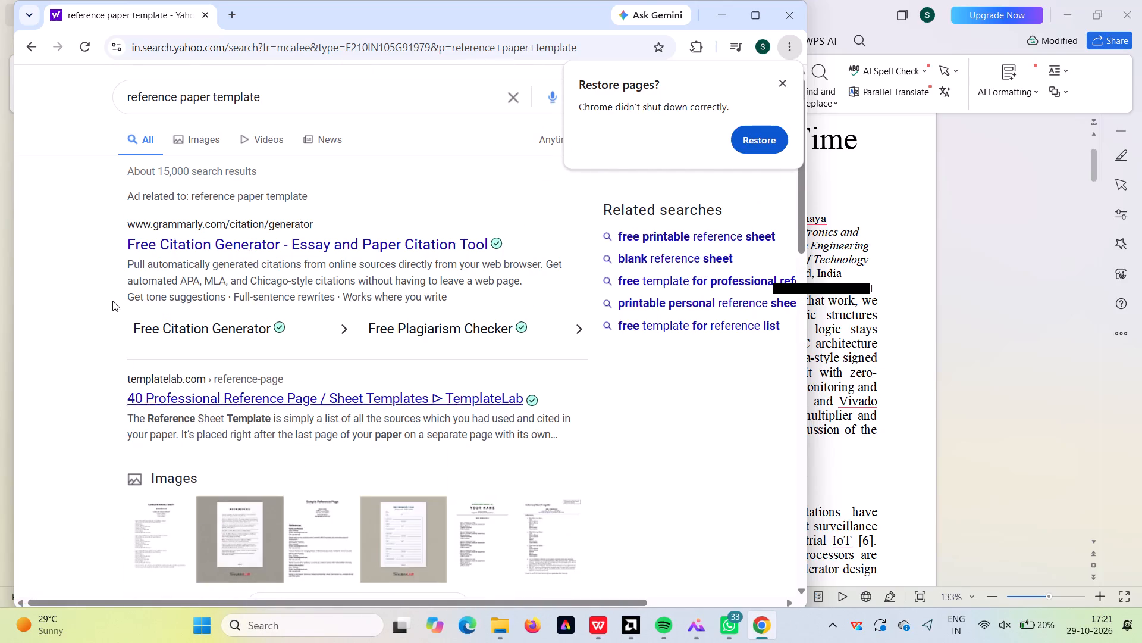
Look through the image results for reference page samples, previewing the TemplateLab Reference Sheet Template, then close the search page.
click(194, 131)
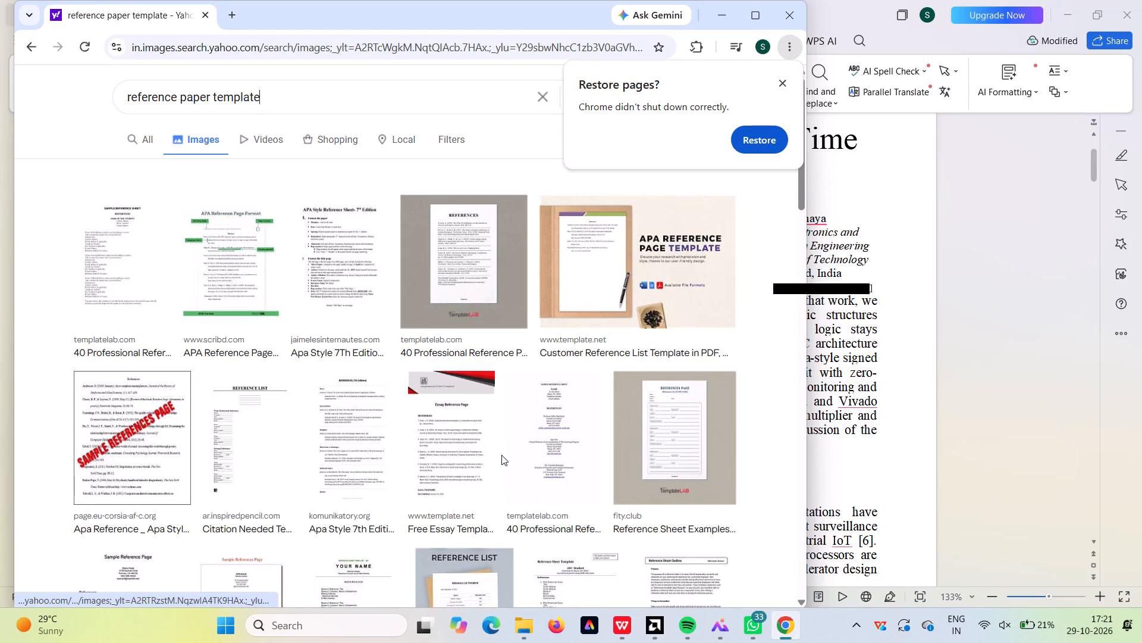
scroll(501, 455, down, 5)
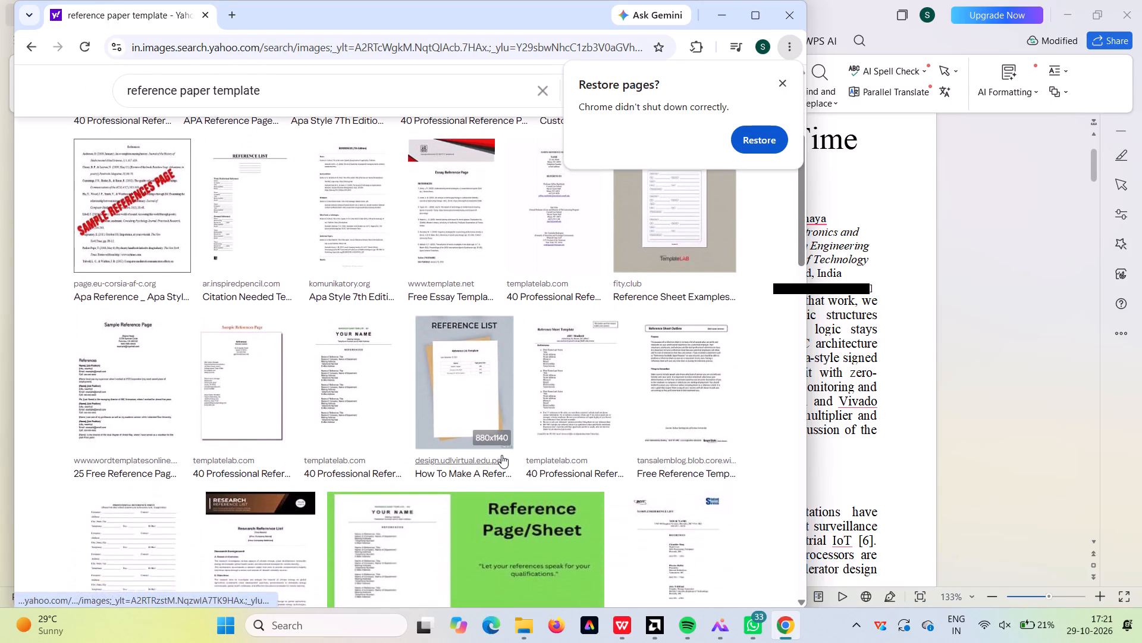
scroll(501, 455, down, 1)
click(561, 404)
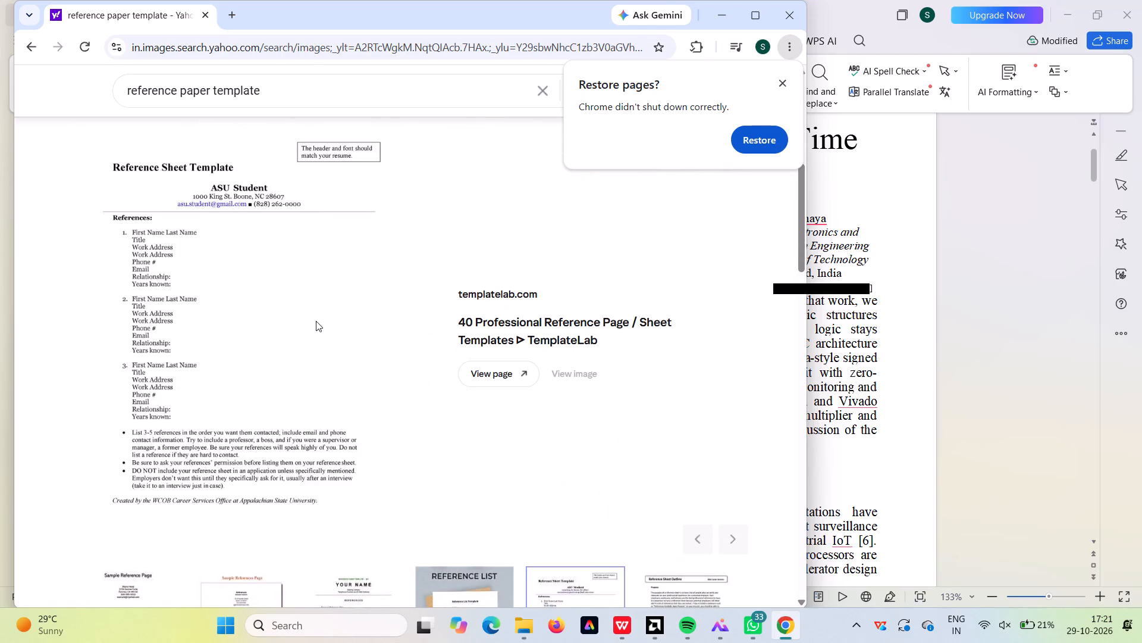
scroll(316, 321, down, 7)
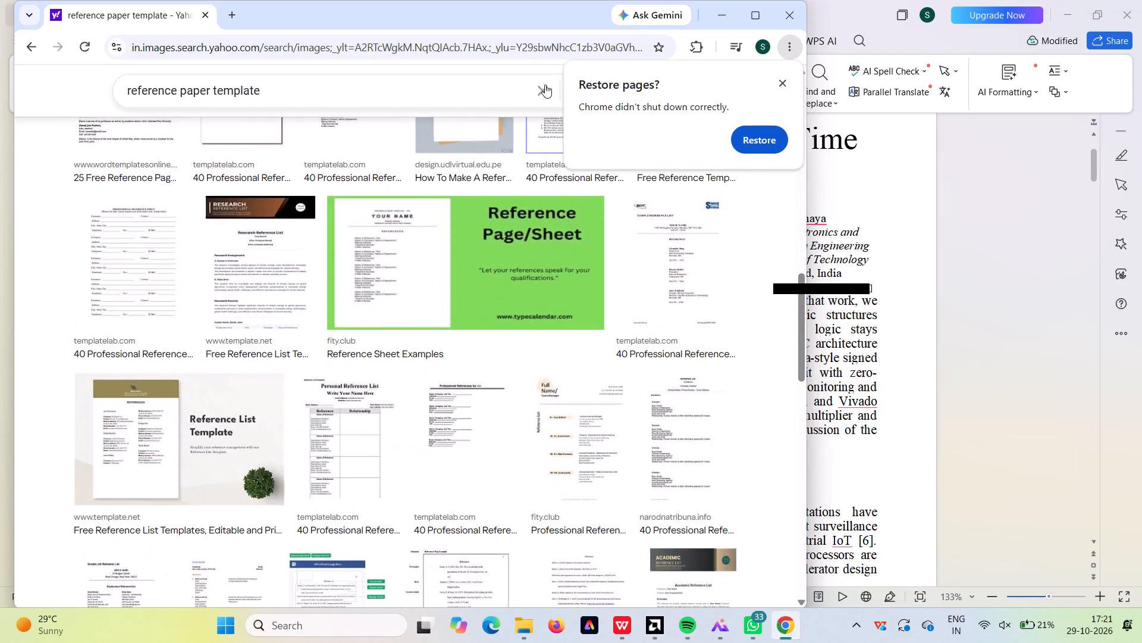
click(545, 85)
scroll(426, 241, up, 16)
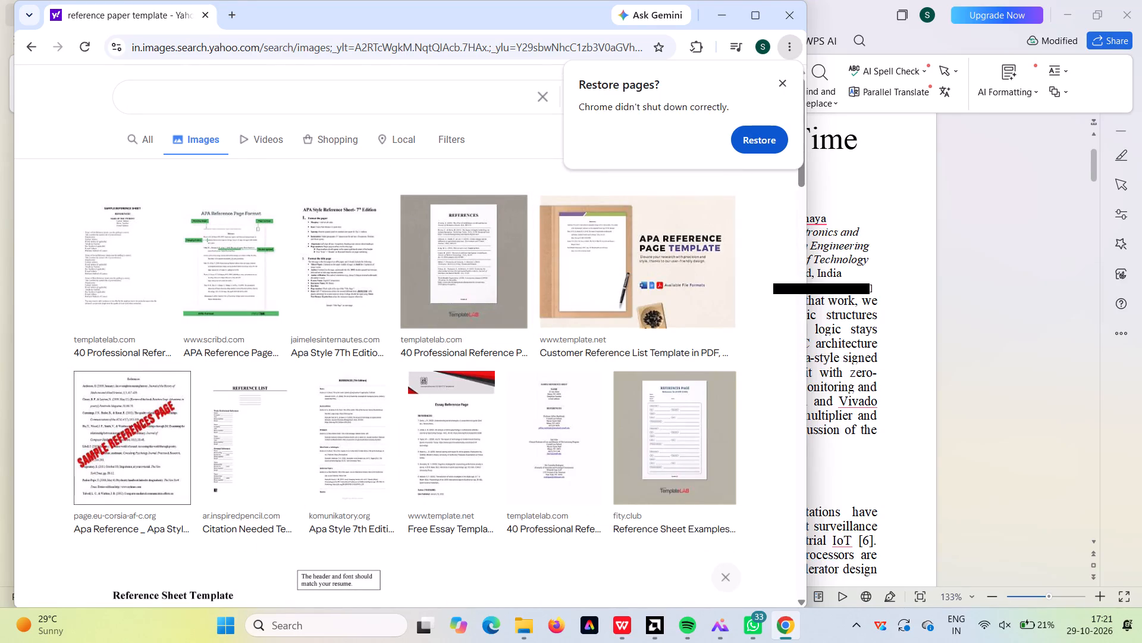
click(203, 15)
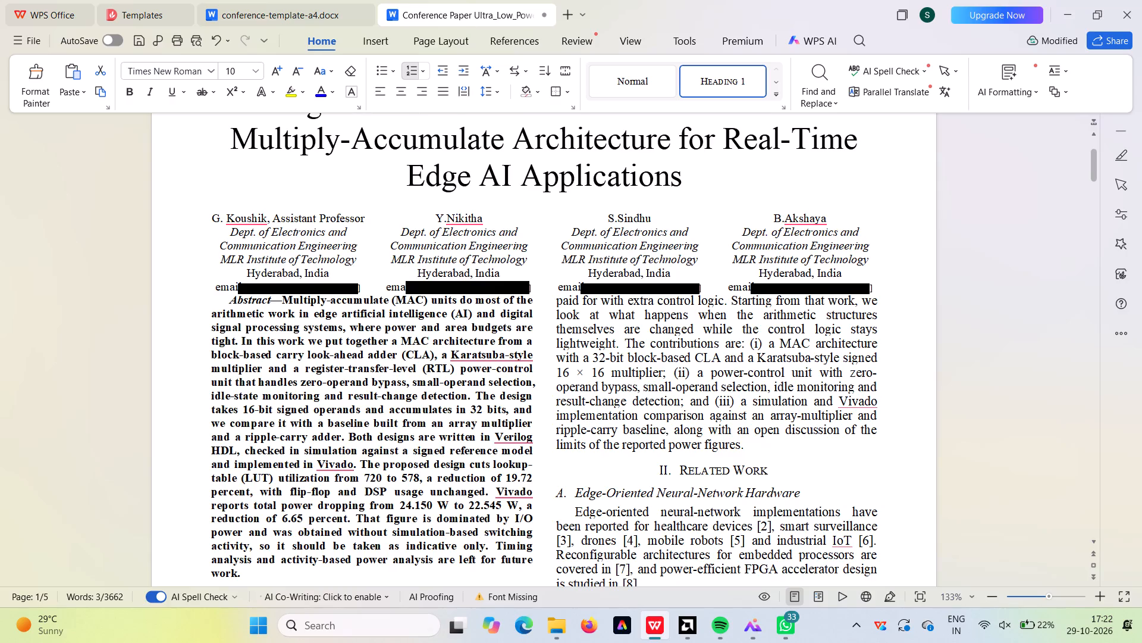
Copy the first author's e-mail address from the paper's author block.
drag(363, 289, 309, 288)
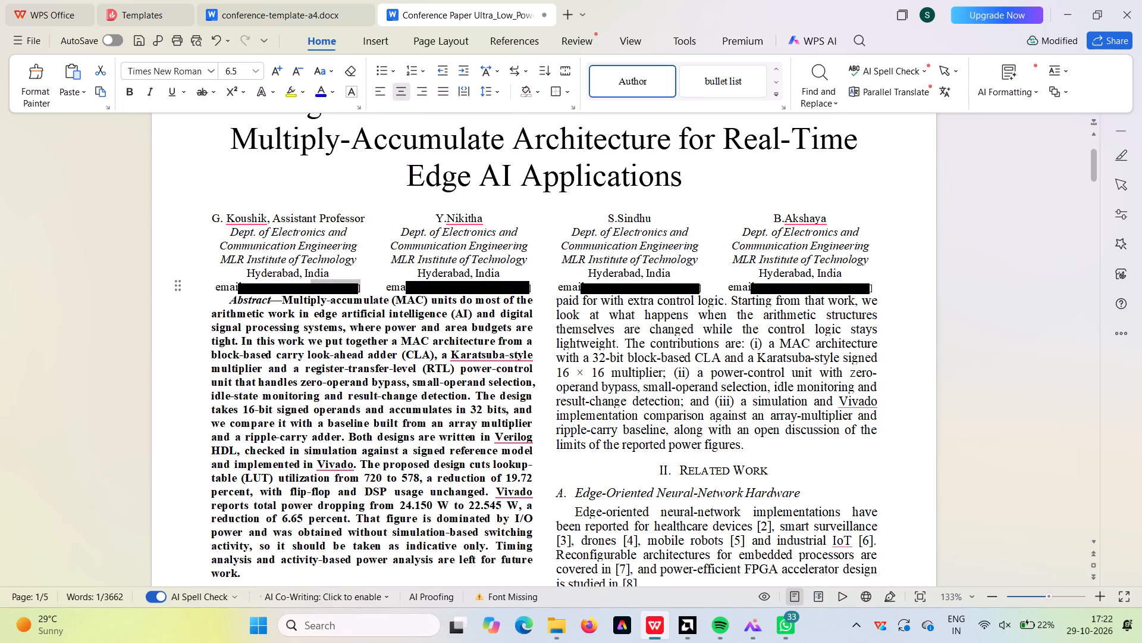
drag(309, 288, 249, 291)
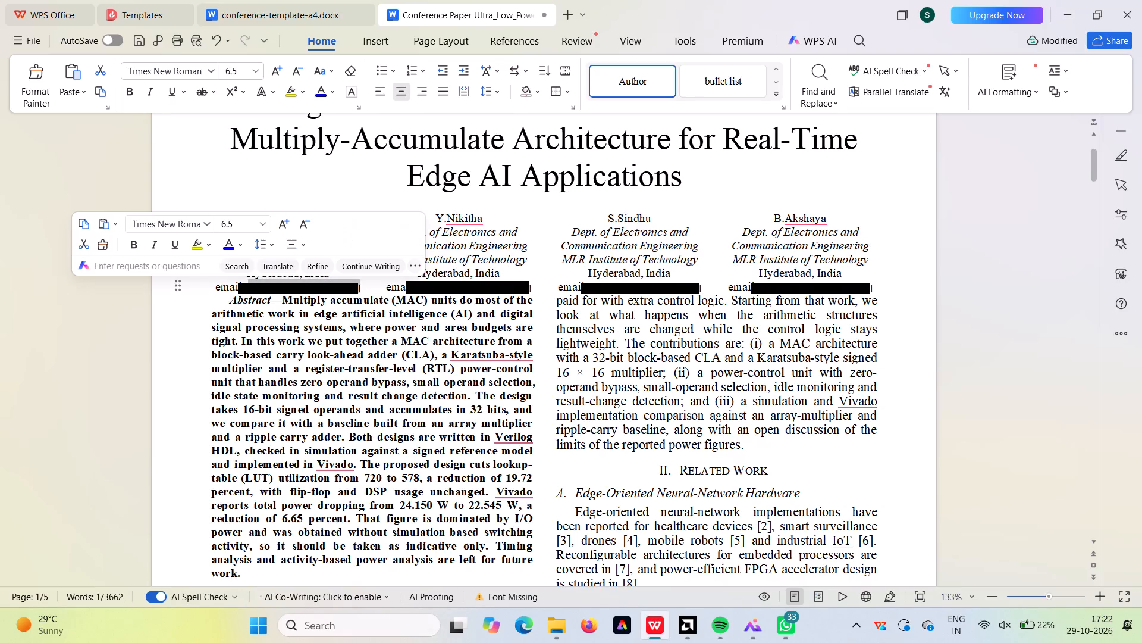
click(86, 230)
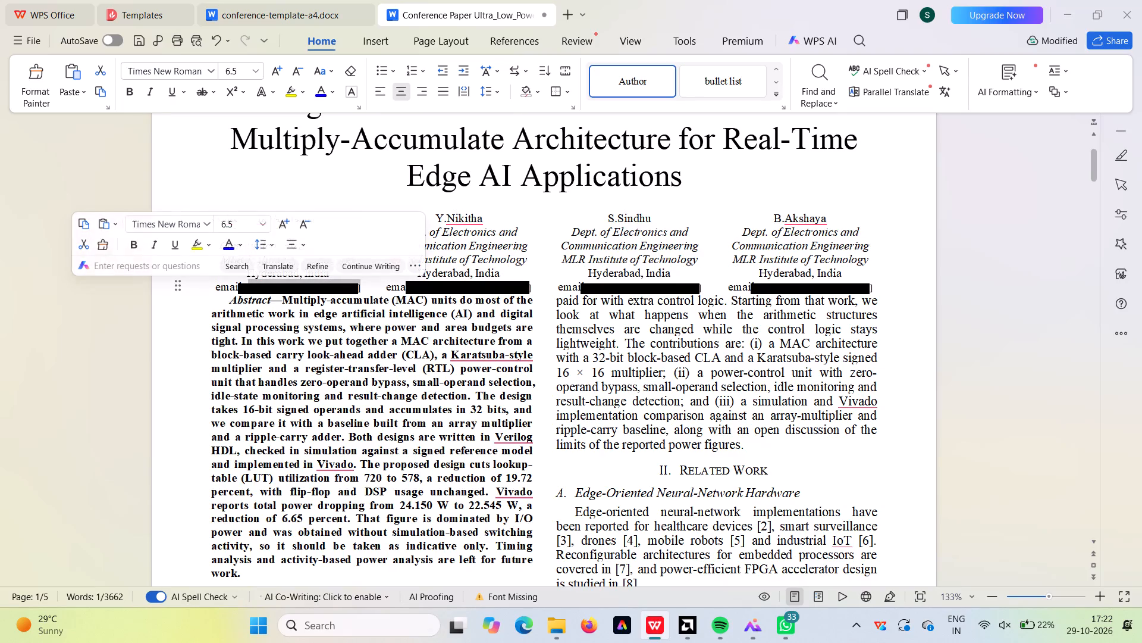
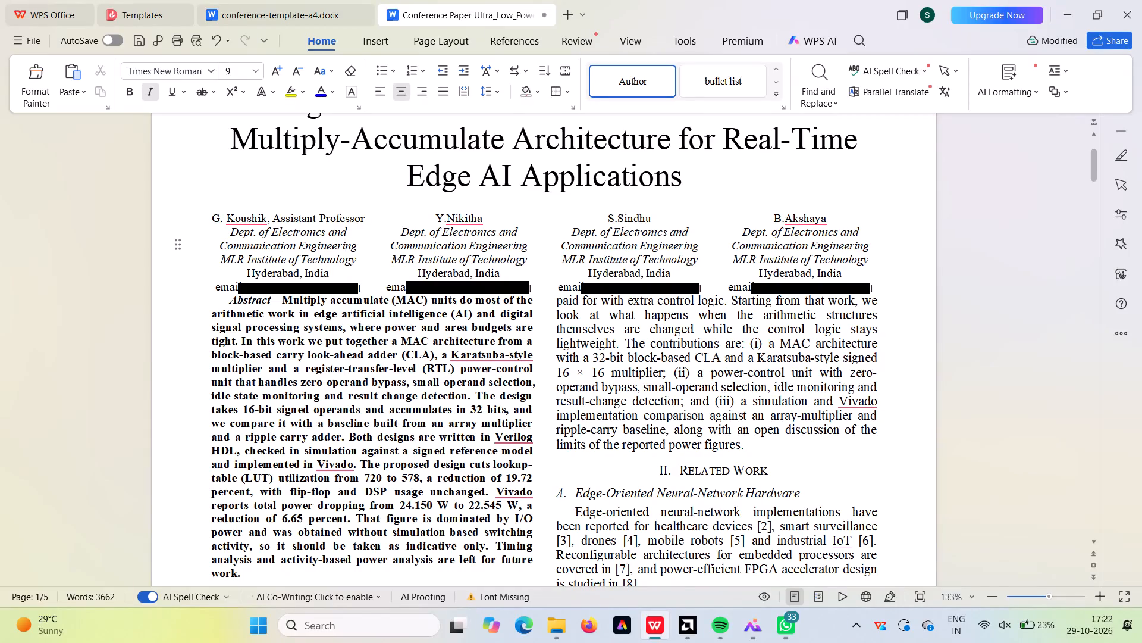
Copy the second author's e-mail address from the paper's author block.
drag(535, 288, 430, 284)
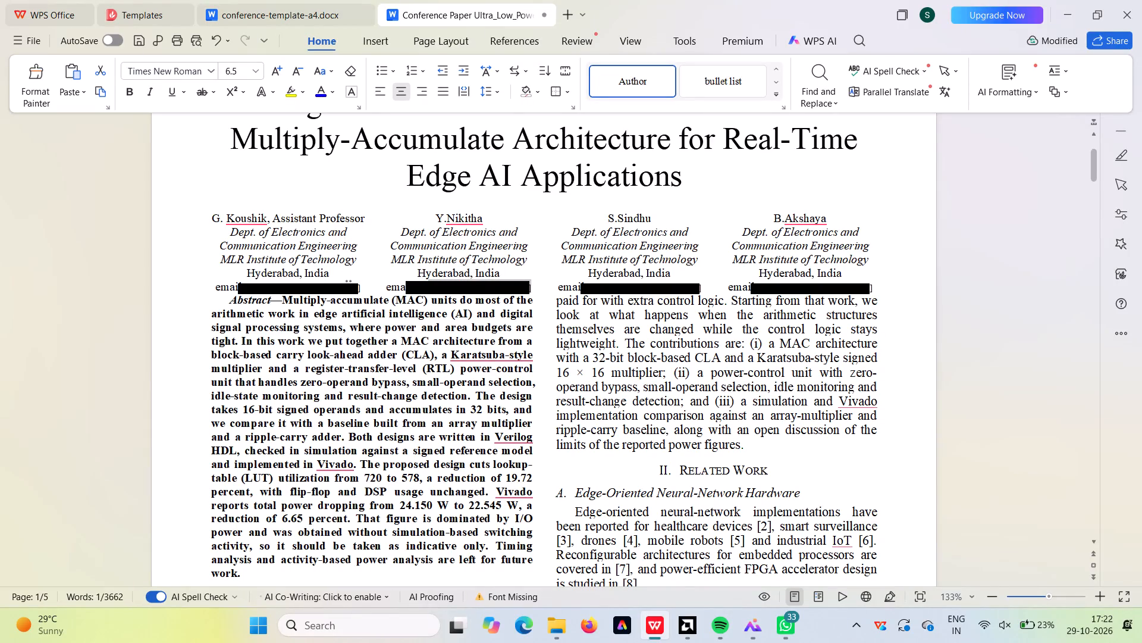
drag(430, 284, 416, 288)
key(ctrl+c)
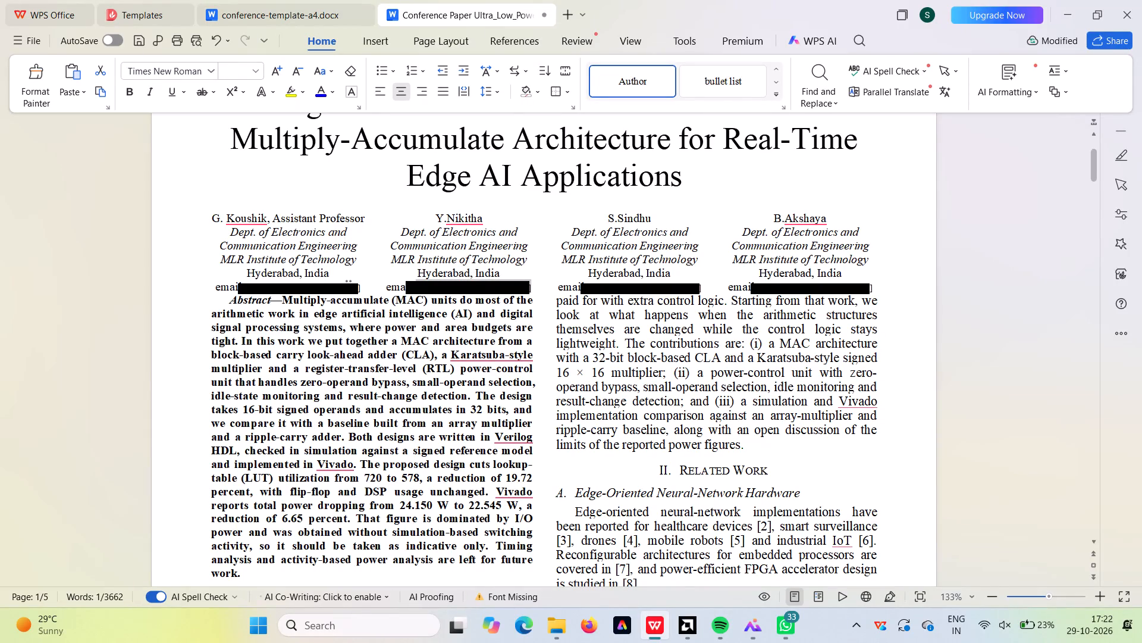
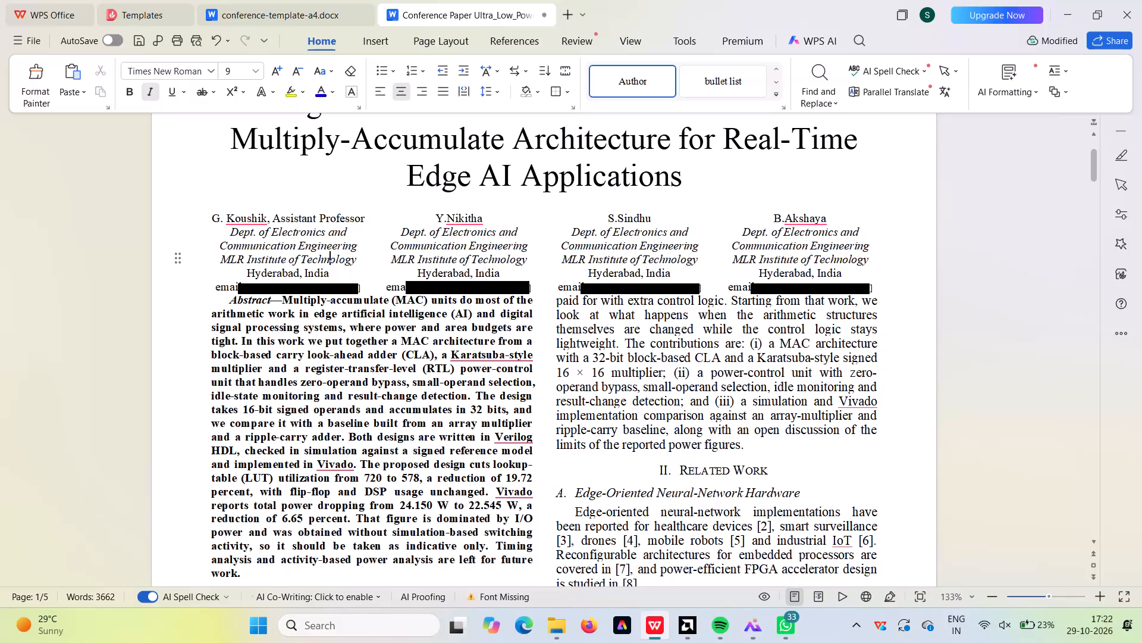
Copy the fourth author's e-mail address from the paper's author block.
drag(873, 291, 758, 289)
key(ctrl+c)
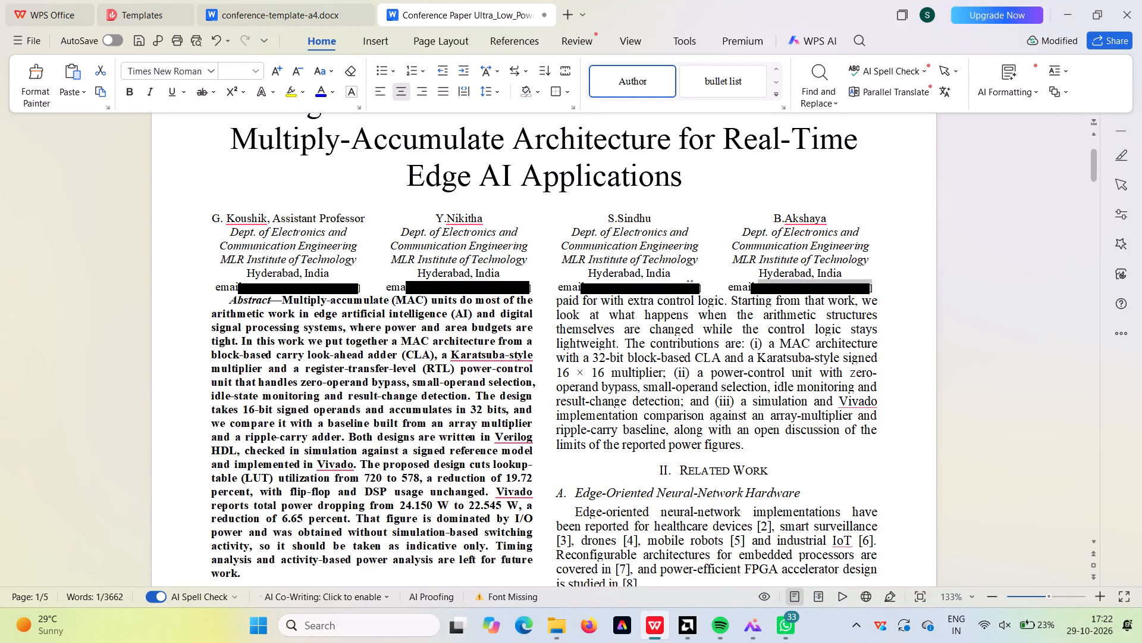
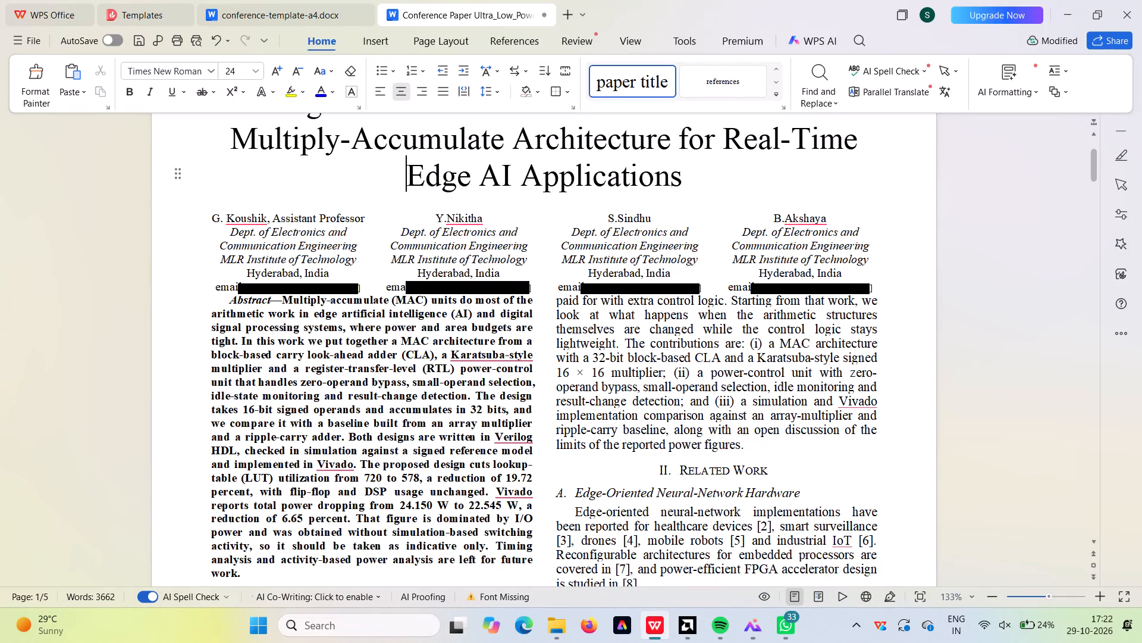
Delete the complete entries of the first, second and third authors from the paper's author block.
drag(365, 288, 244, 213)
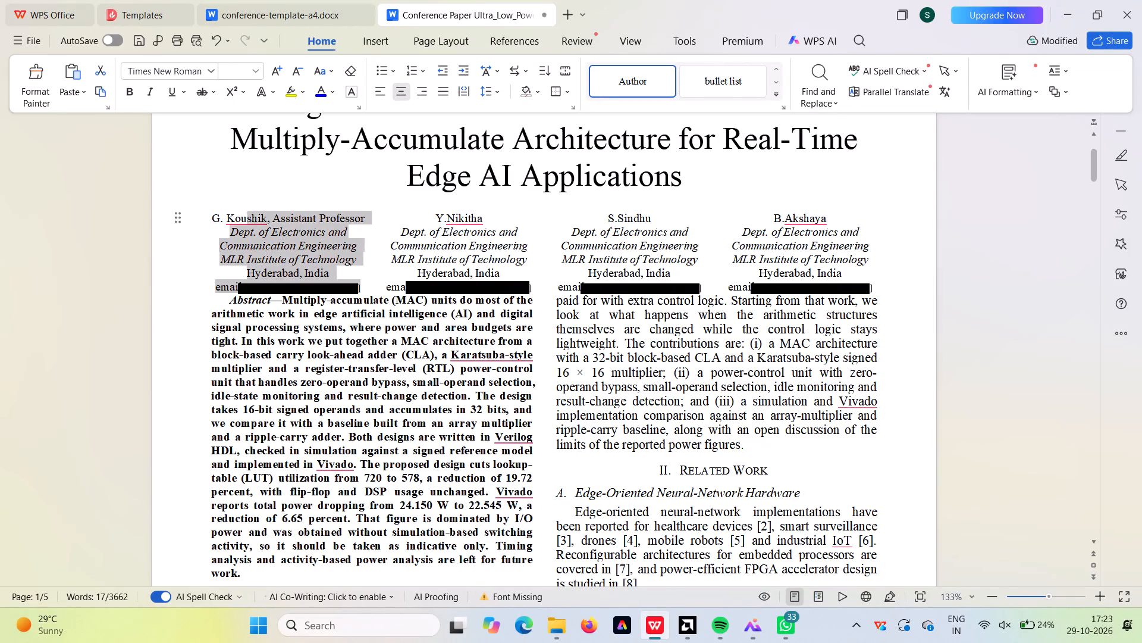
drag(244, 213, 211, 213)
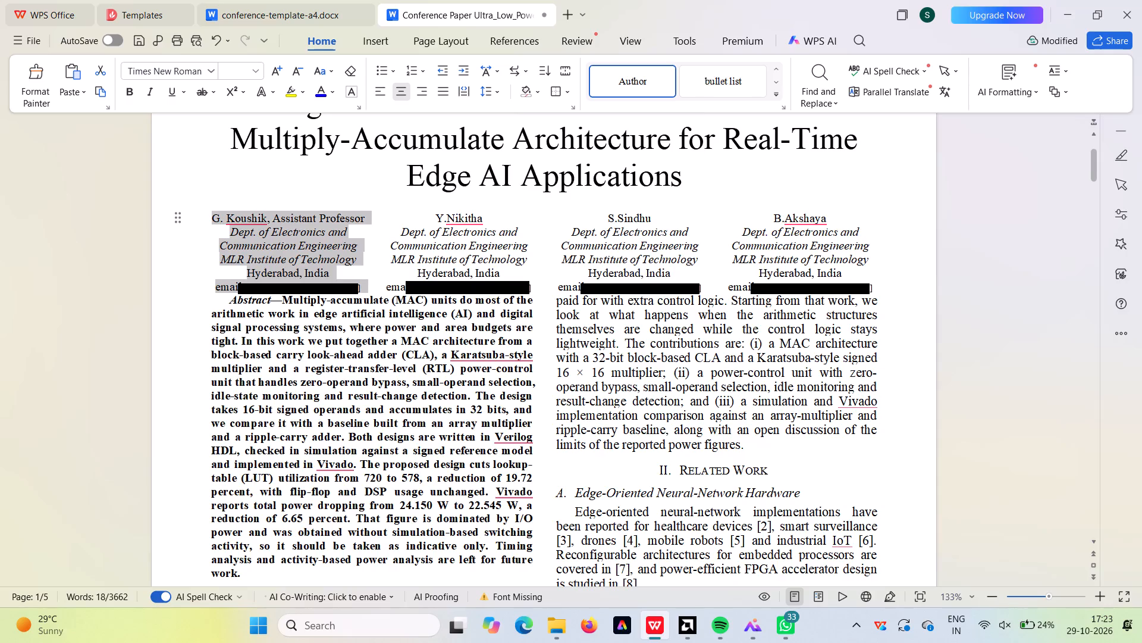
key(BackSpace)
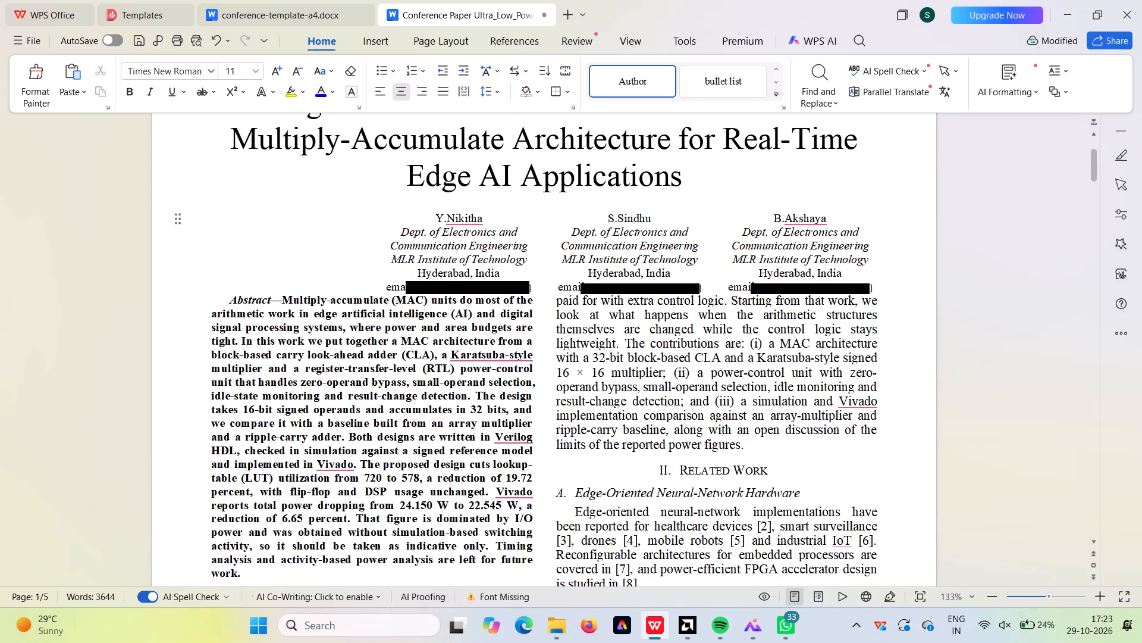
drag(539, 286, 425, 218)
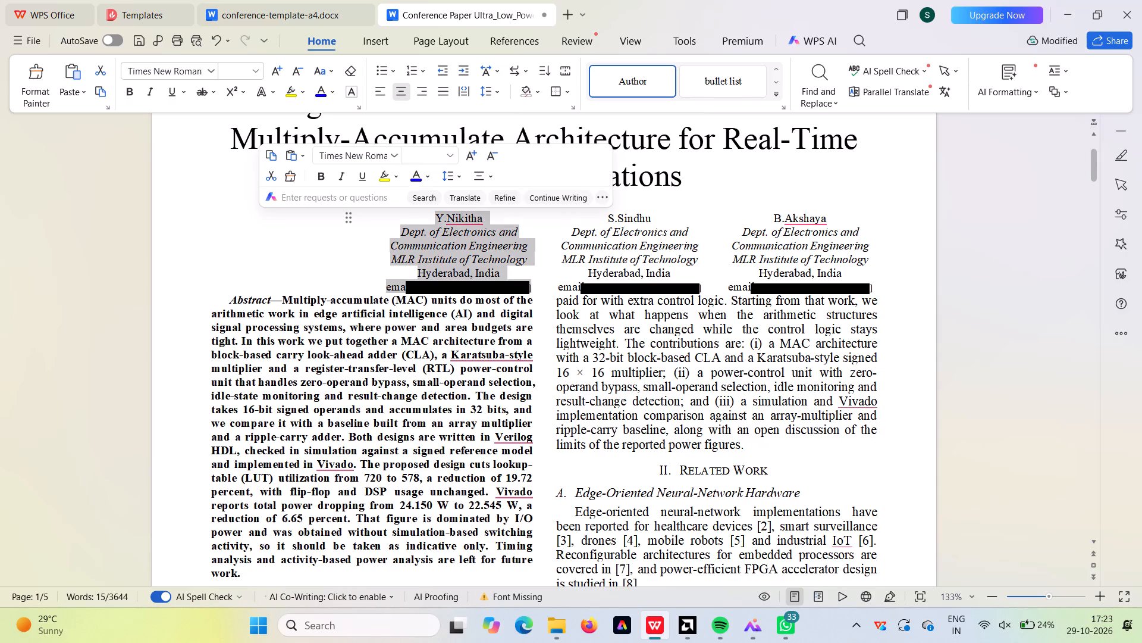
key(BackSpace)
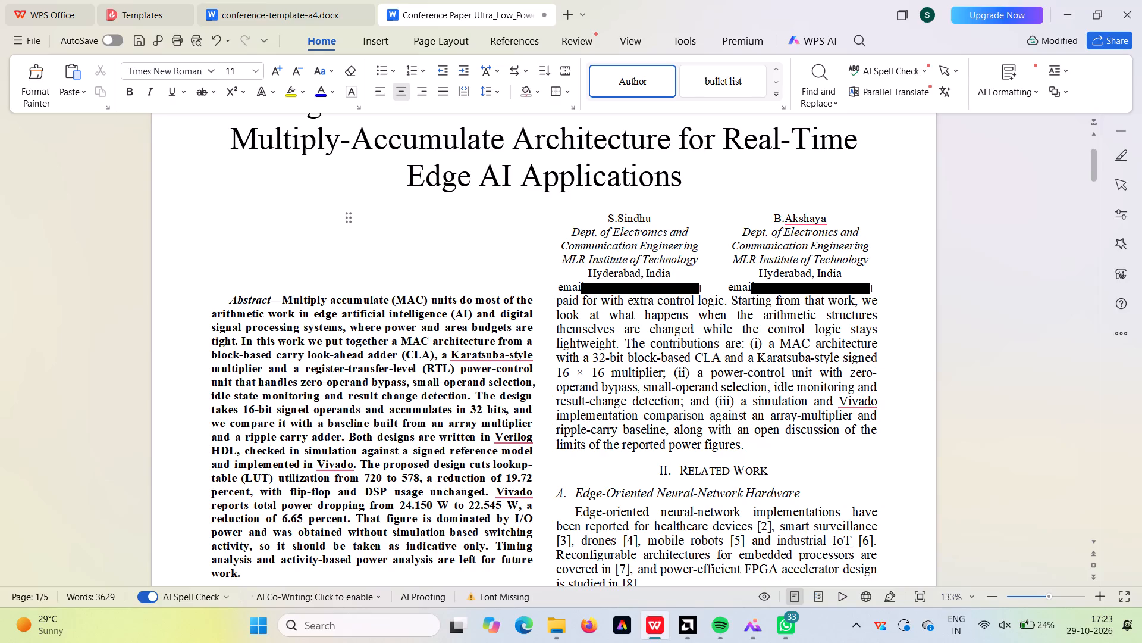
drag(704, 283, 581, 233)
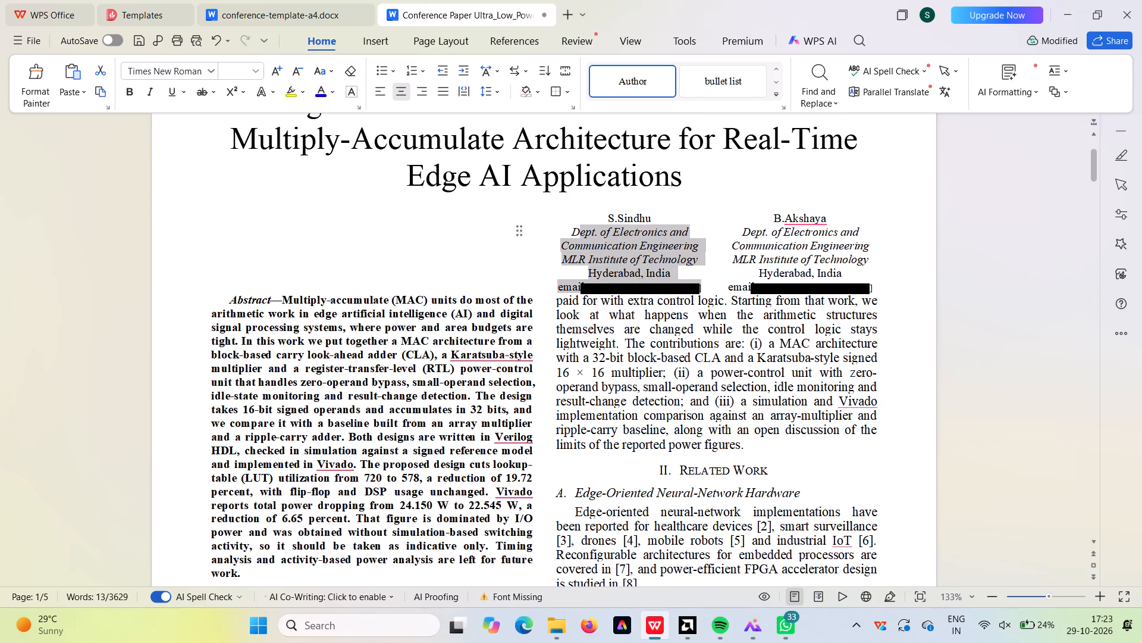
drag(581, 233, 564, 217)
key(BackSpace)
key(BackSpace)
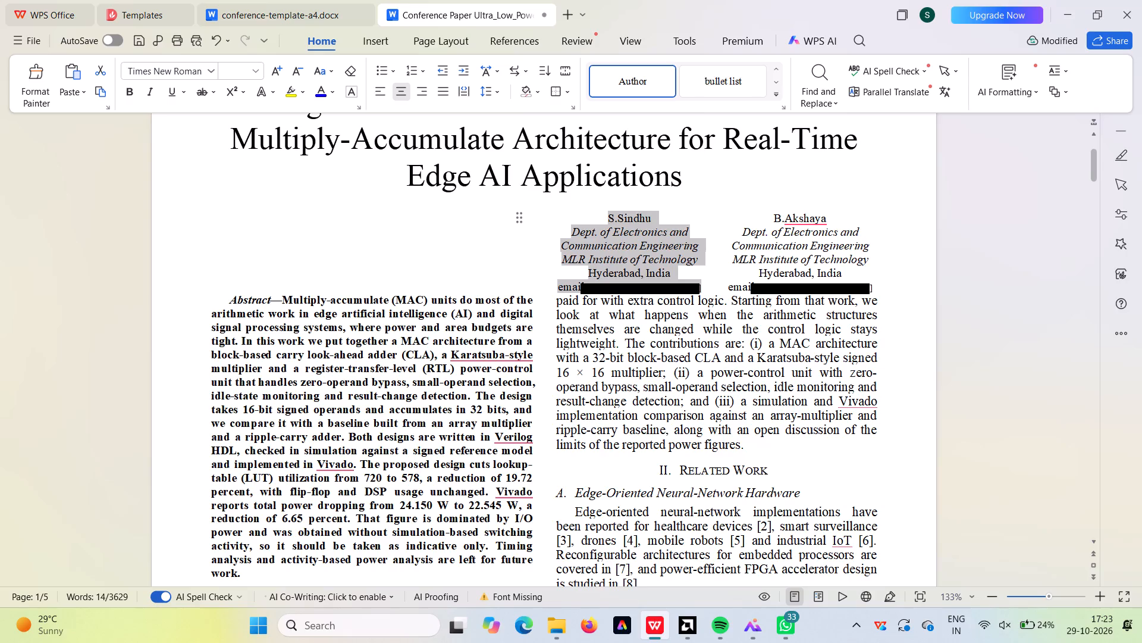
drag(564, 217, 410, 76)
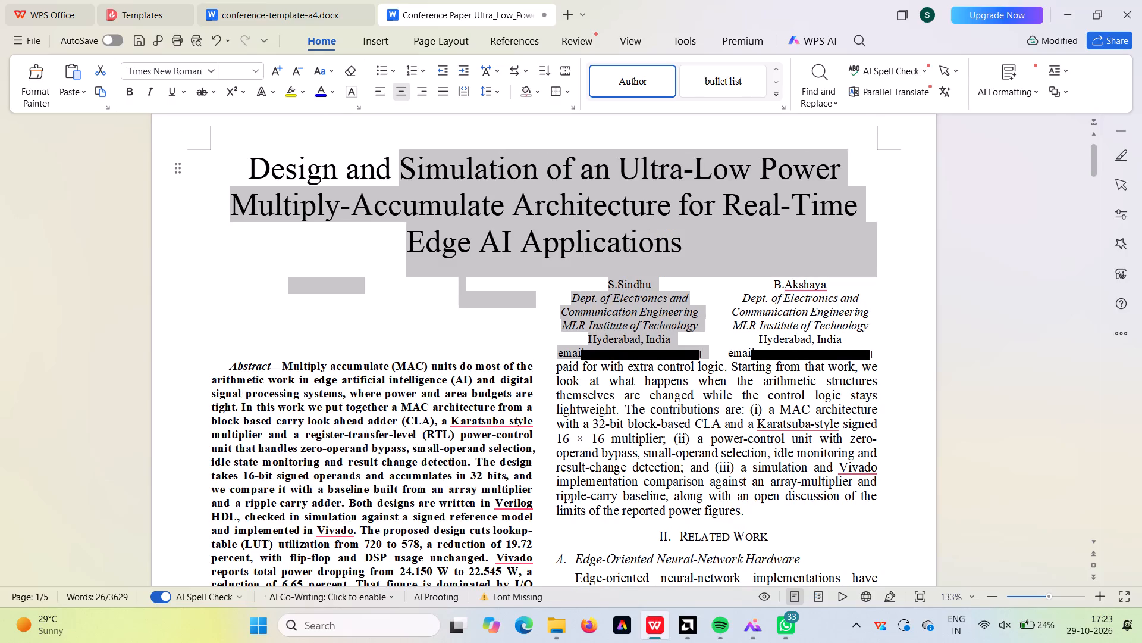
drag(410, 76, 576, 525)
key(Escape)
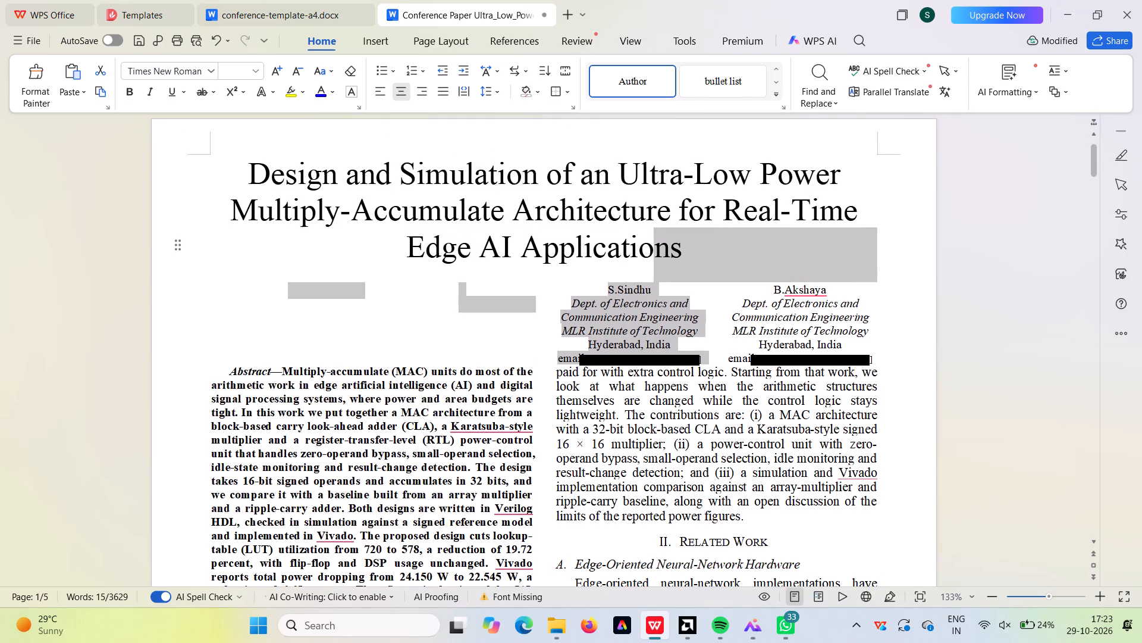
Delete the third author's remaining entry, from name through e-mail line, in the paper's author block.
drag(576, 525, 490, 340)
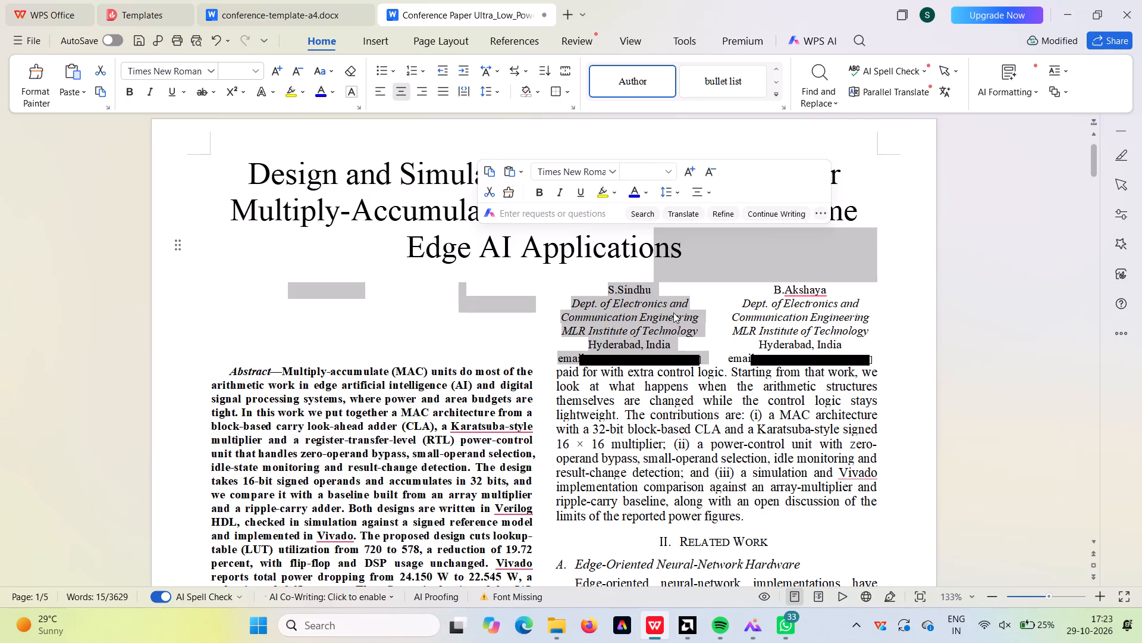
key(Escape)
click(714, 317)
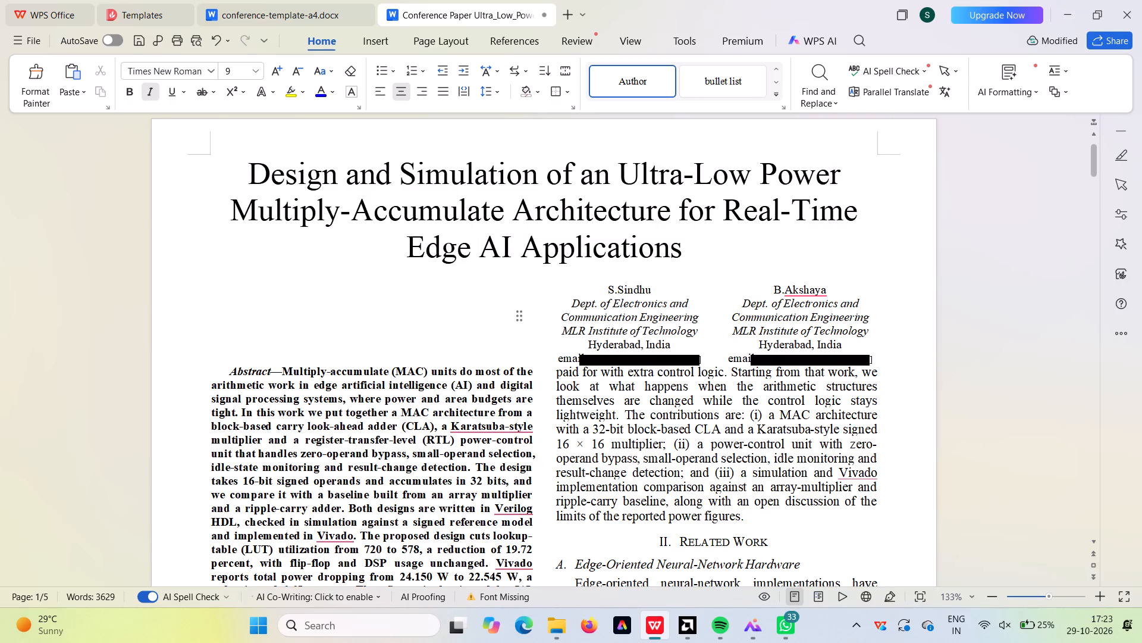
drag(708, 363, 602, 288)
key(Delete)
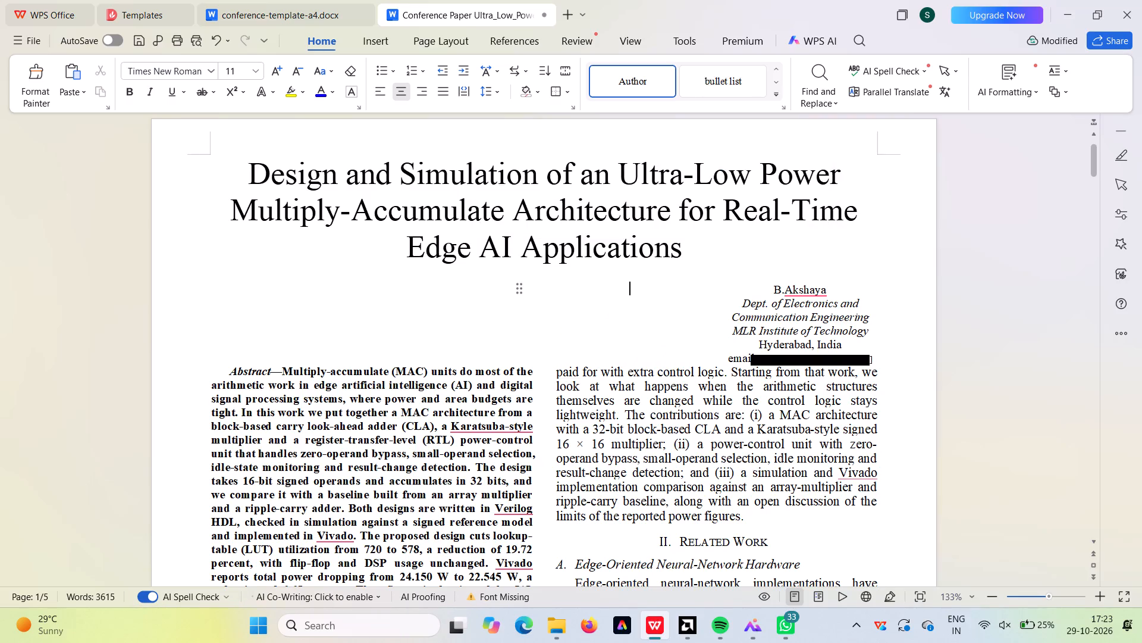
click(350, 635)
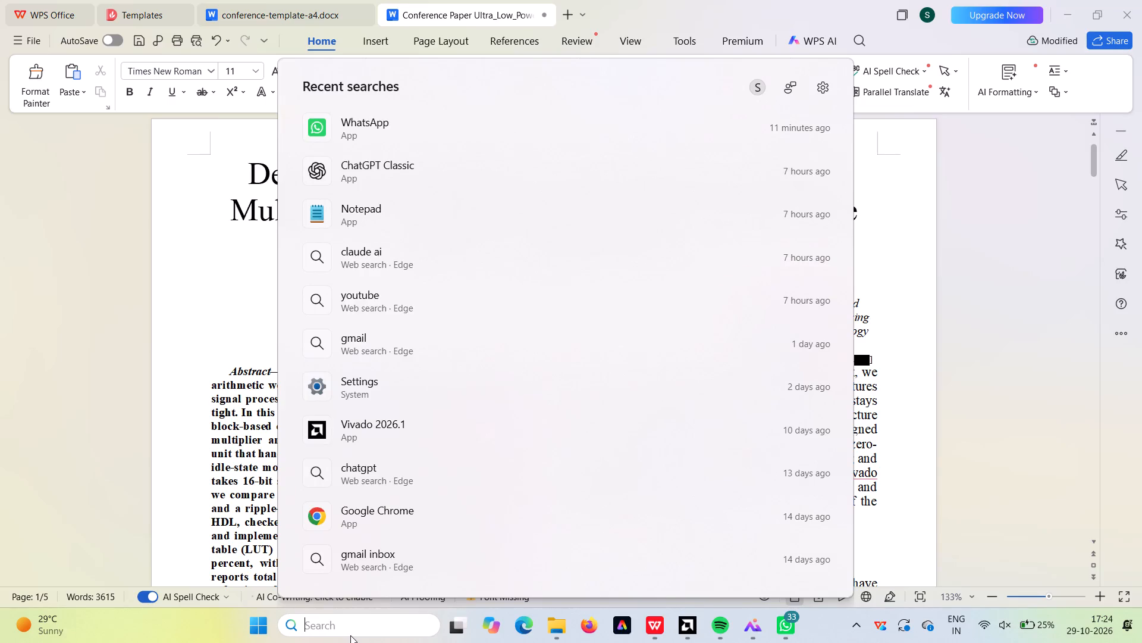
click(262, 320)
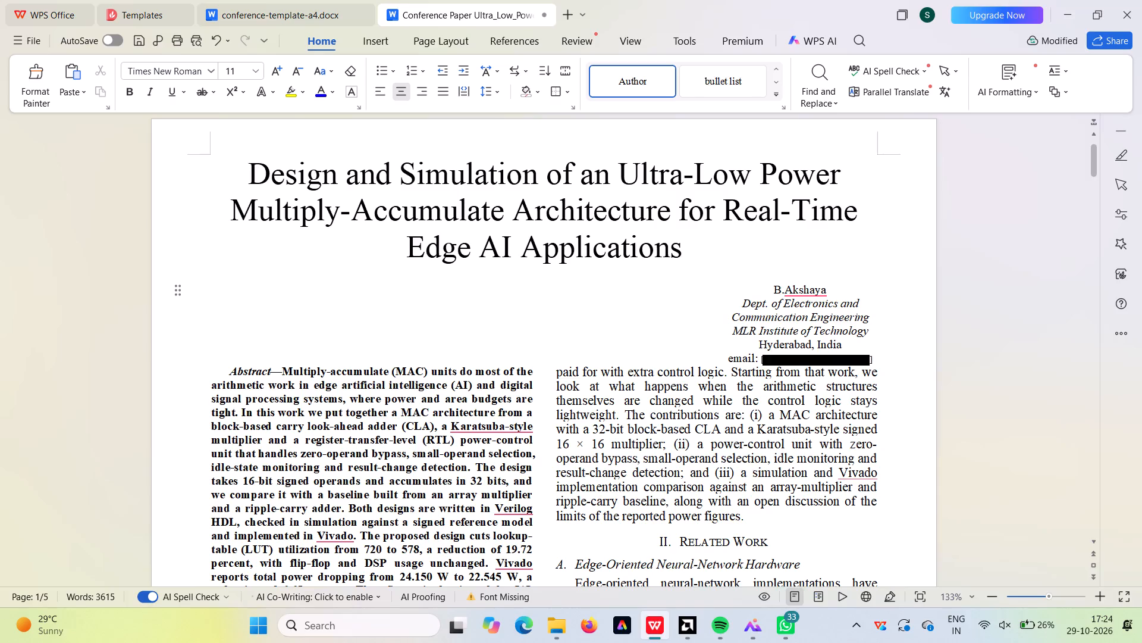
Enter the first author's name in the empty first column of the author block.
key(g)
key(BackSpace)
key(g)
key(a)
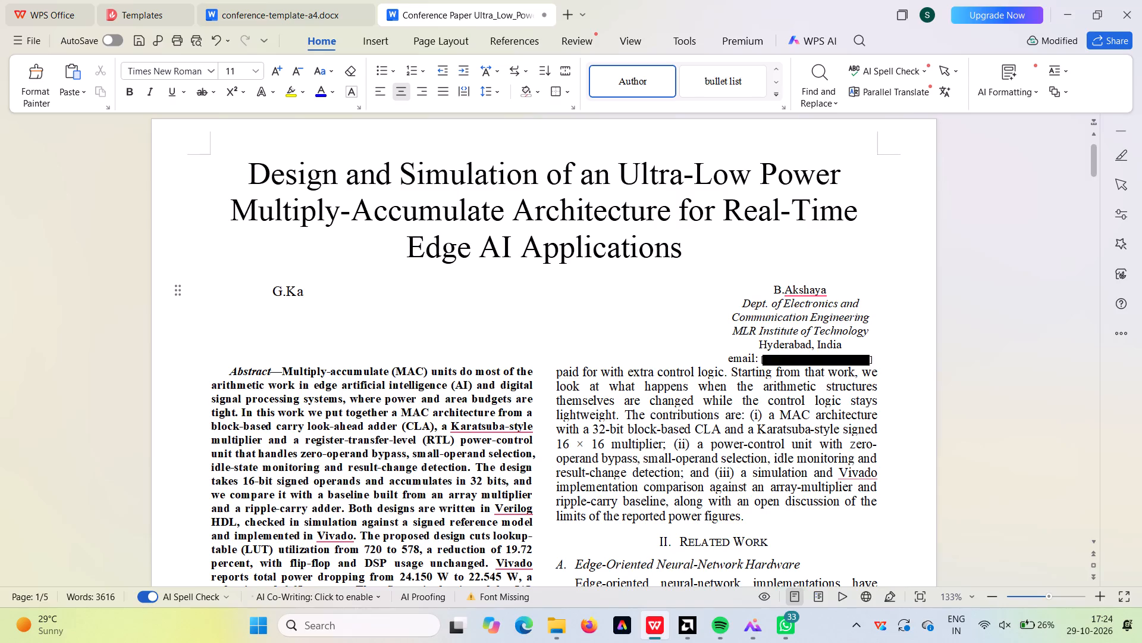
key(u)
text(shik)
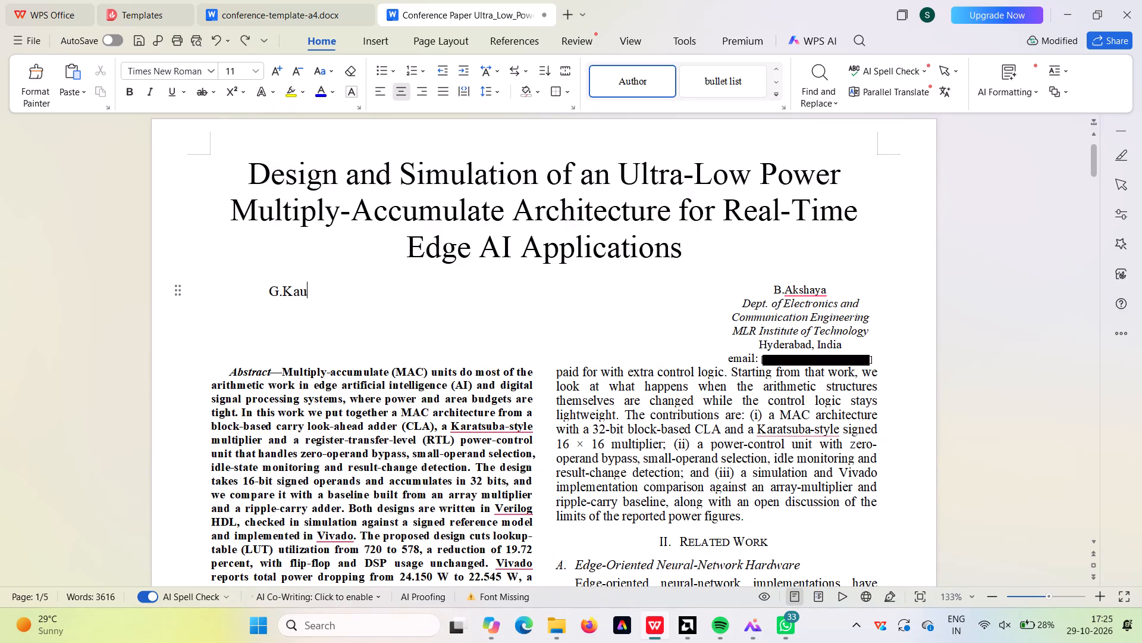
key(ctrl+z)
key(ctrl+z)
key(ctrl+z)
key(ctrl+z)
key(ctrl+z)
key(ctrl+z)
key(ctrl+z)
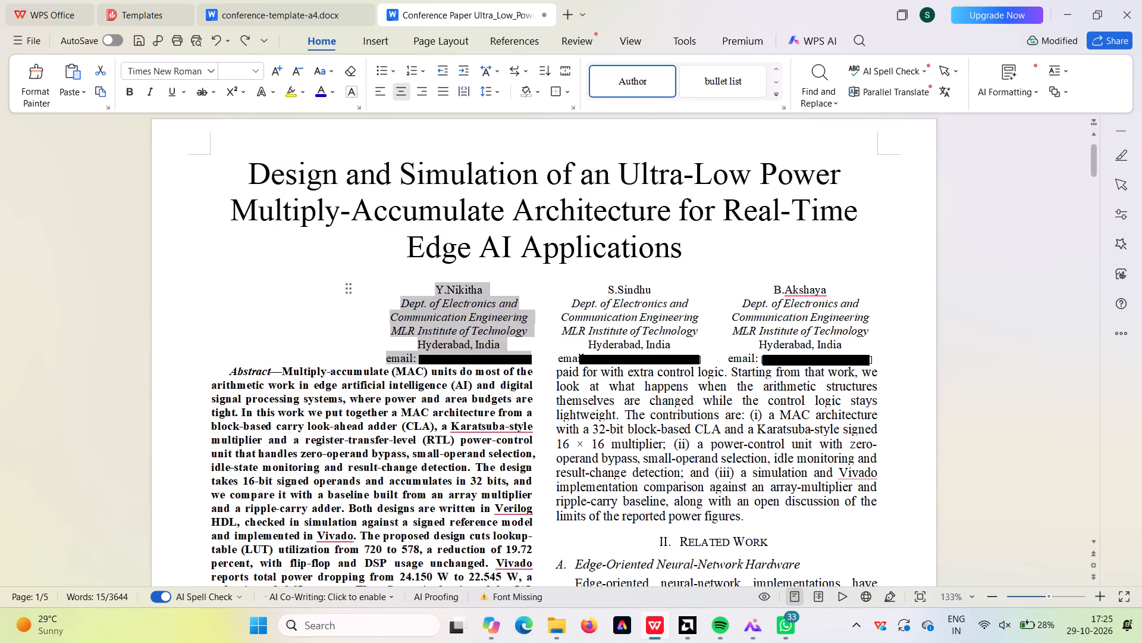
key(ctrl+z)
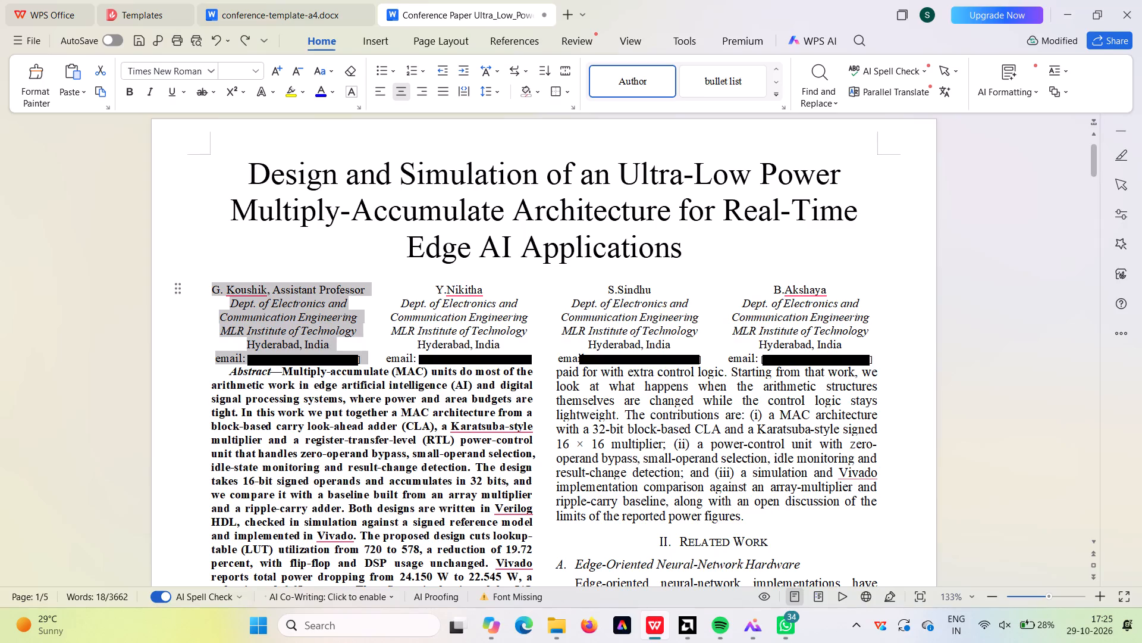
Delete the third author's name, department, institute, city and e-mail from the author block.
drag(708, 358, 597, 286)
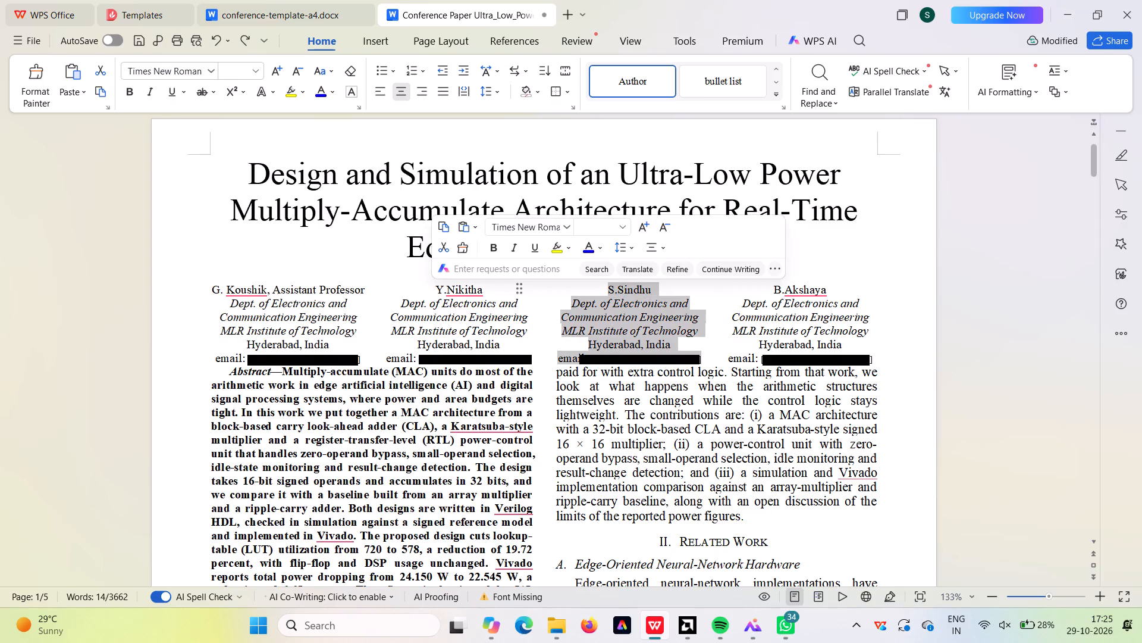
key(BackSpace)
Delete the second author's name, department, institute, city and e-mail from the author block.
drag(542, 357, 462, 315)
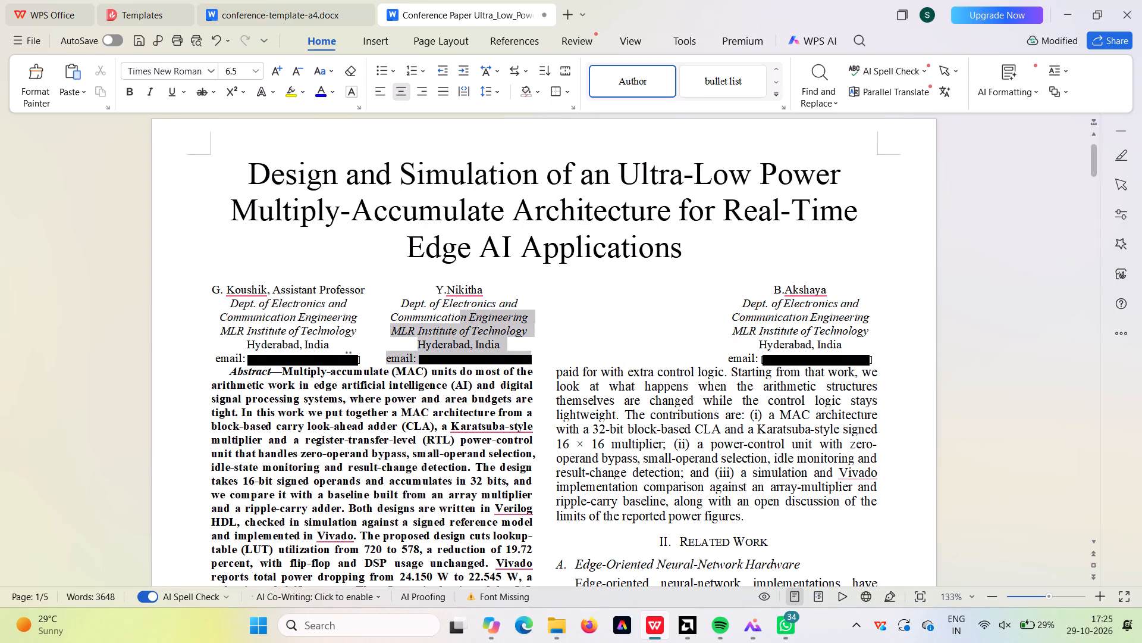
drag(462, 315, 432, 280)
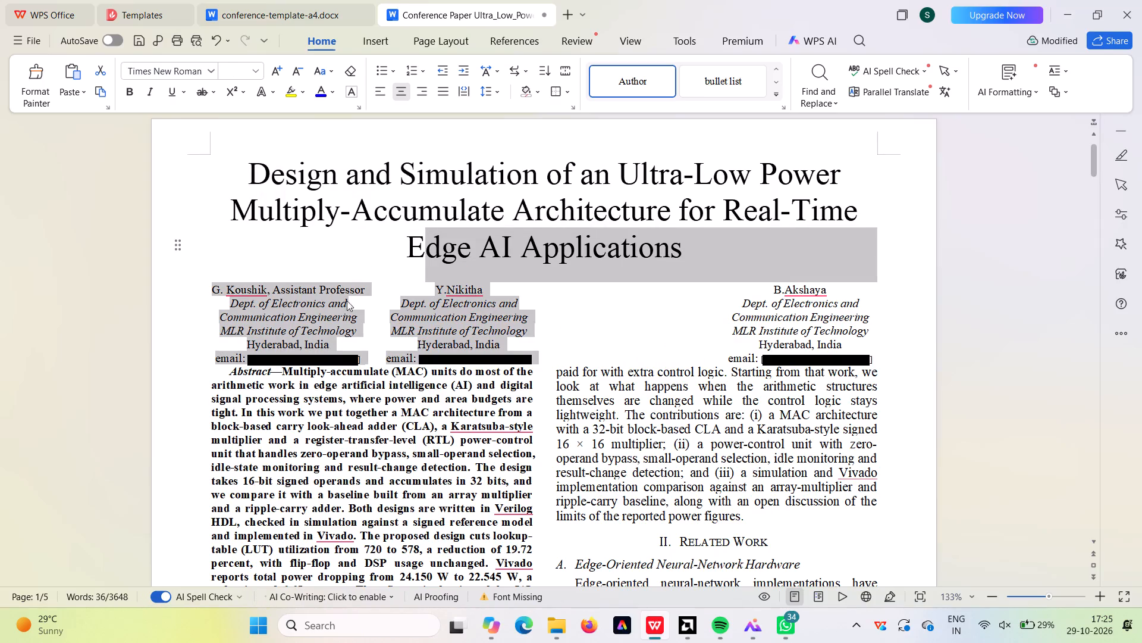
click(557, 319)
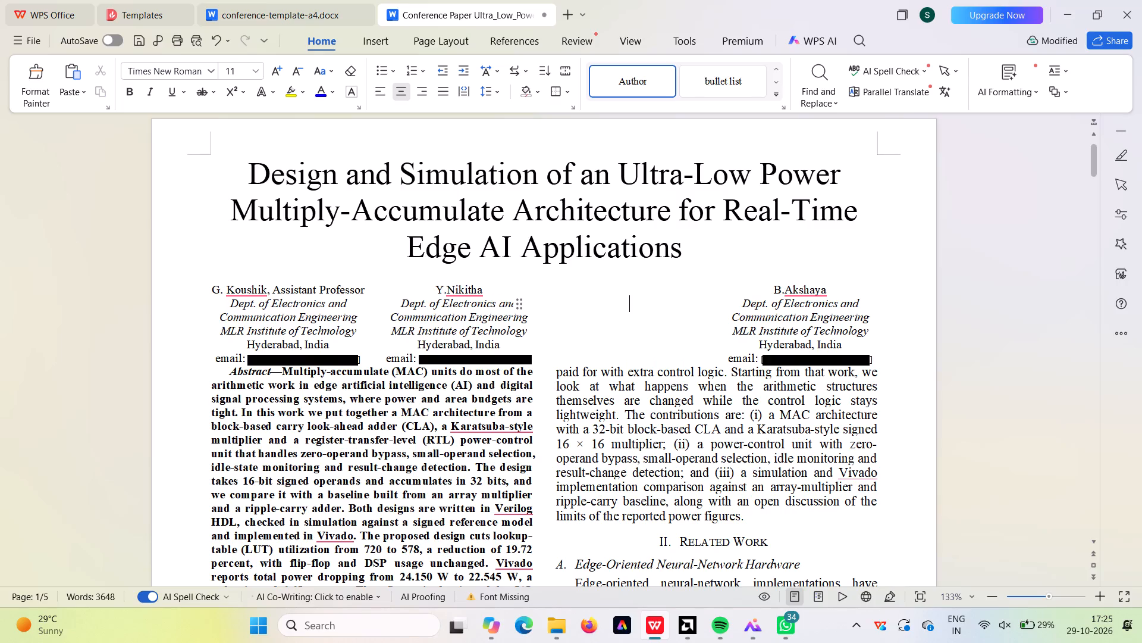
drag(537, 361, 418, 275)
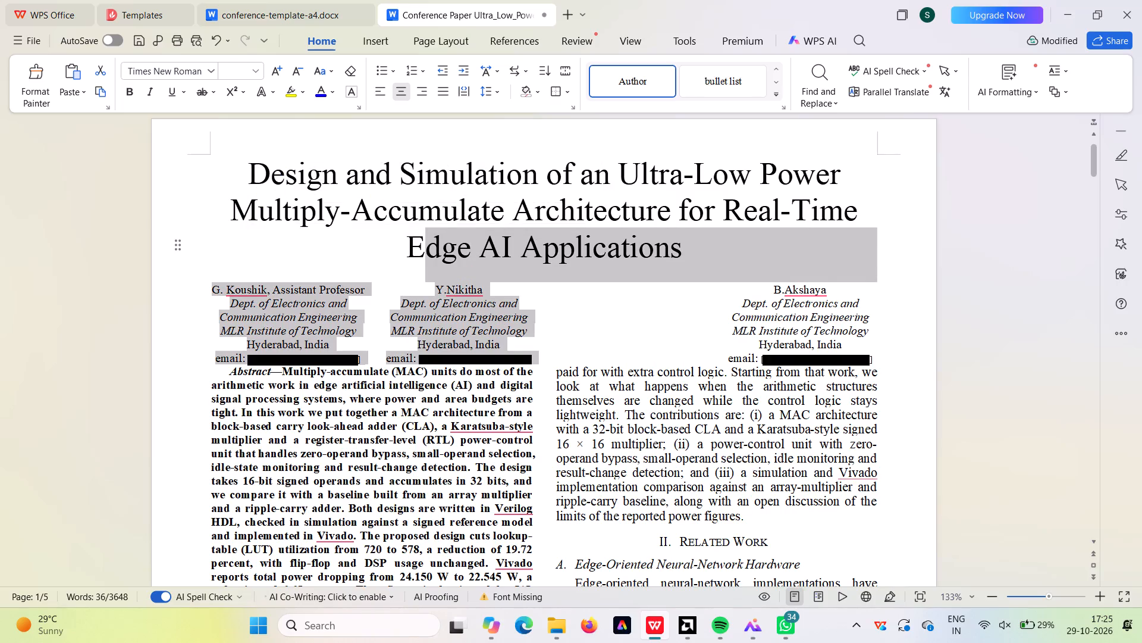
drag(563, 346, 434, 288)
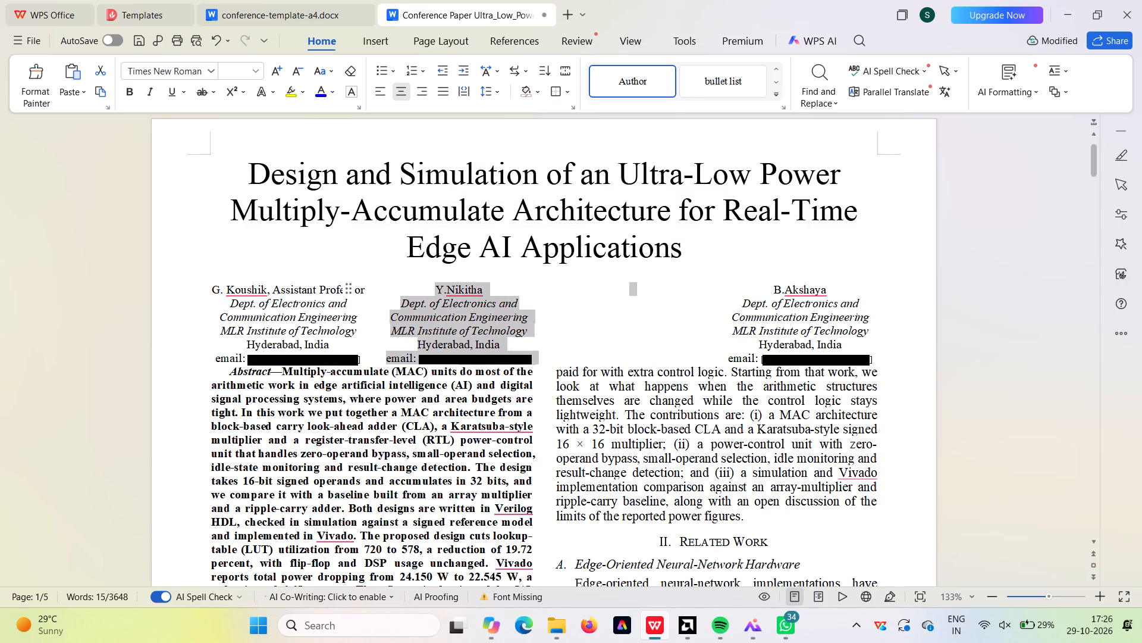
drag(434, 288, 432, 287)
key(BackSpace)
key(Delete)
click(432, 287)
key(Delete)
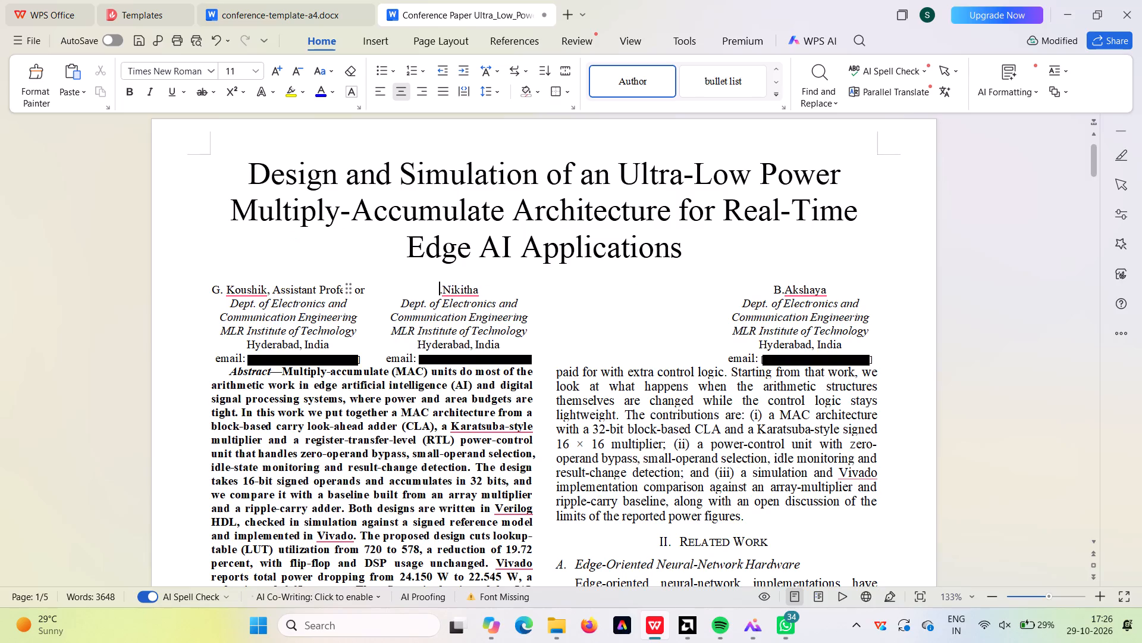
drag(532, 355, 468, 318)
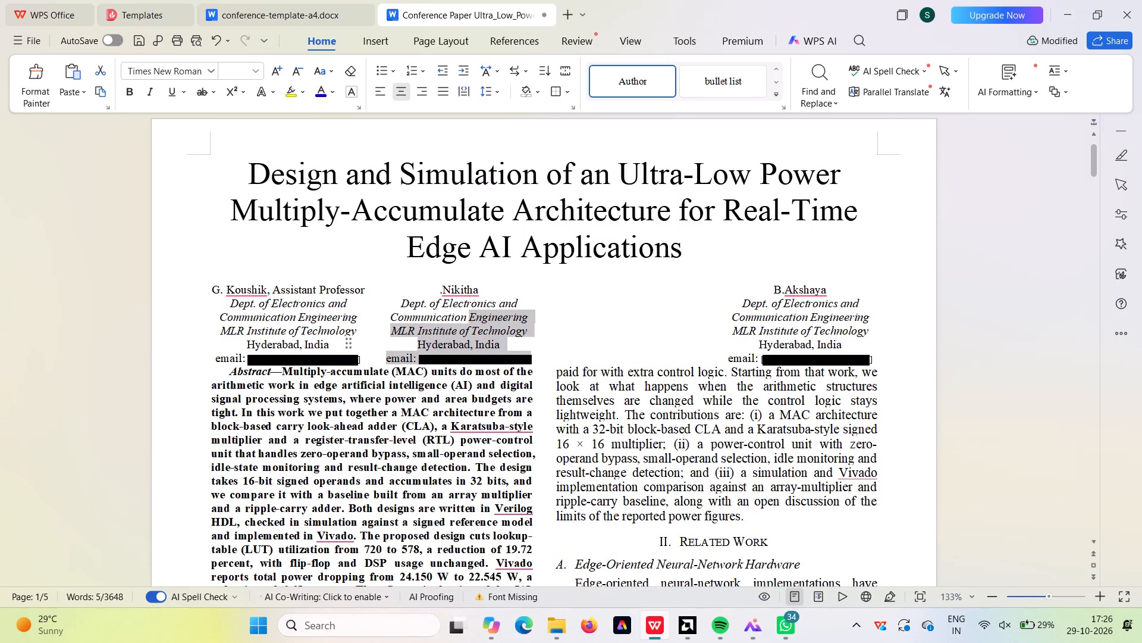
drag(468, 318, 434, 287)
click(434, 287)
drag(434, 287, 536, 356)
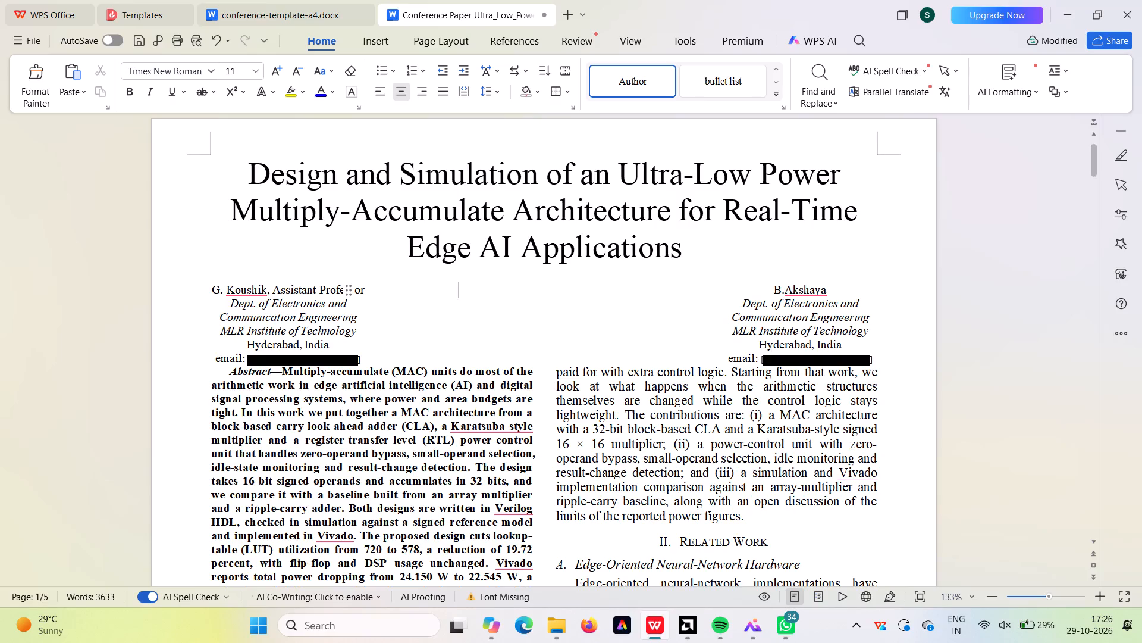
Delete the first author's name and title, department, institute, city and e-mail from the author block.
drag(366, 355, 274, 305)
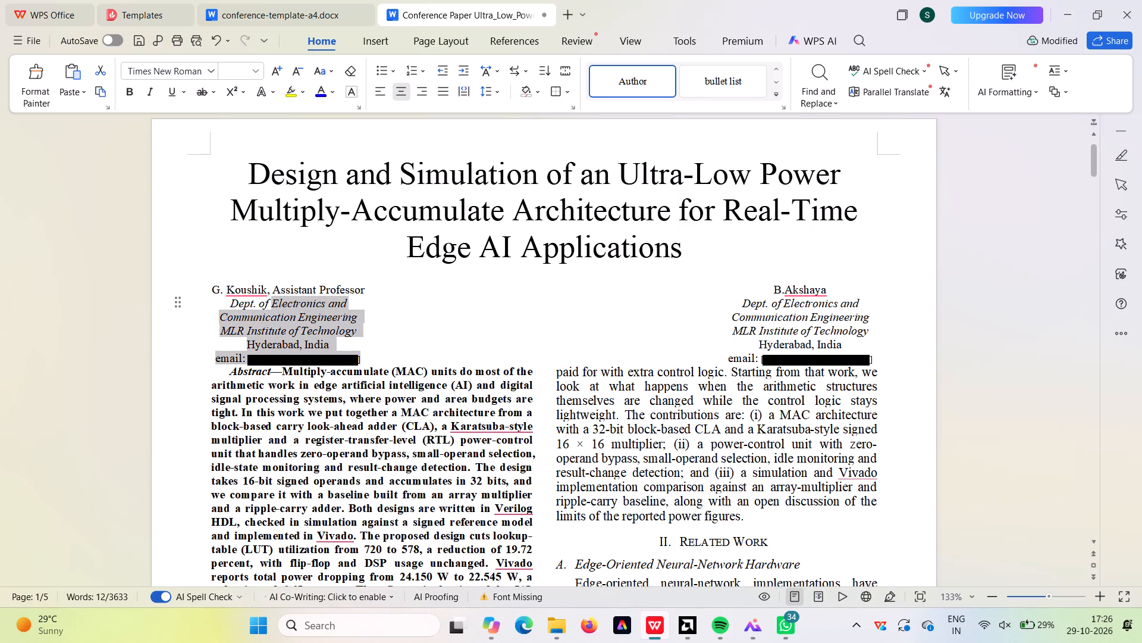
drag(274, 305, 209, 291)
key(BackSpace)
key(Delete)
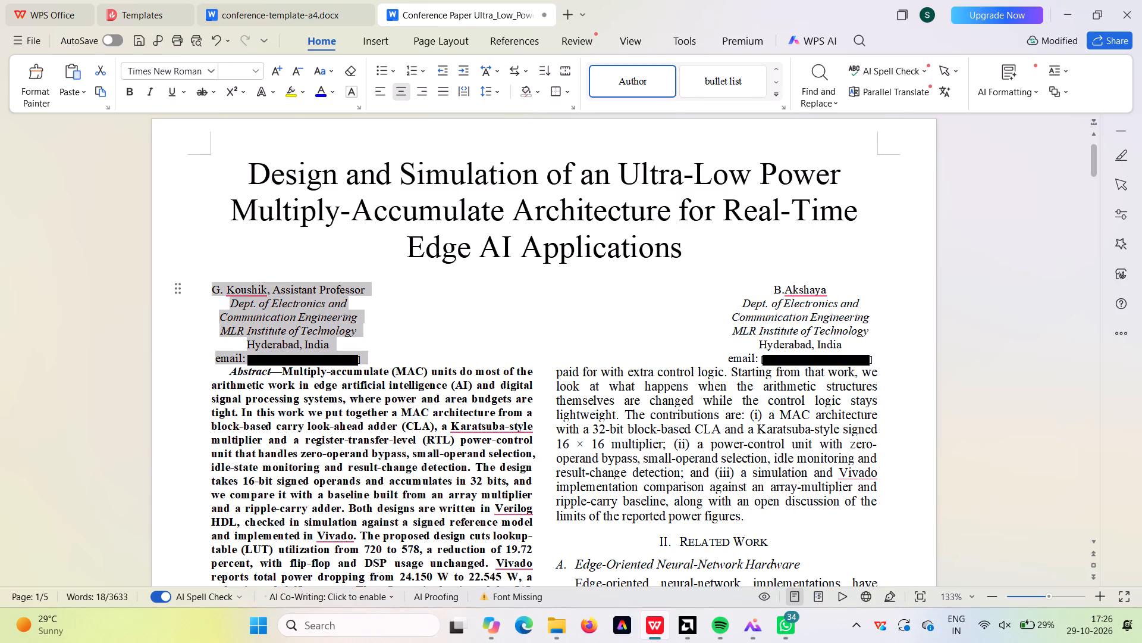
key(BackSpace)
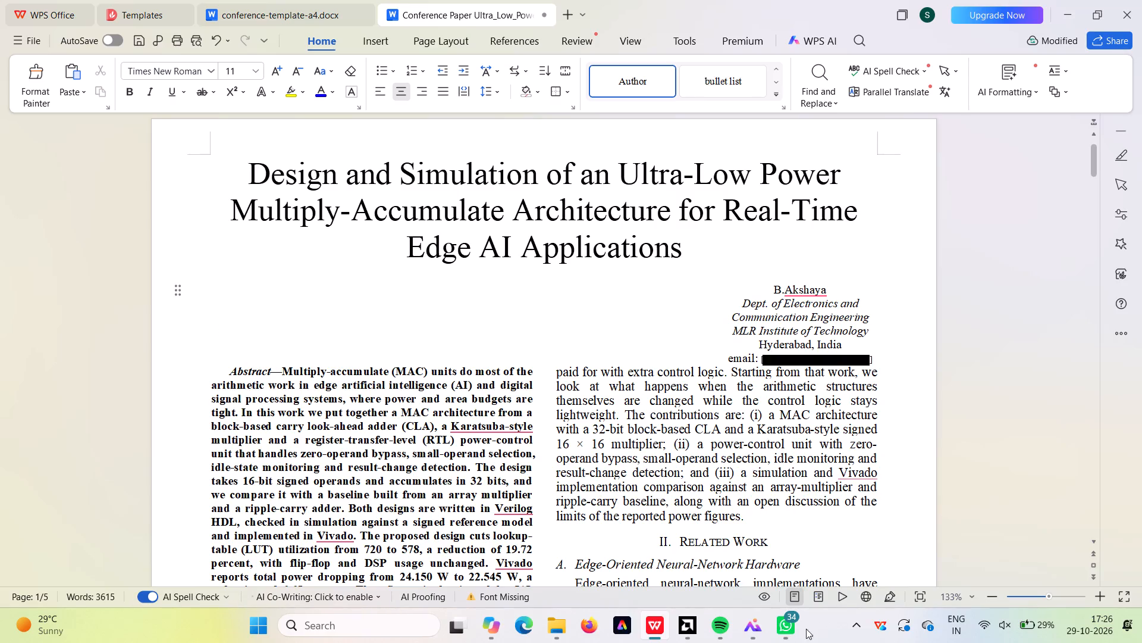
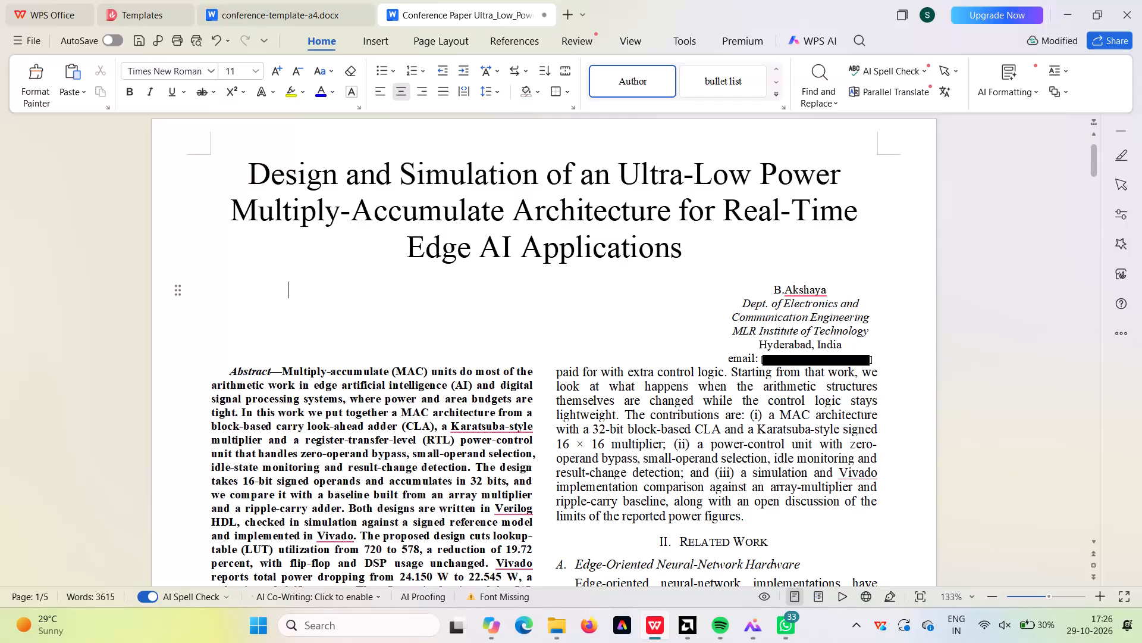
Paste the copied placeholder author list with its affiliations and corresponding-author line into the emptied first author column below the title.
click(291, 288)
key(ctrl+v)
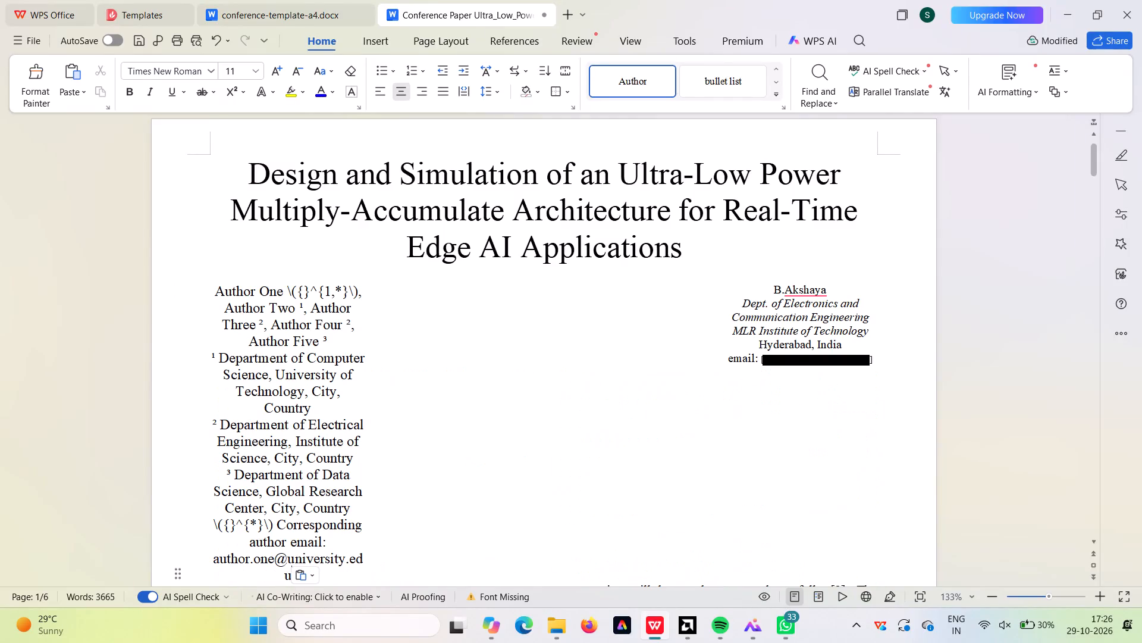
scroll(382, 370, down, 4)
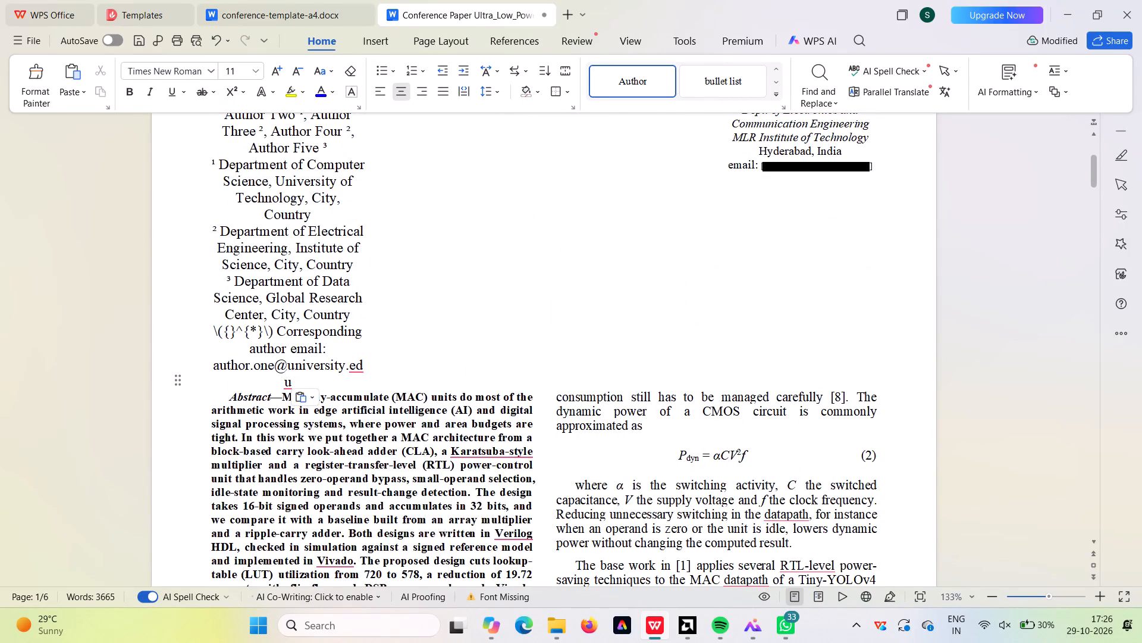
scroll(277, 226, up, 2)
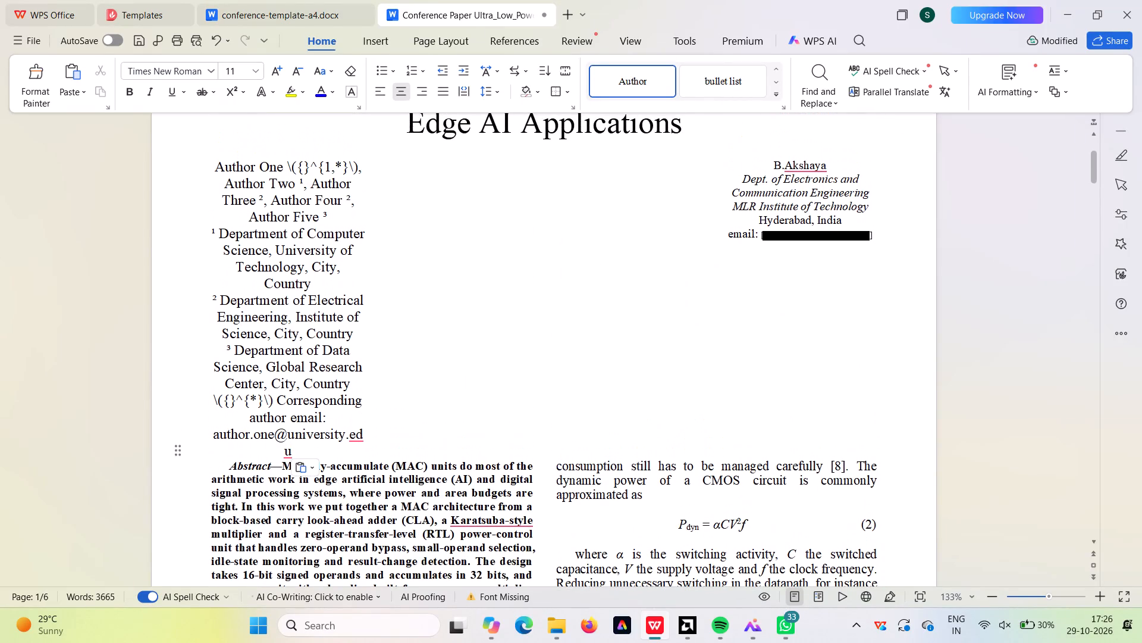
Delete the "Author One" placeholder together with its LaTeX superscript code and comma from the start of the author list.
click(350, 224)
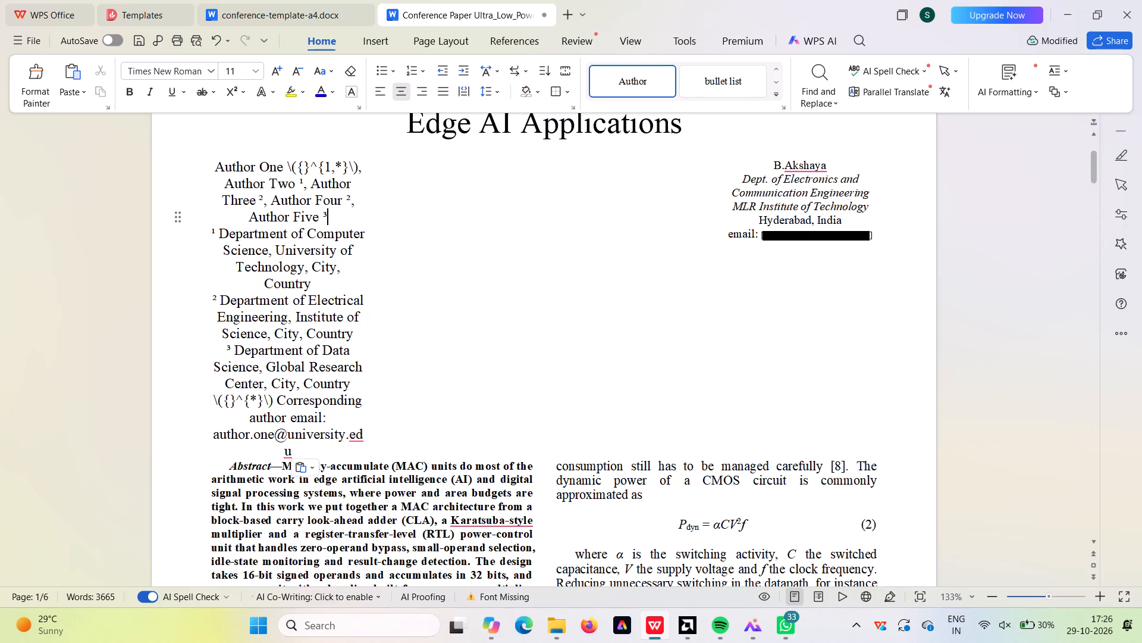
click(368, 171)
key(BackSpace)
key(BackSpace)
key(BackSpace)
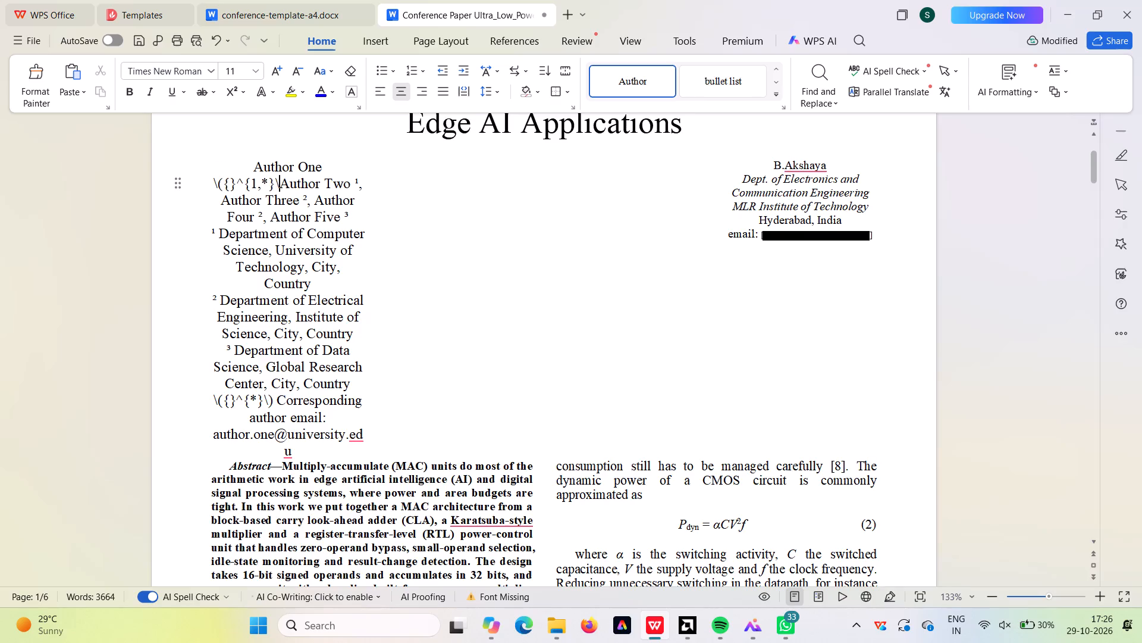
key(BackSpace)
key(BackSpace)
key(BackSpace)
key(BackSpace)
key(BackSpace)
key(BackSpace)
key(BackSpace)
key(BackSpace)
key(BackSpace)
key(BackSpace)
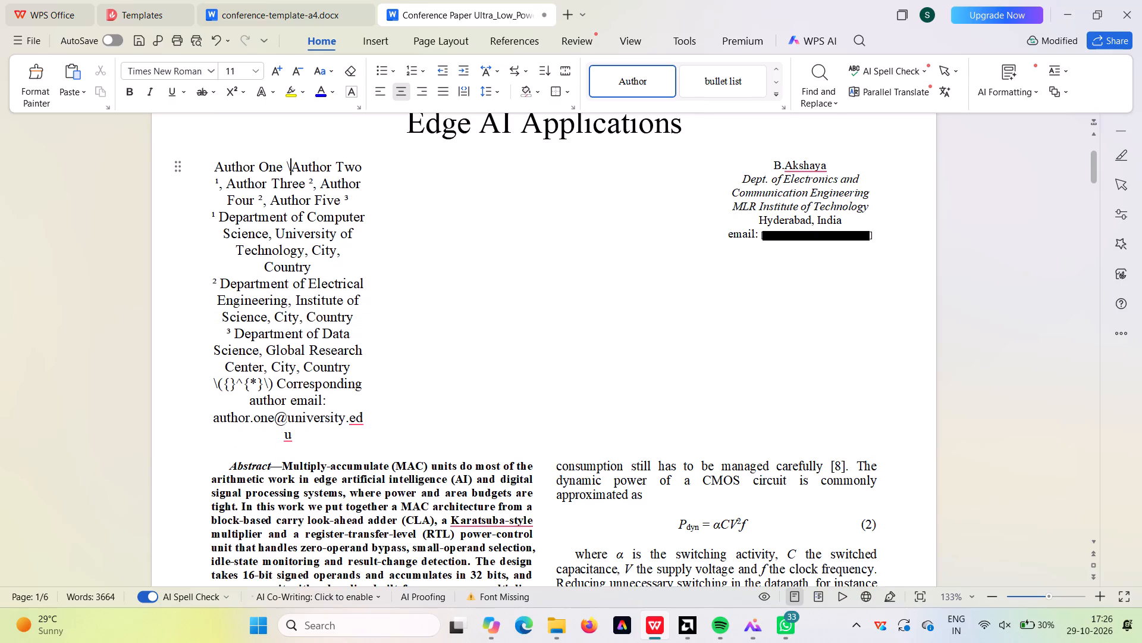
key(BackSpace)
key(BackSpace)
key(BackSpace)
key(BackSpace)
key(BackSpace)
key(BackSpace)
key(BackSpace)
key(BackSpace)
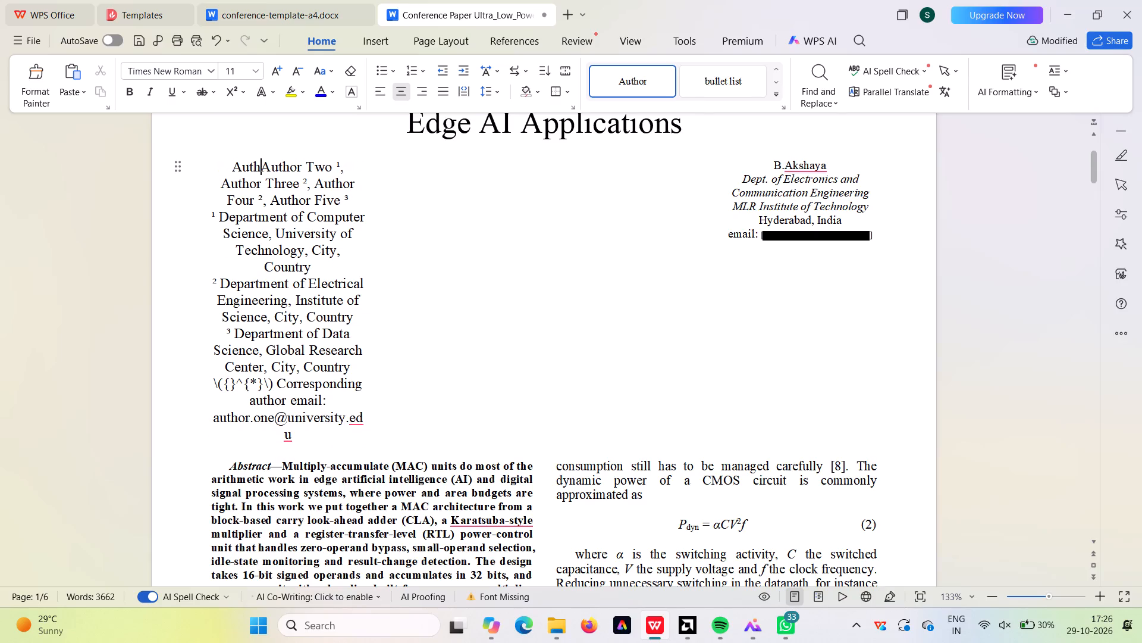
key(BackSpace)
key(BackSpace)
key(BackSpace)
key(BackSpace)
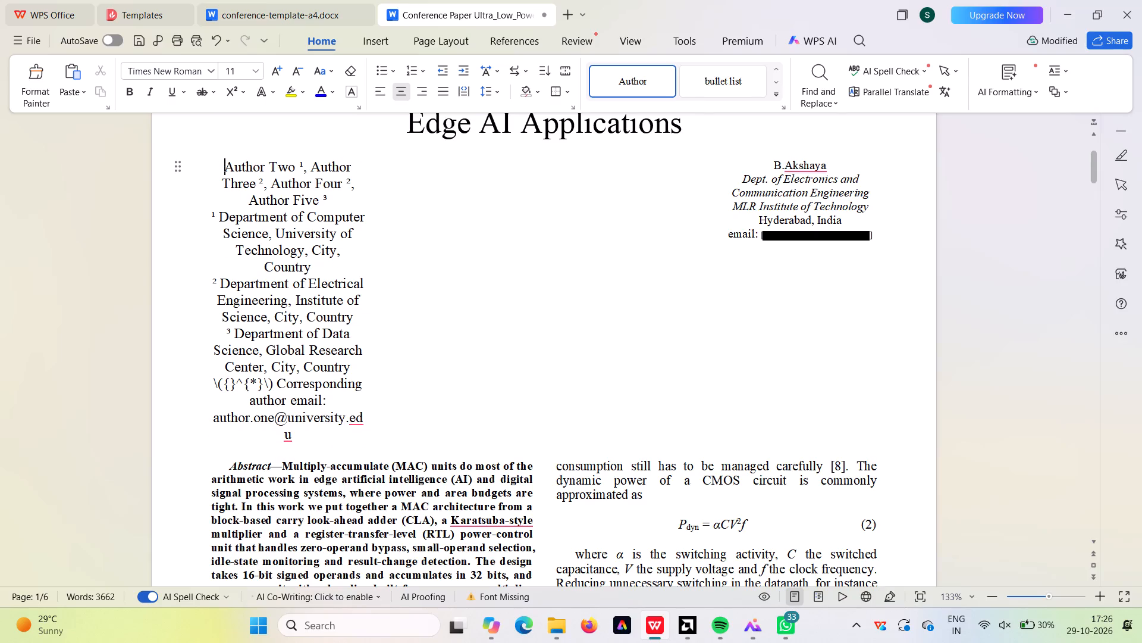
Replace the "Author Two" placeholder with the first author's name, capitalised with an initial, keeping its superscript 1.
click(296, 167)
key(BackSpace)
key(BackSpace)
key(BackSpace)
key(BackSpace)
key(BackSpace)
key(BackSpace)
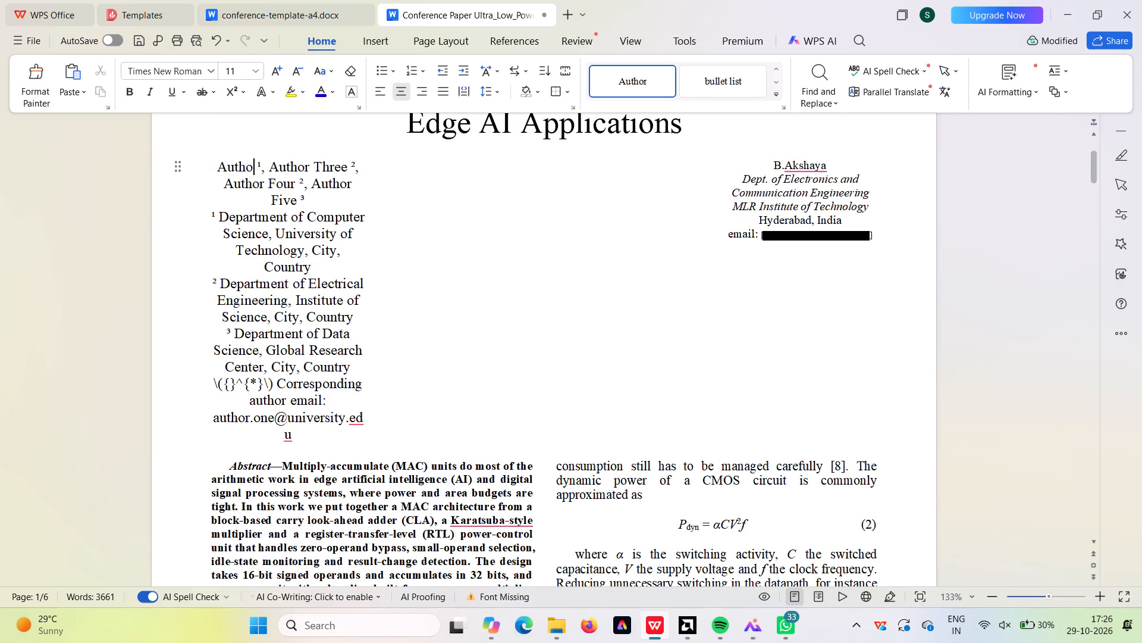
key(BackSpace)
key(BackSpace)
key(BackSpace)
key(BackSpace)
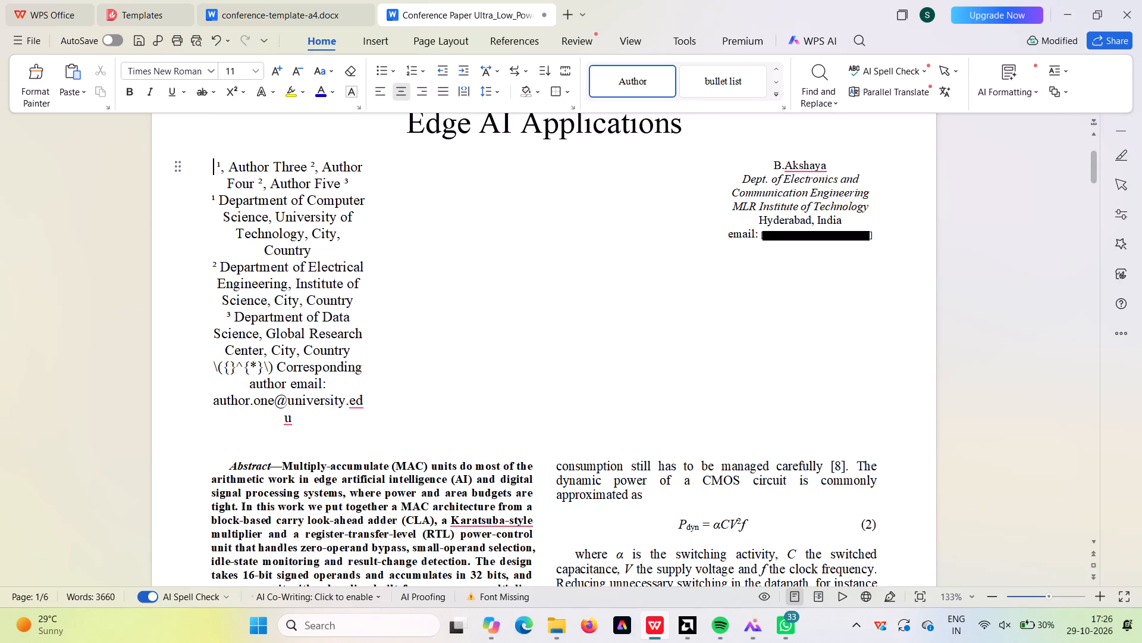
key(g)
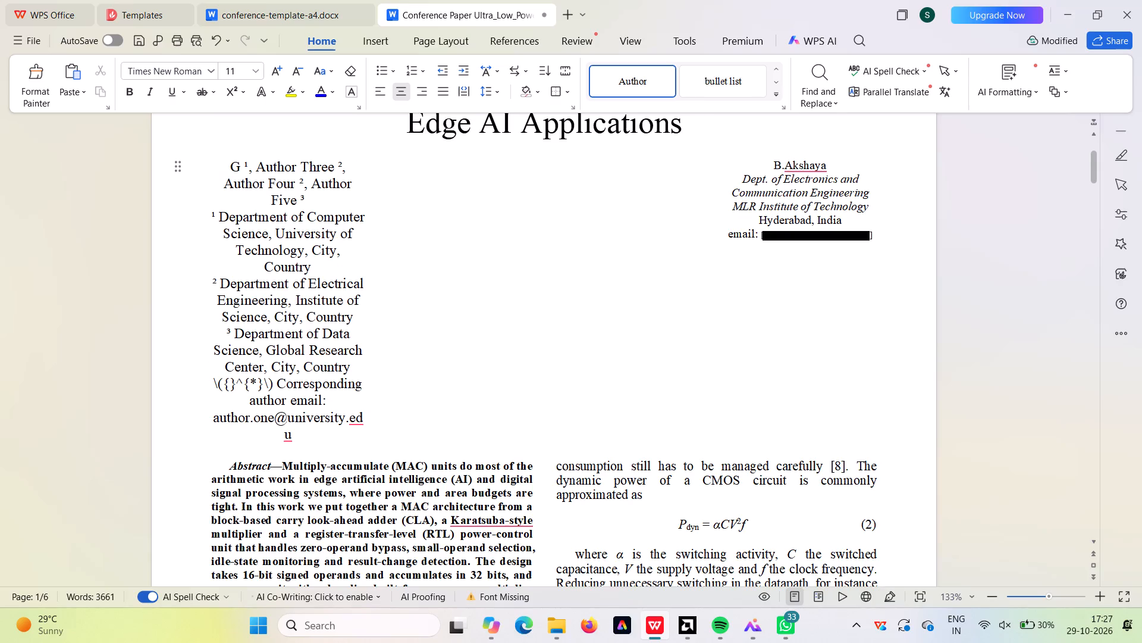
key(period)
key(k)
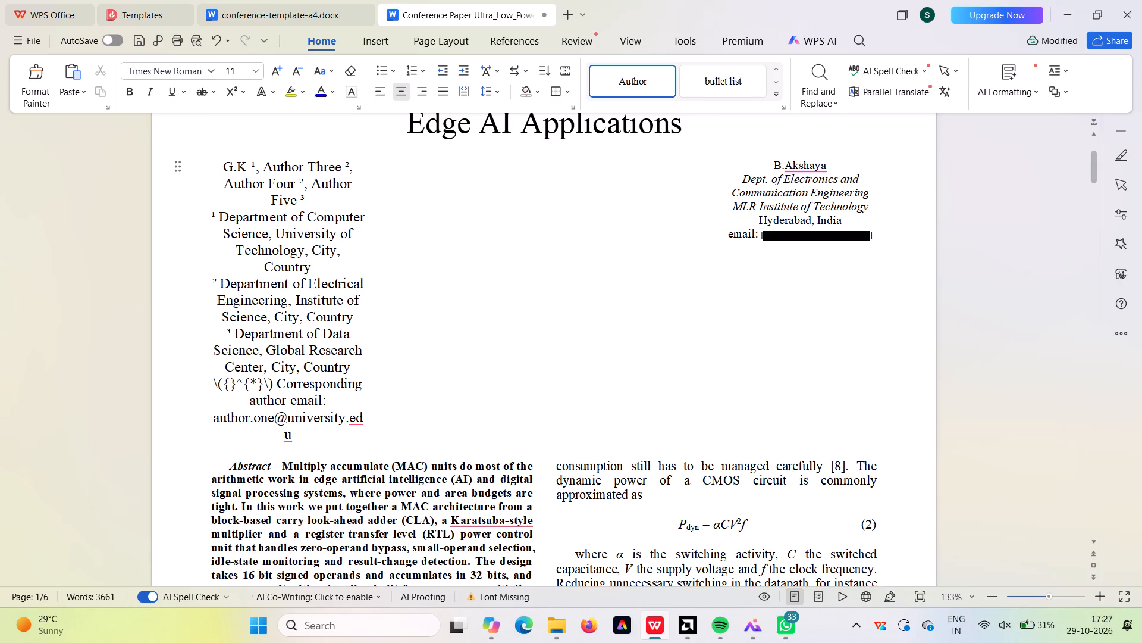
text(aushik)
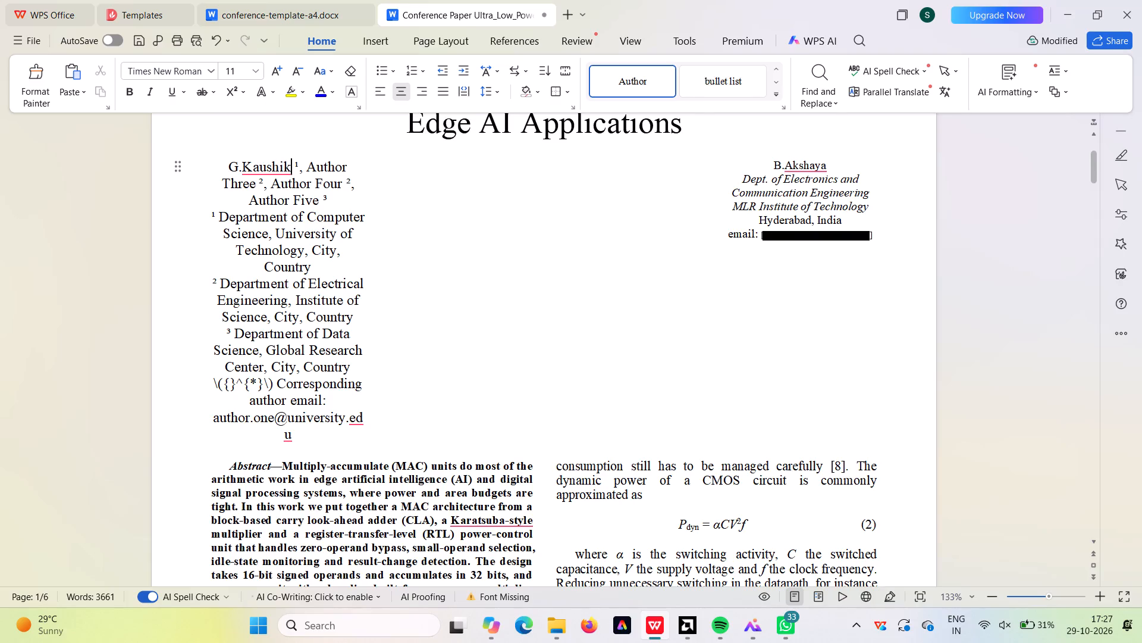
Replace the "Author Three" placeholder with the second author's initial and name, keeping the superscript 2.
click(256, 182)
key(BackSpace)
key(BackSpace)
key(BackSpace)
key(BackSpace)
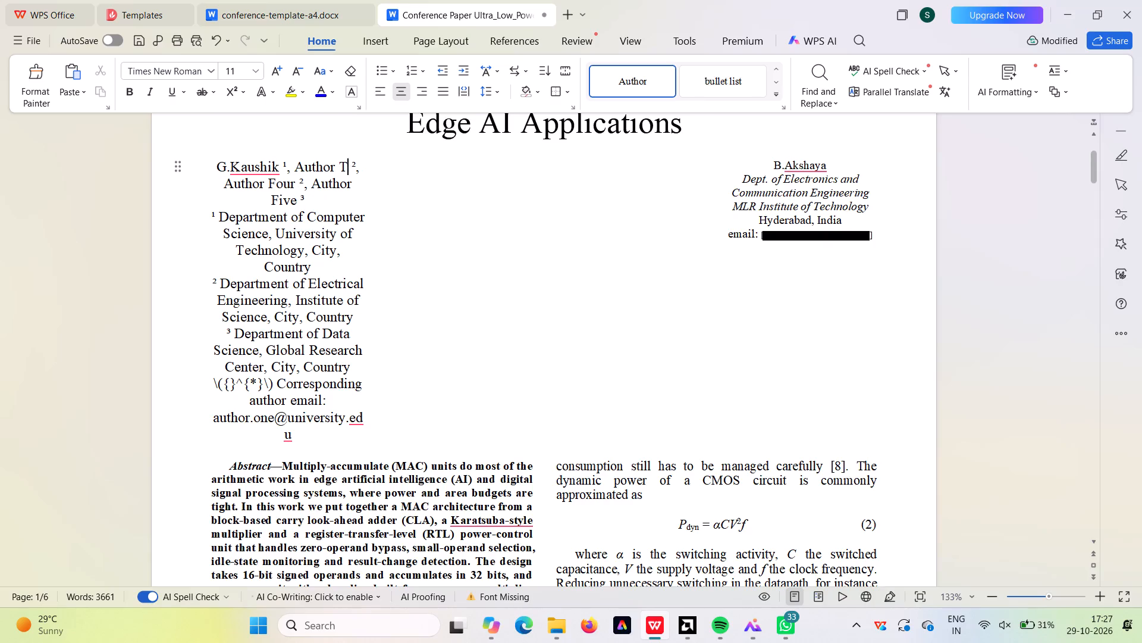
key(BackSpace)
key(BackSpace)
key(BackSpace)
key(BackSpace)
key(BackSpace)
key(BackSpace)
key(BackSpace)
key(BackSpace)
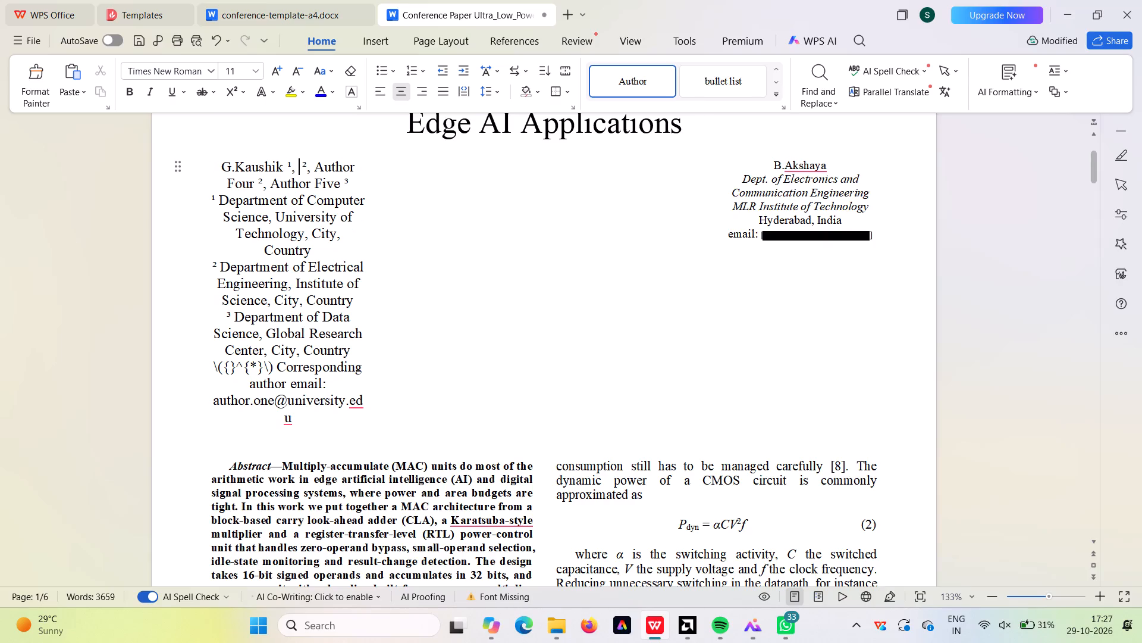
key(y)
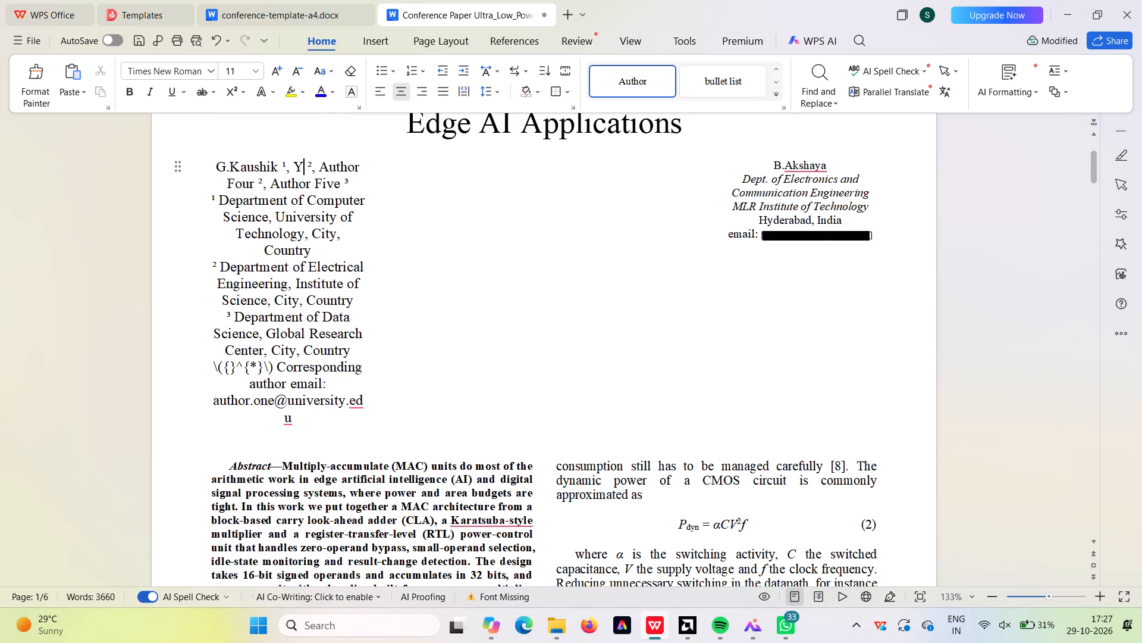
key(period)
key(n)
text(iki)
text(tha)
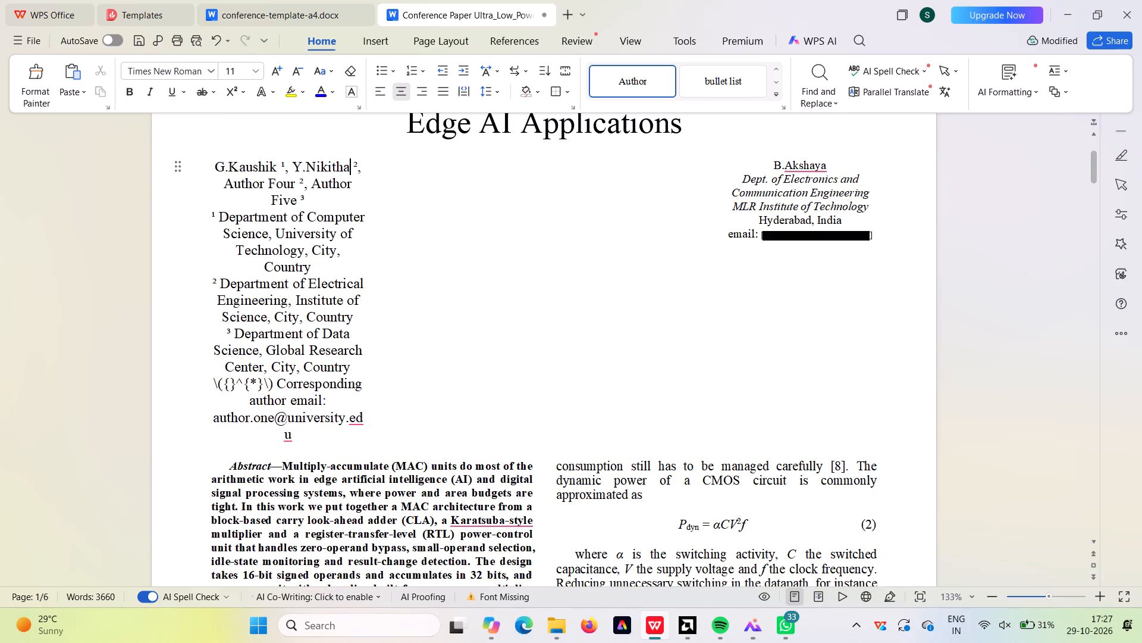
Replace the "Author Four" placeholder with the third author's initial and name, keeping the superscript 2.
click(294, 187)
key(BackSpace)
key(BackSpace)
key(BackSpace)
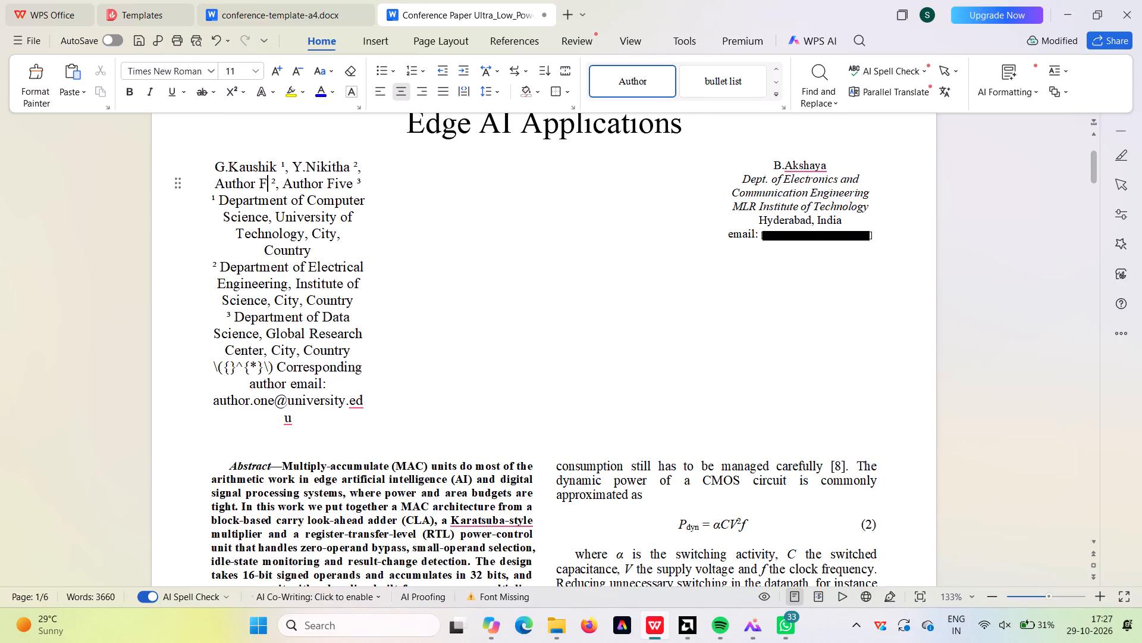
key(BackSpace)
key(BackSpace)
key(BackSpace)
key(BackSpace)
key(BackSpace)
key(BackSpace)
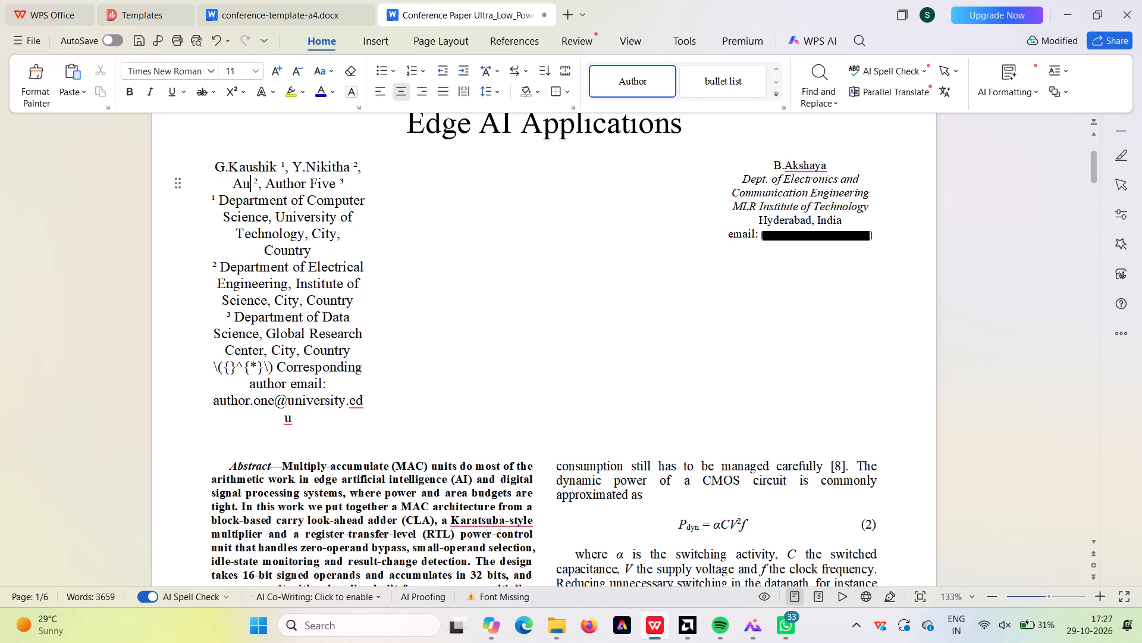
key(BackSpace)
key(BackSpace)
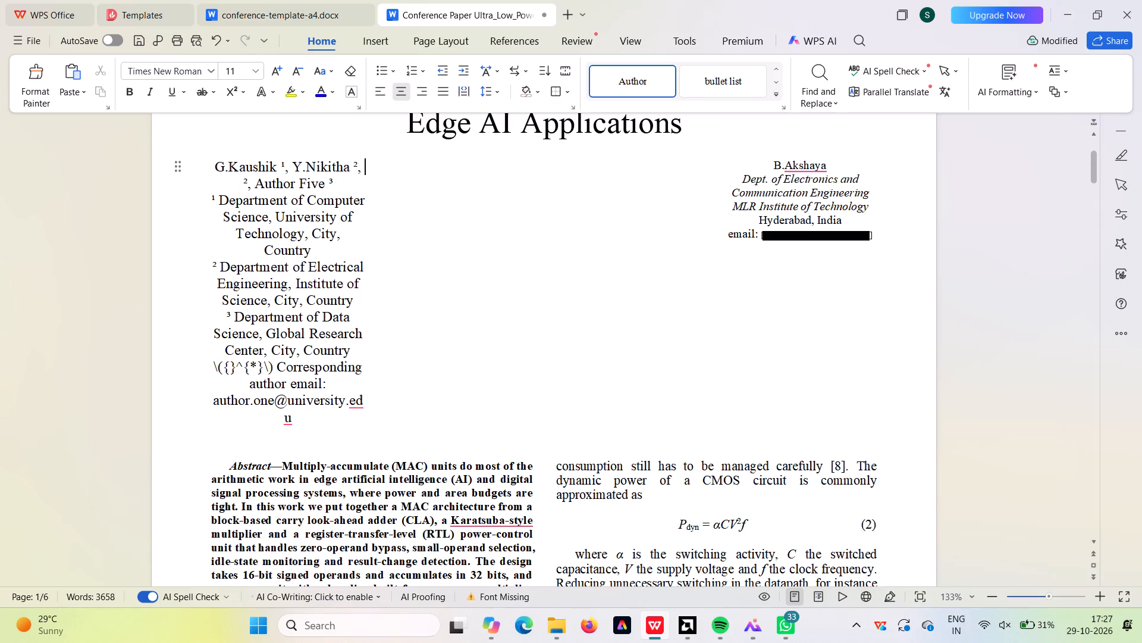
key(s)
text(.SI)
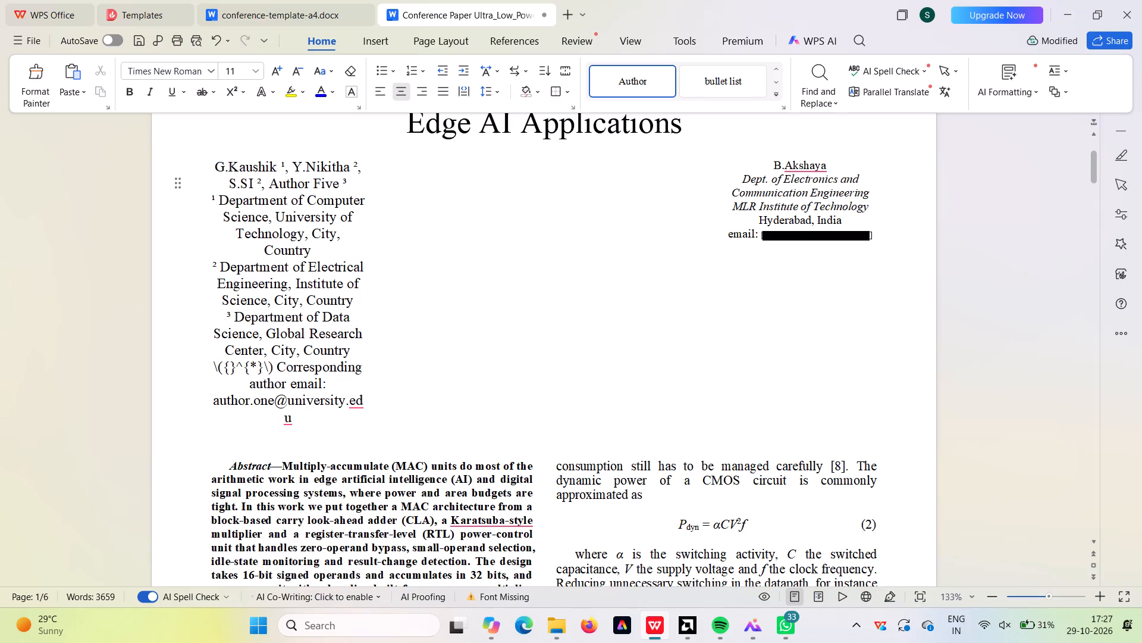
key(BackSpace)
text(indhu)
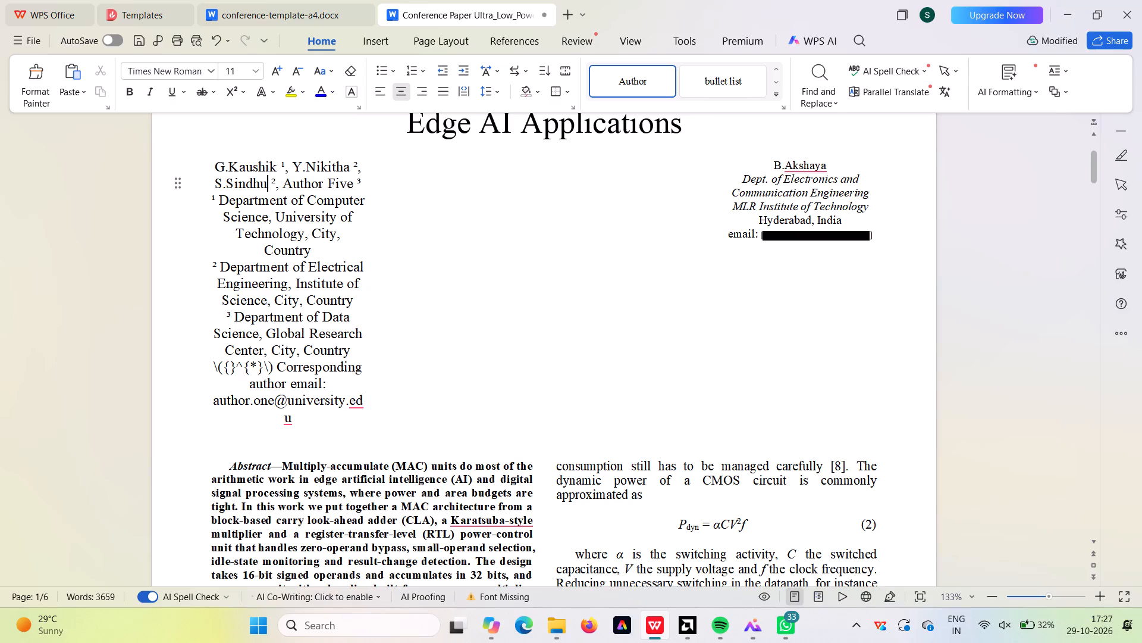
Replace the "Author Five" placeholder with the fourth author's initial and name, keeping the superscript 3.
click(354, 178)
key(BackSpace)
key(BackSpace)
key(BackSpace)
key(BackSpace)
key(BackSpace)
key(BackSpace)
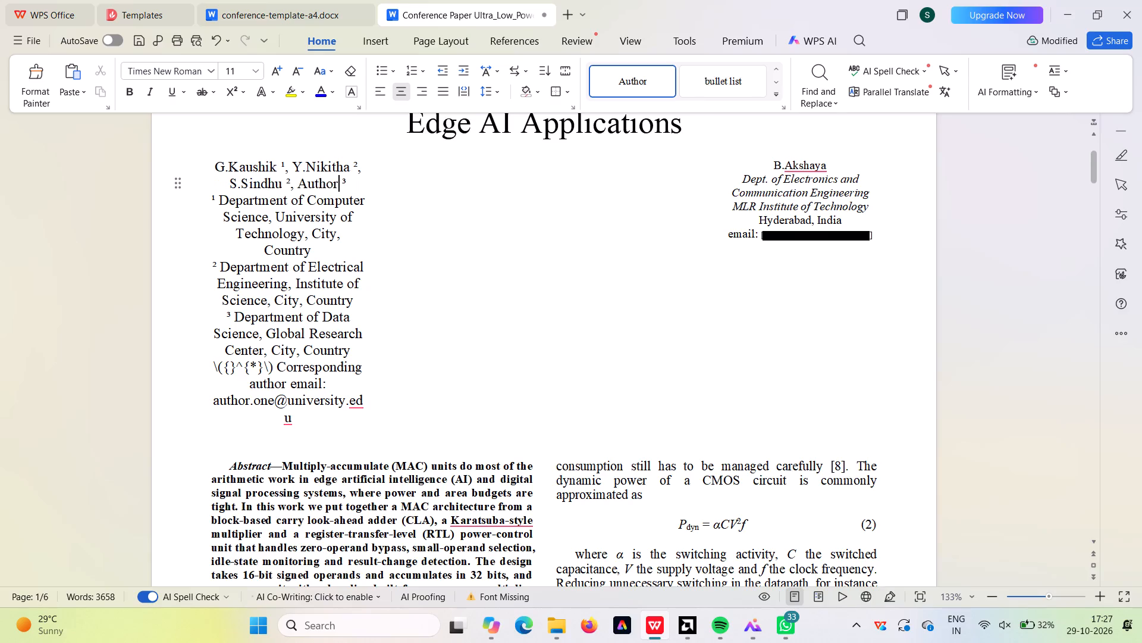
key(BackSpace)
key(BackSpace)
key(BackSpace)
key(BackSpace)
key(BackSpace)
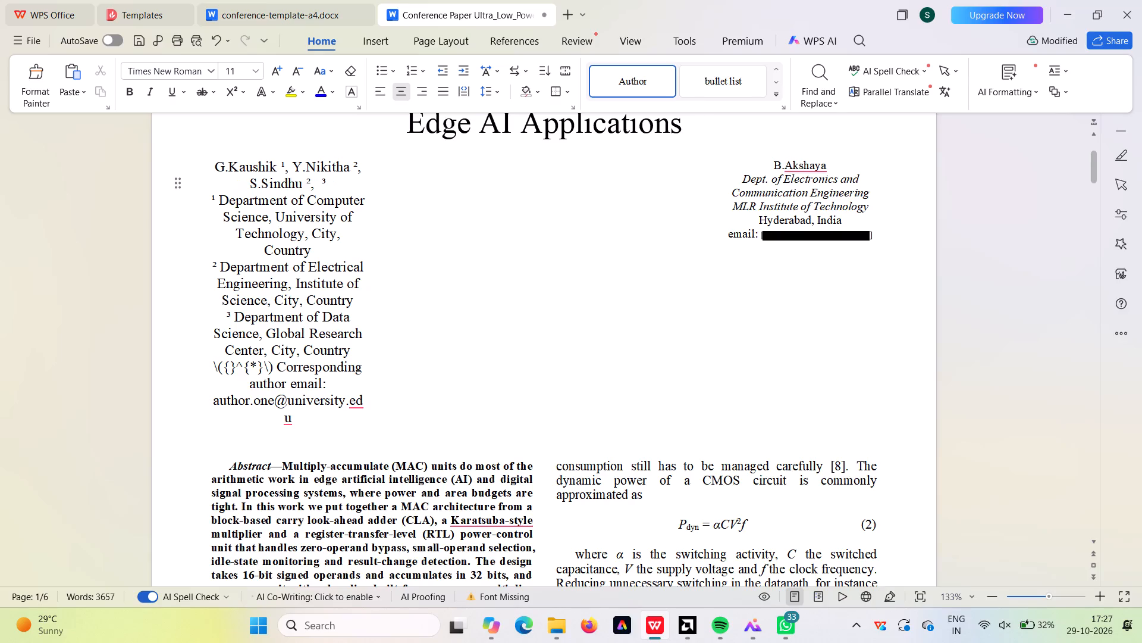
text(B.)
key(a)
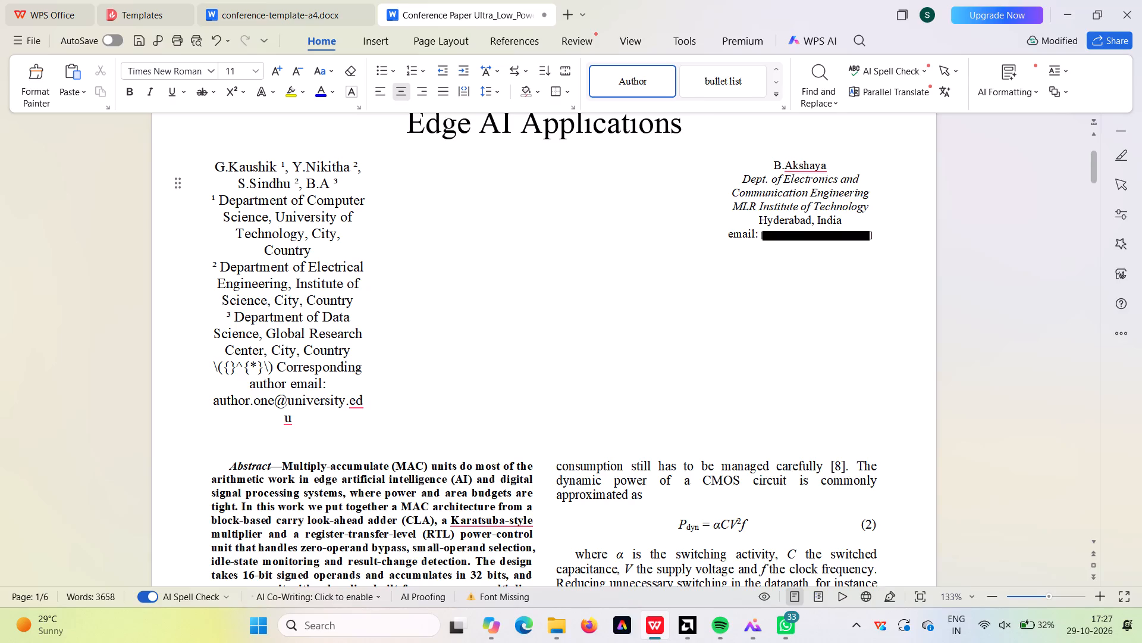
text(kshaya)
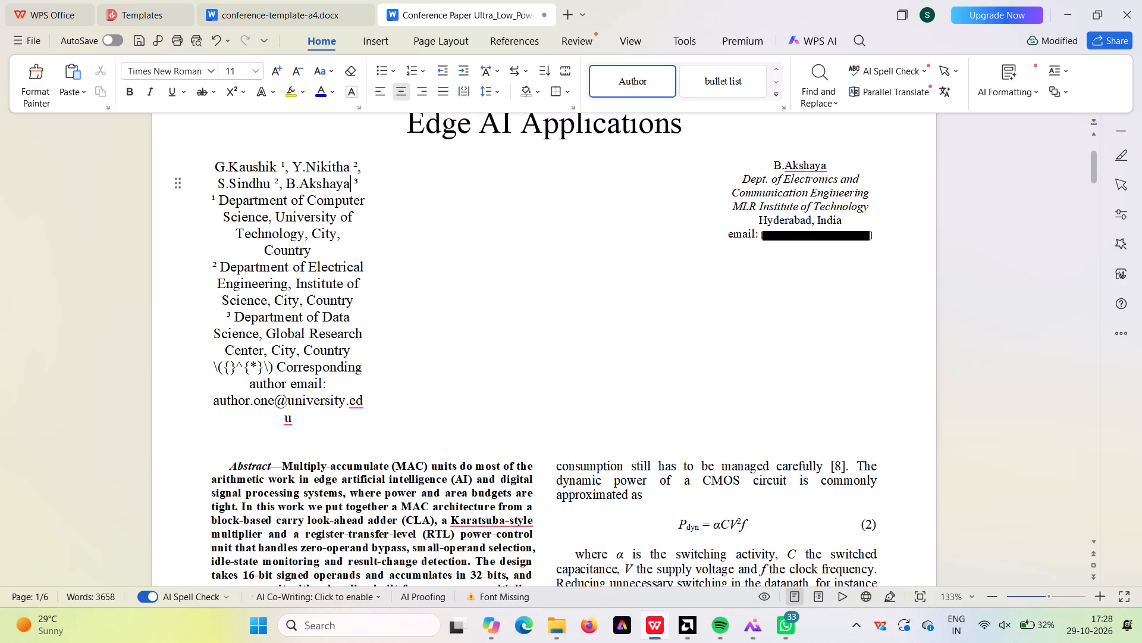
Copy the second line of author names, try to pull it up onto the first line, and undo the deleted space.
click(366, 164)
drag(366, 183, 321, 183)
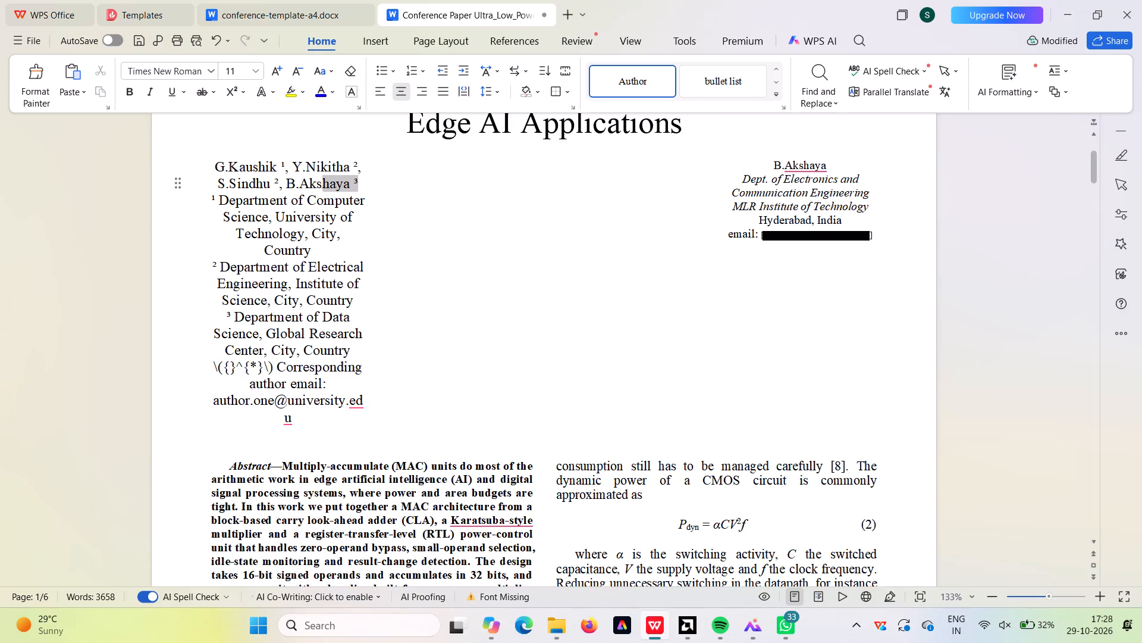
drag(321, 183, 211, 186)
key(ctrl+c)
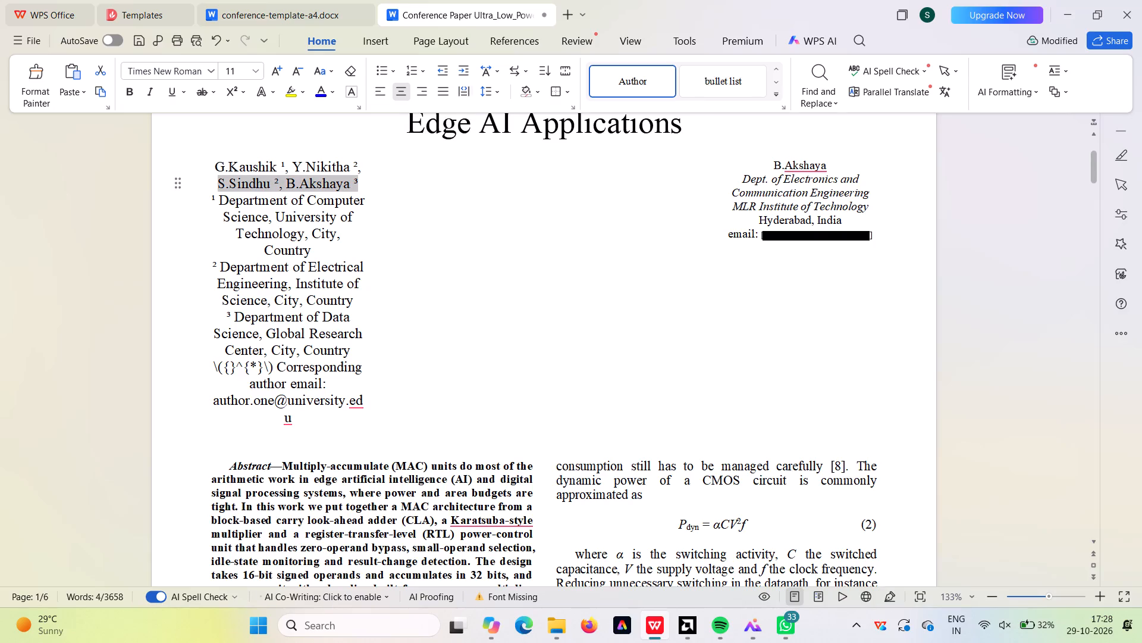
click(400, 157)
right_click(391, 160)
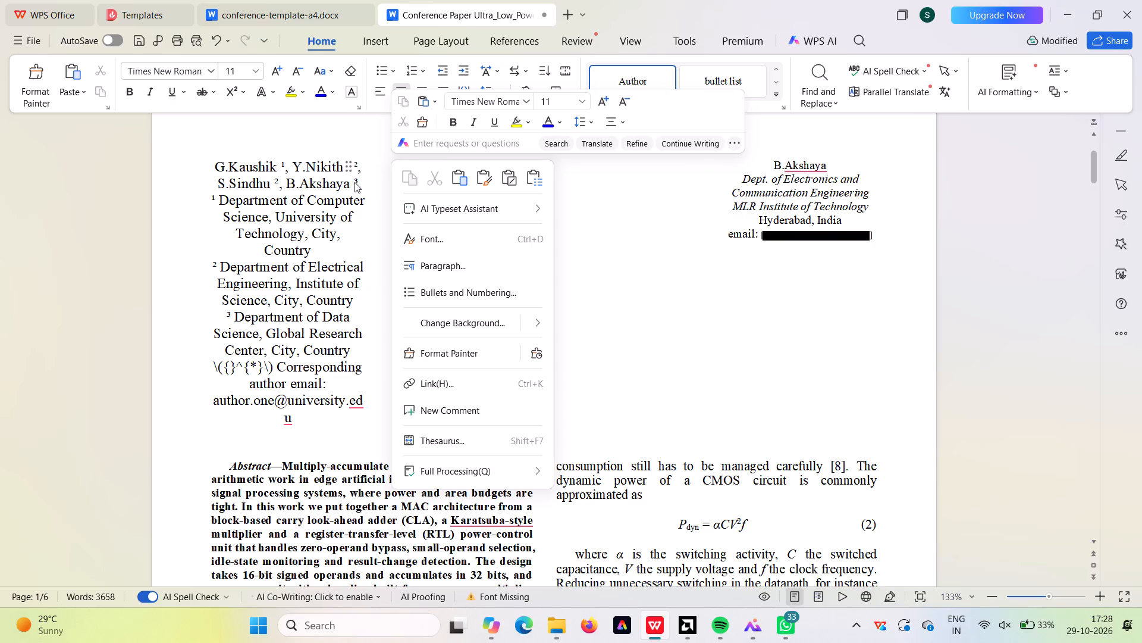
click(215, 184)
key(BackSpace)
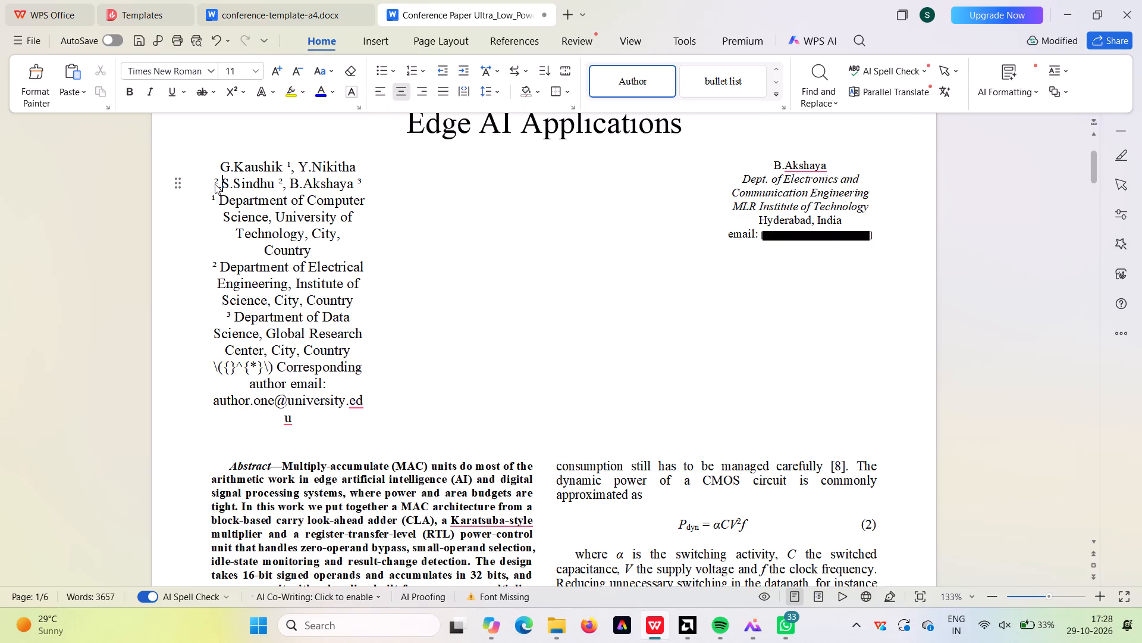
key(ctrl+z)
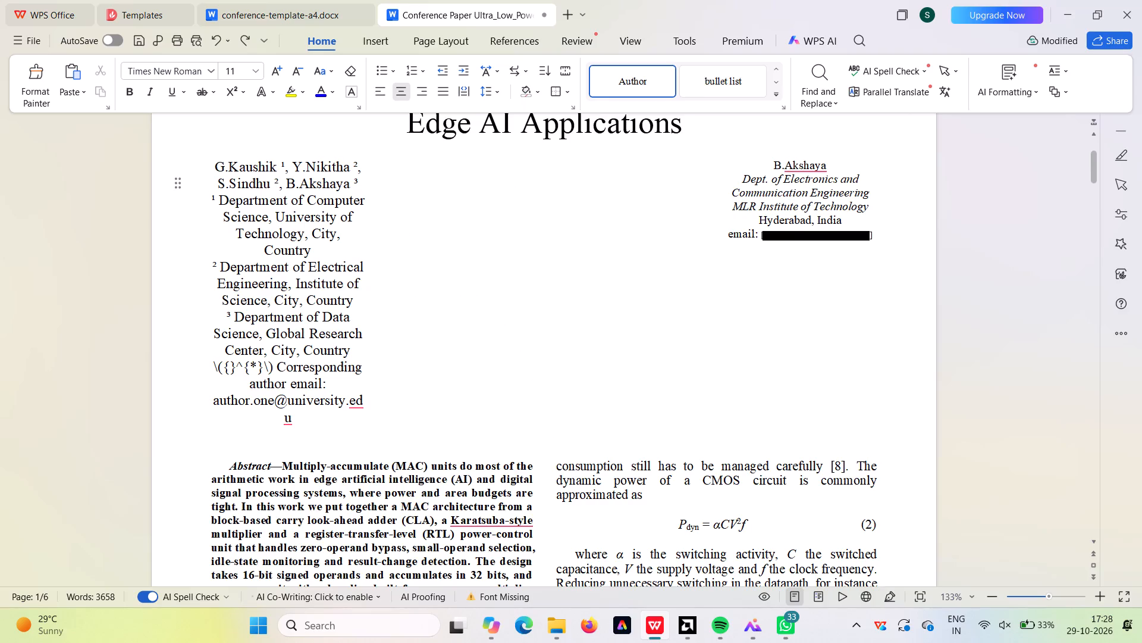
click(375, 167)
Copy the fourth author's separate entry, from the name through the department, institute, city and email lines.
drag(895, 241, 797, 185)
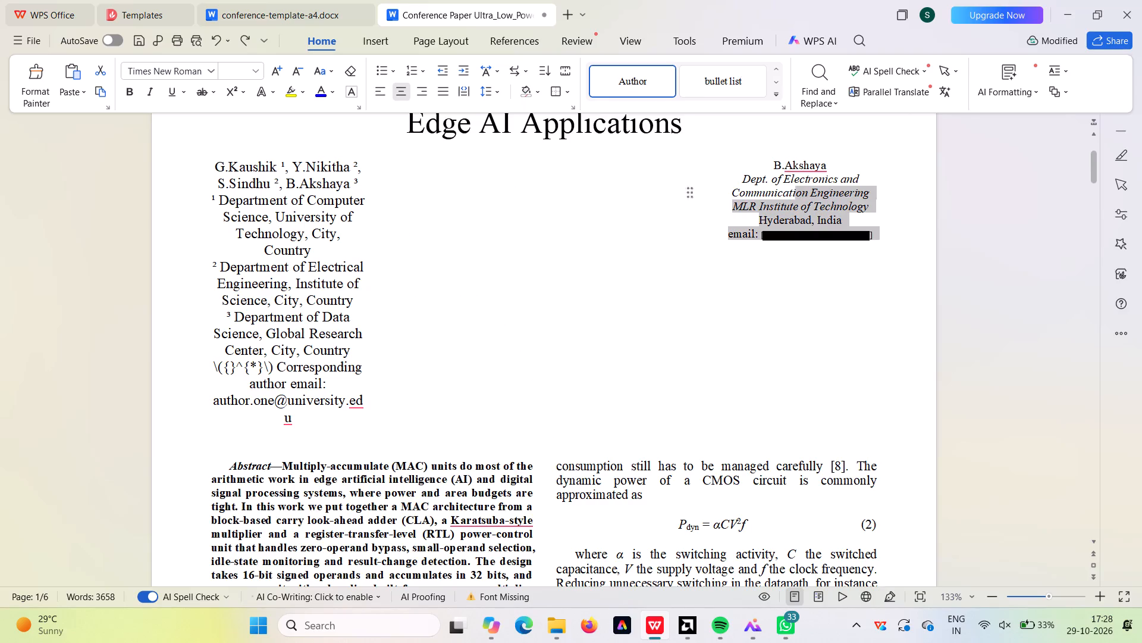
drag(797, 185, 765, 163)
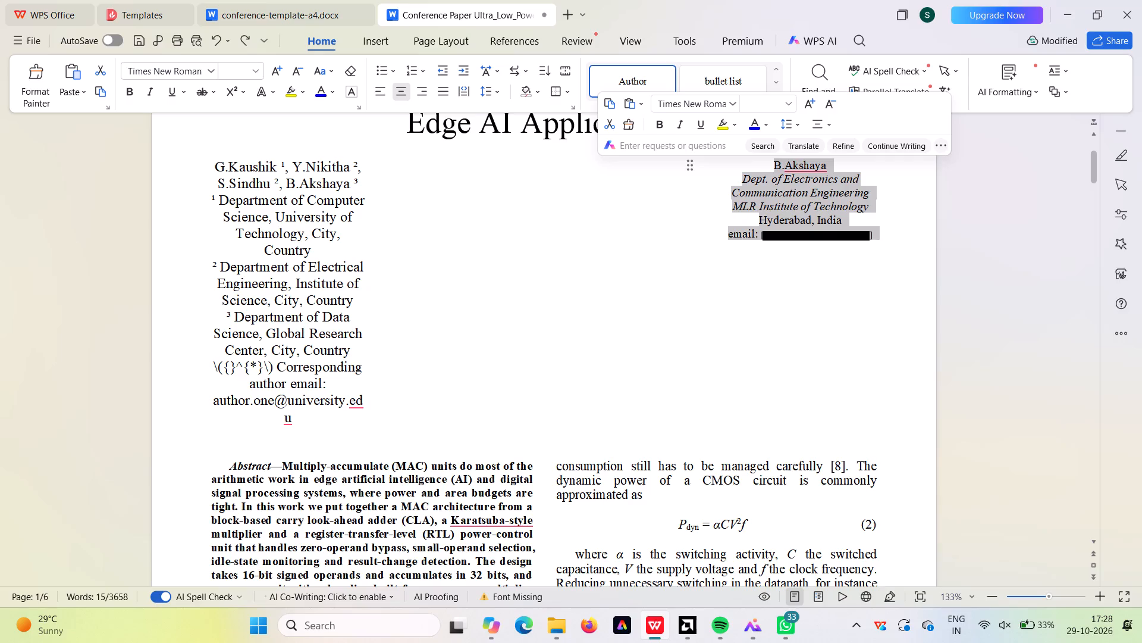
click(605, 96)
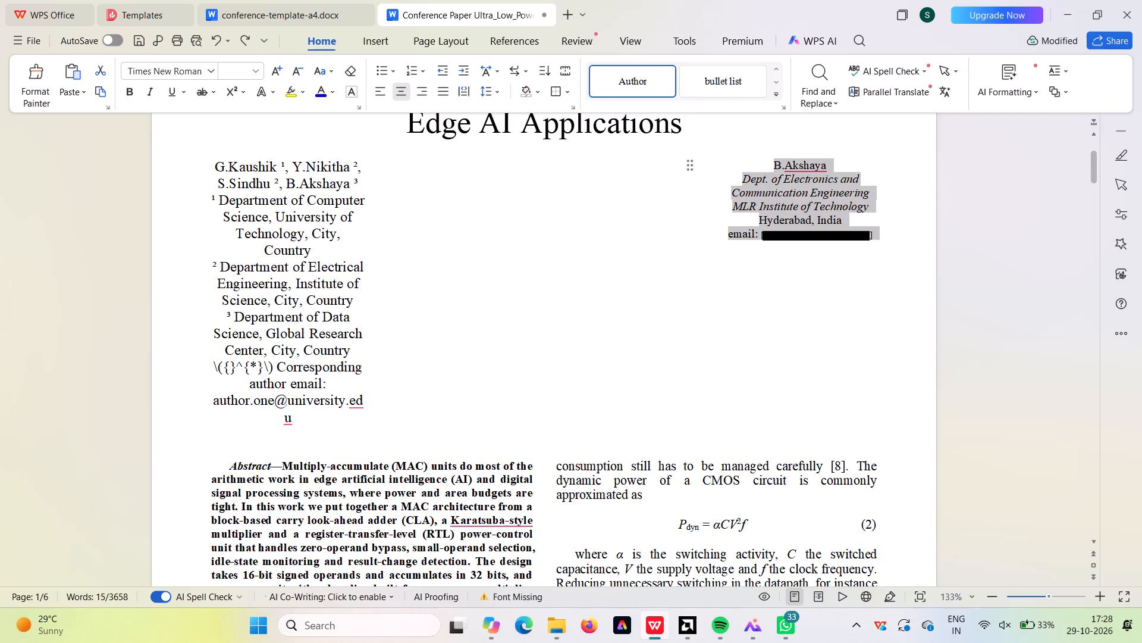
Search the computer for Word and open it.
click(353, 627)
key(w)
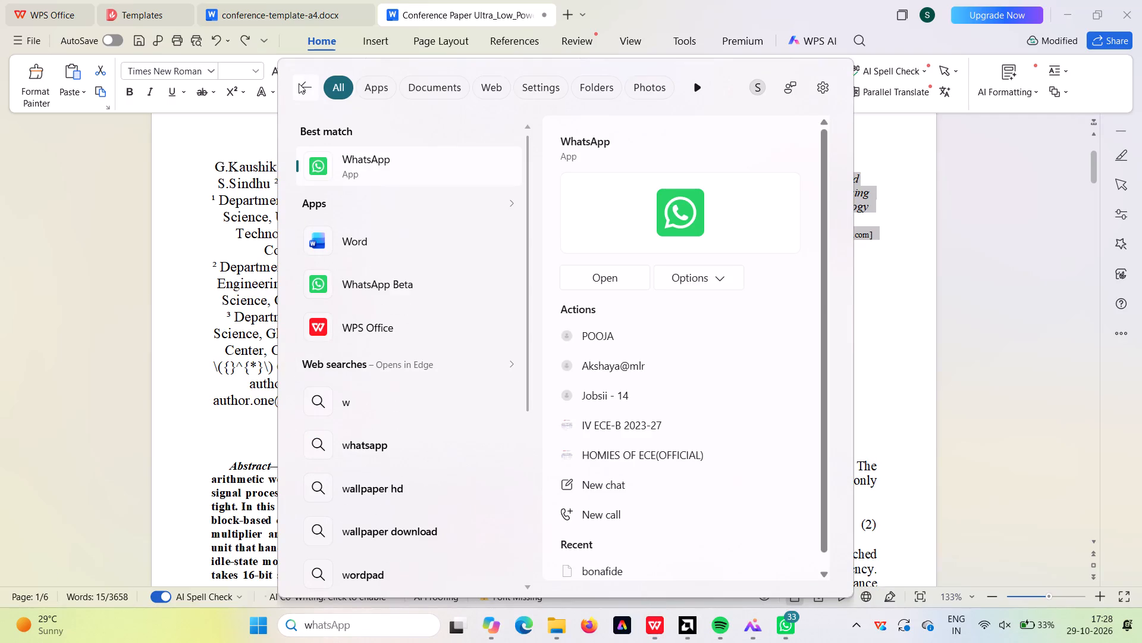
click(353, 236)
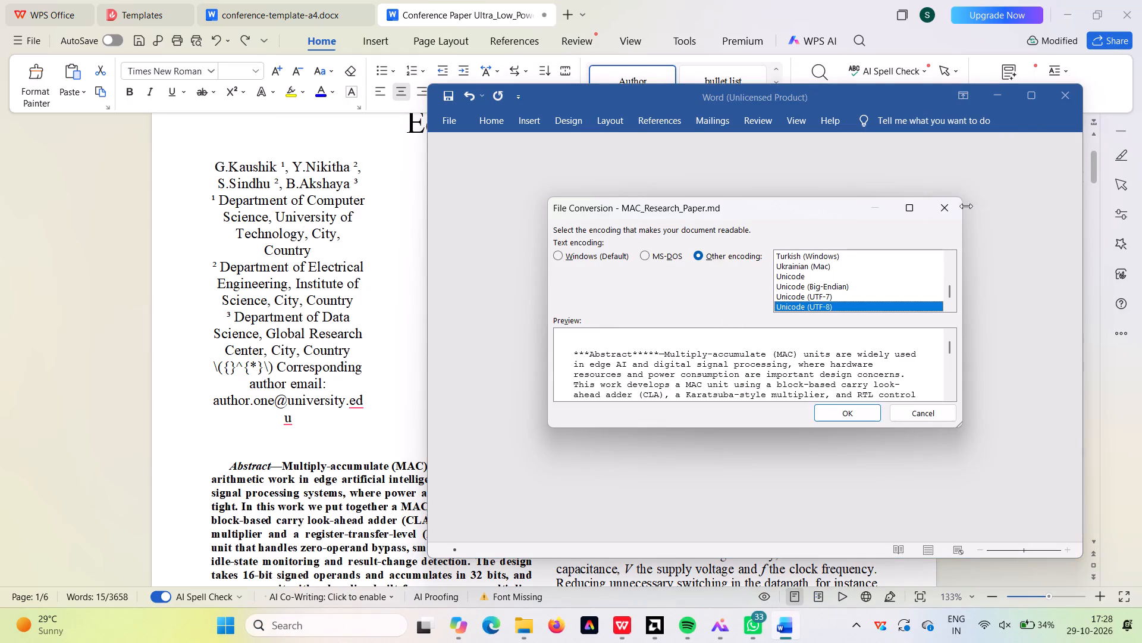
In Microsoft Word, dismiss the open dialogs and paste the copied fourth author's details into the blank document.
click(952, 211)
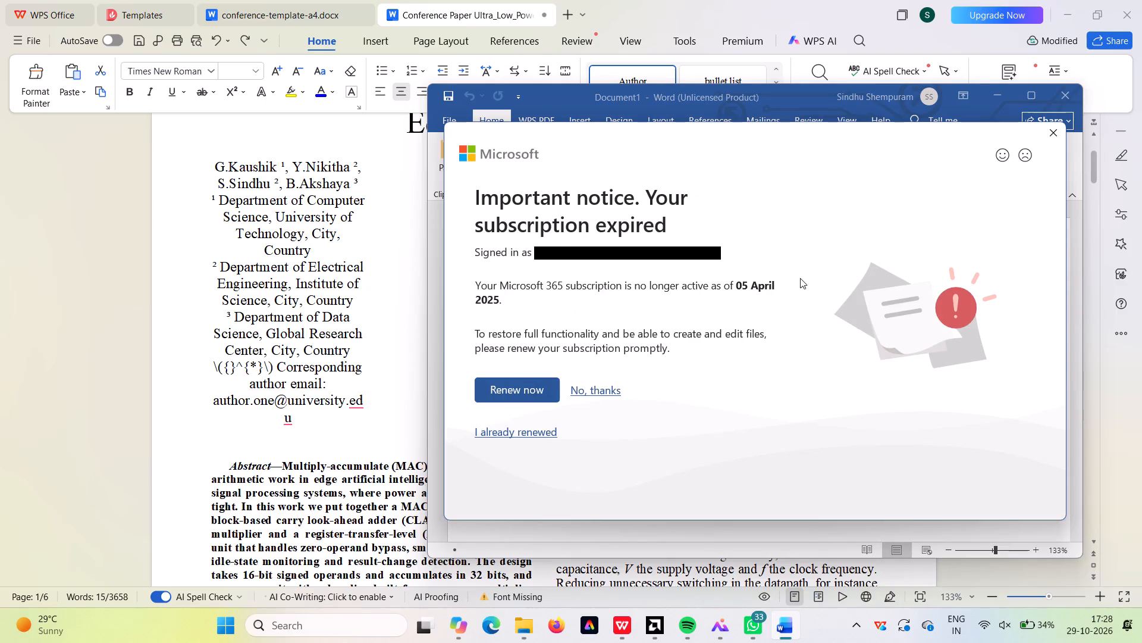
click(1059, 130)
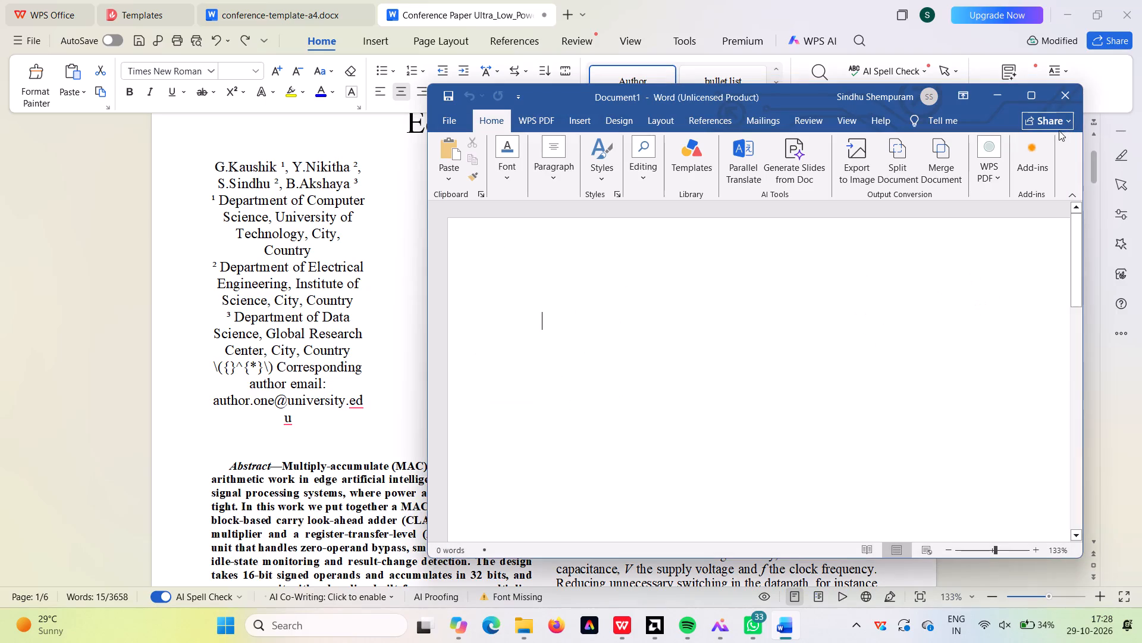
key(ctrl+v)
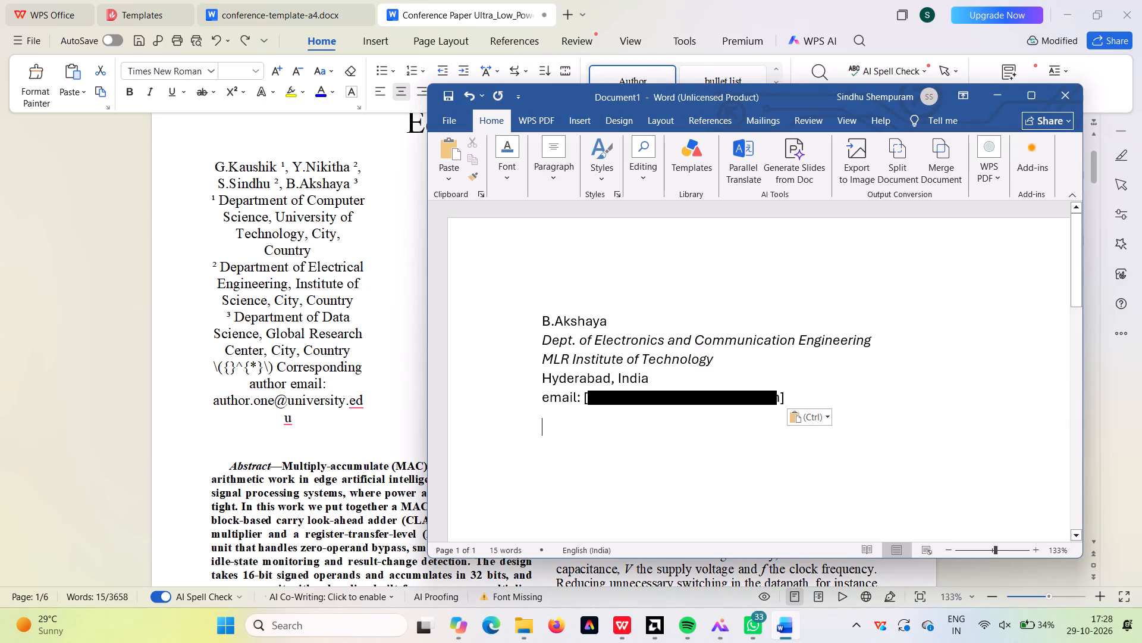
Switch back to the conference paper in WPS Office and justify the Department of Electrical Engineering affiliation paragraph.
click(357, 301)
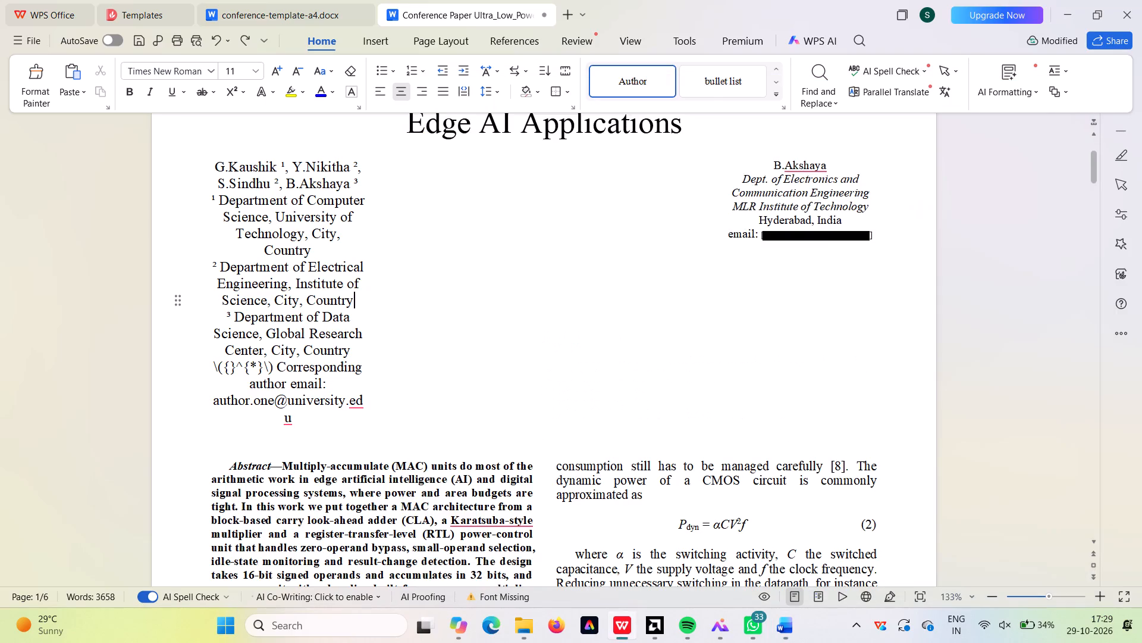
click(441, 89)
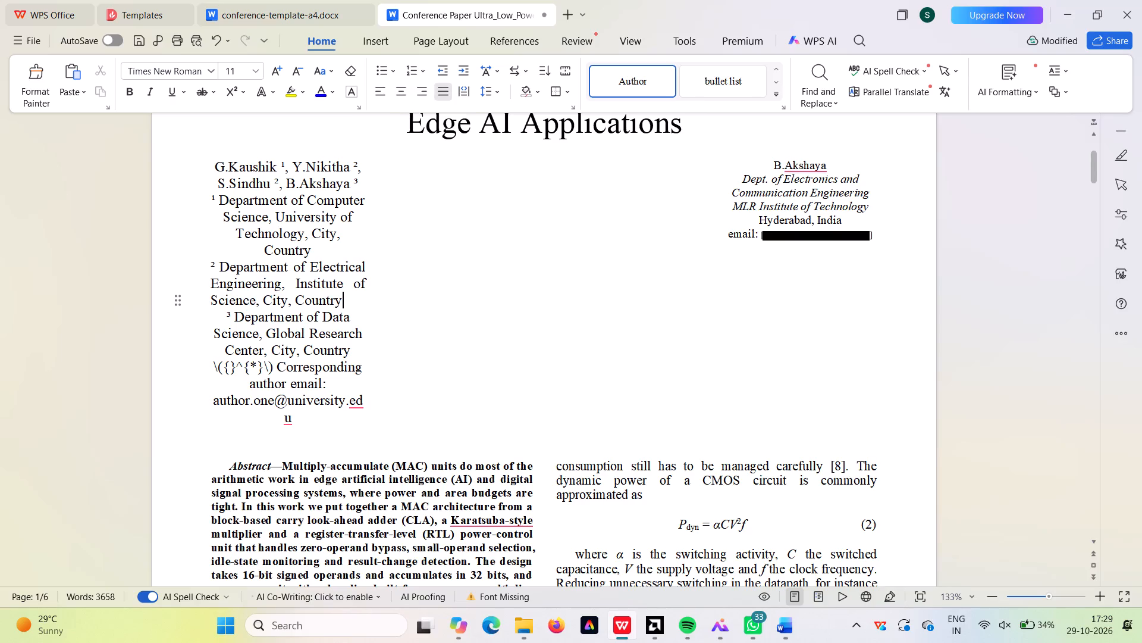
Centre the whole combined author block, from the first author's name to the corresponding author email.
drag(211, 162, 344, 347)
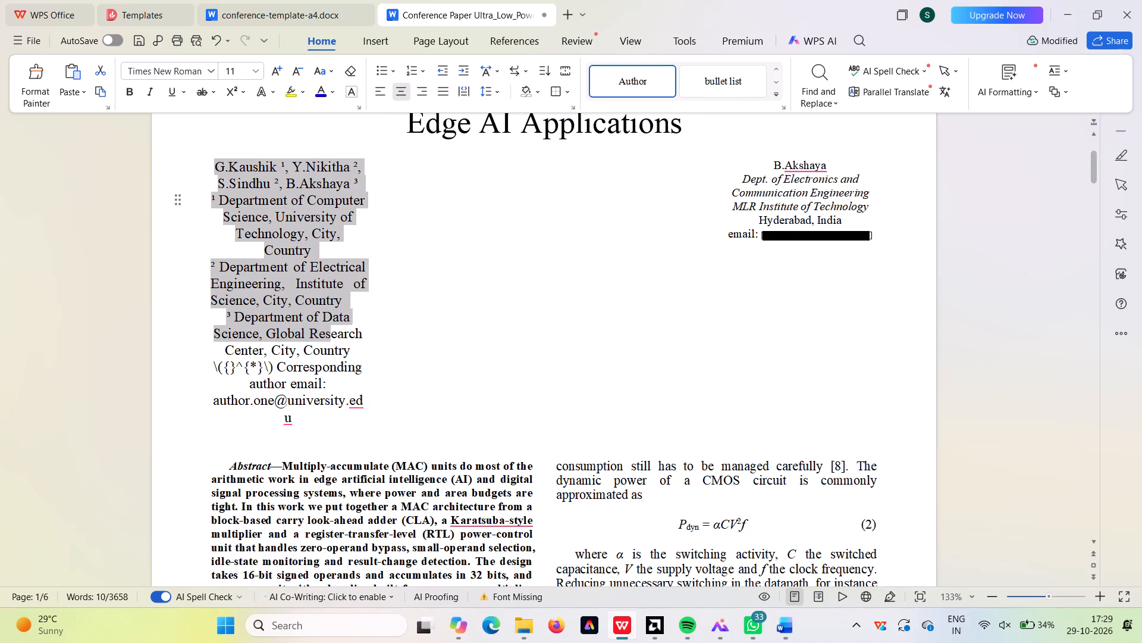
drag(344, 347, 391, 416)
click(391, 416)
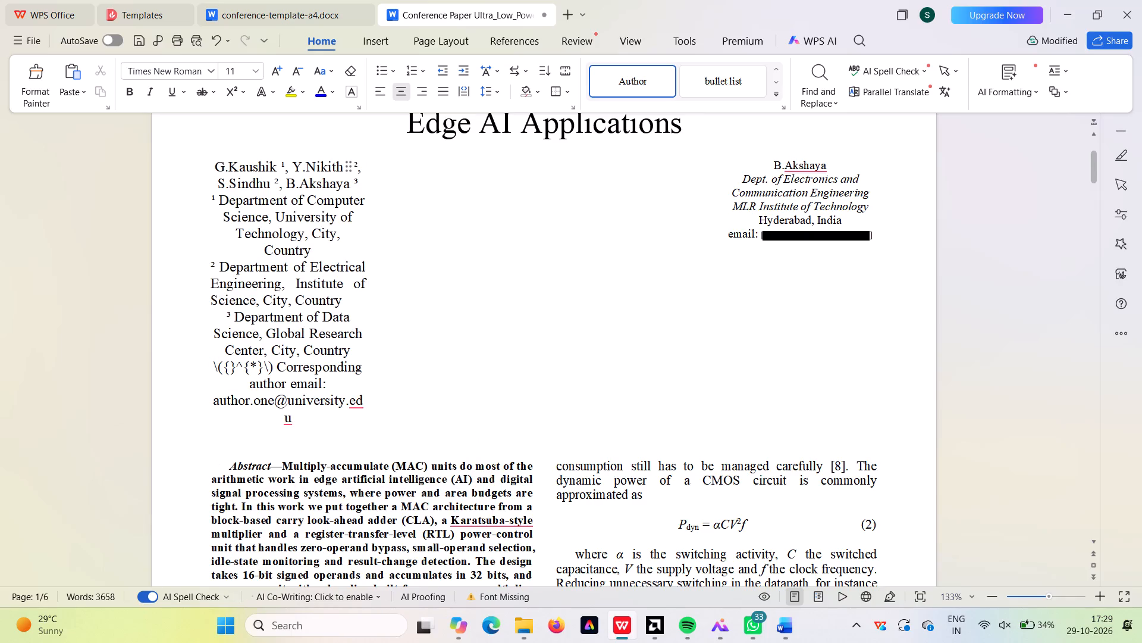
drag(378, 418, 219, 161)
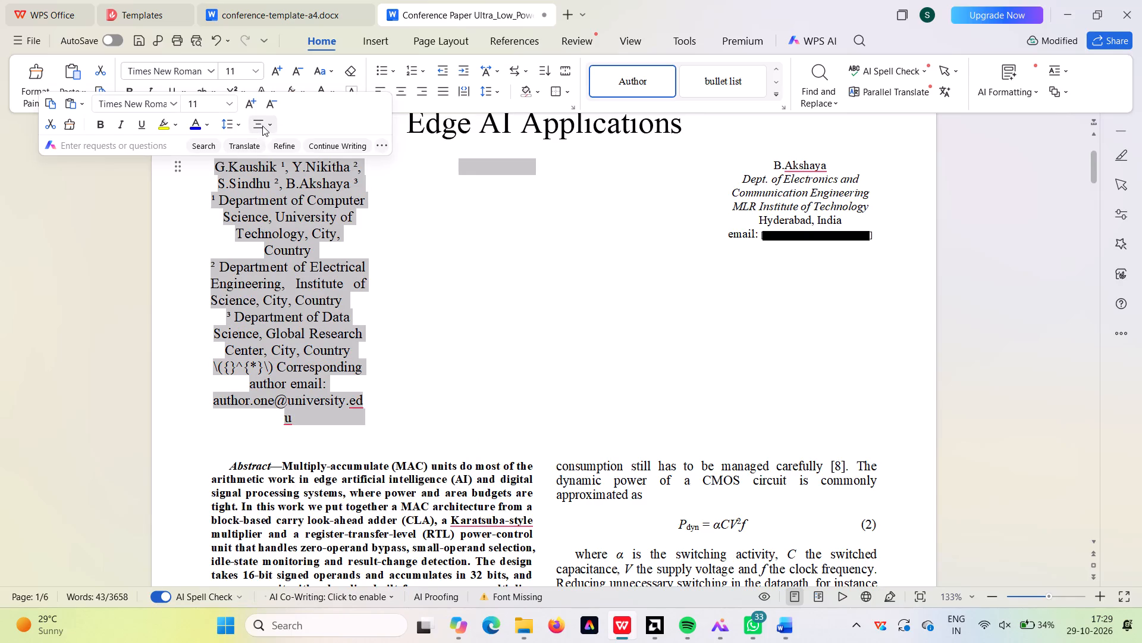
click(262, 126)
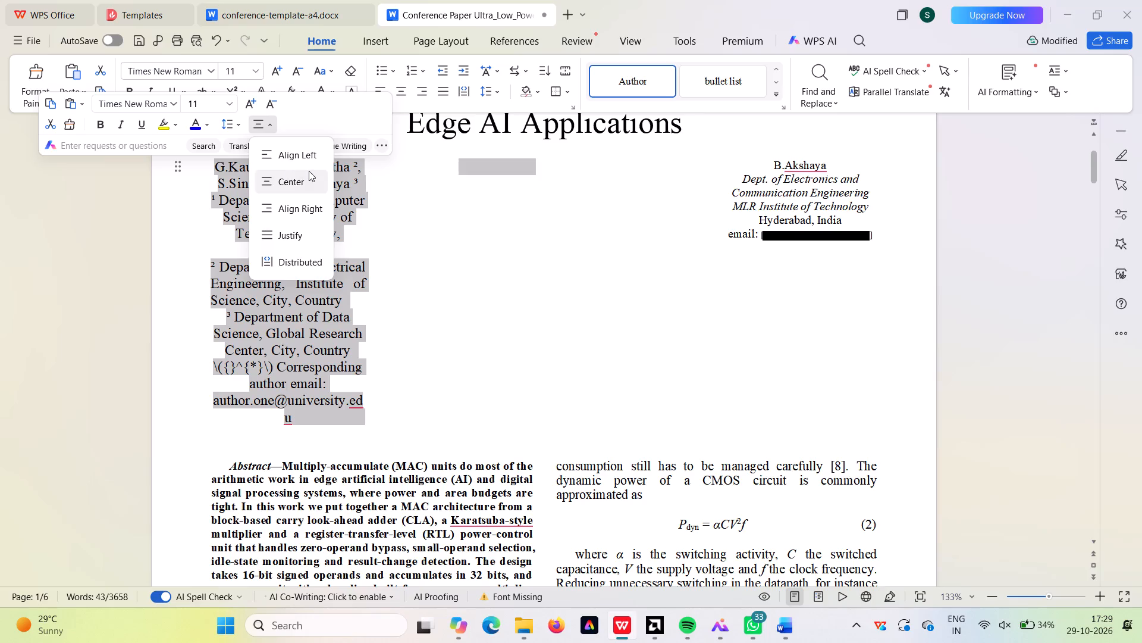
click(312, 173)
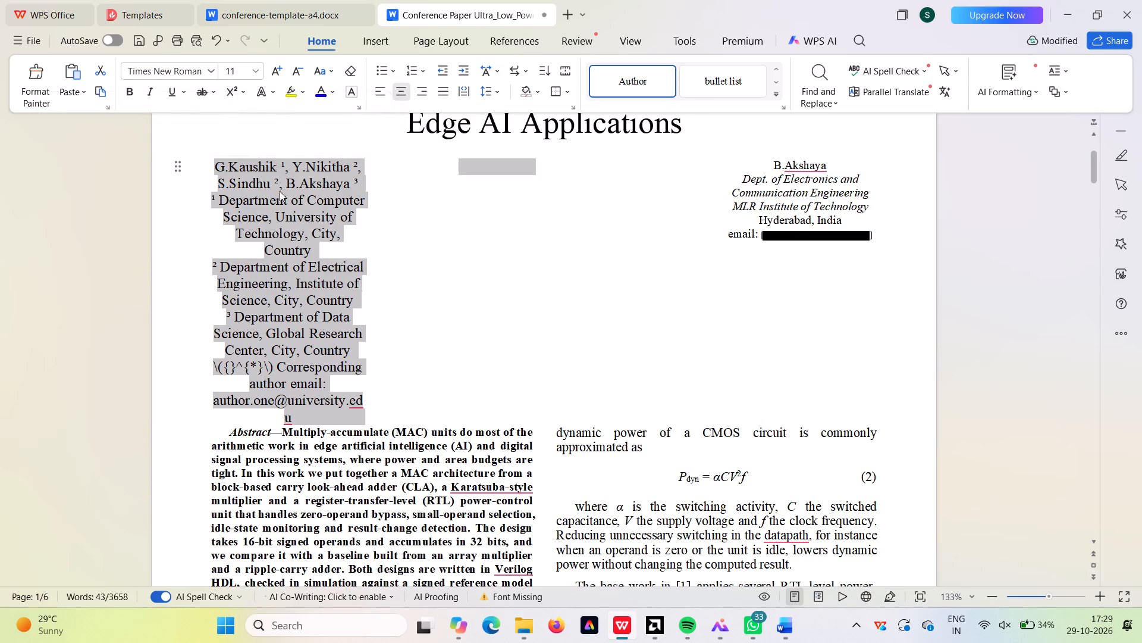
click(363, 249)
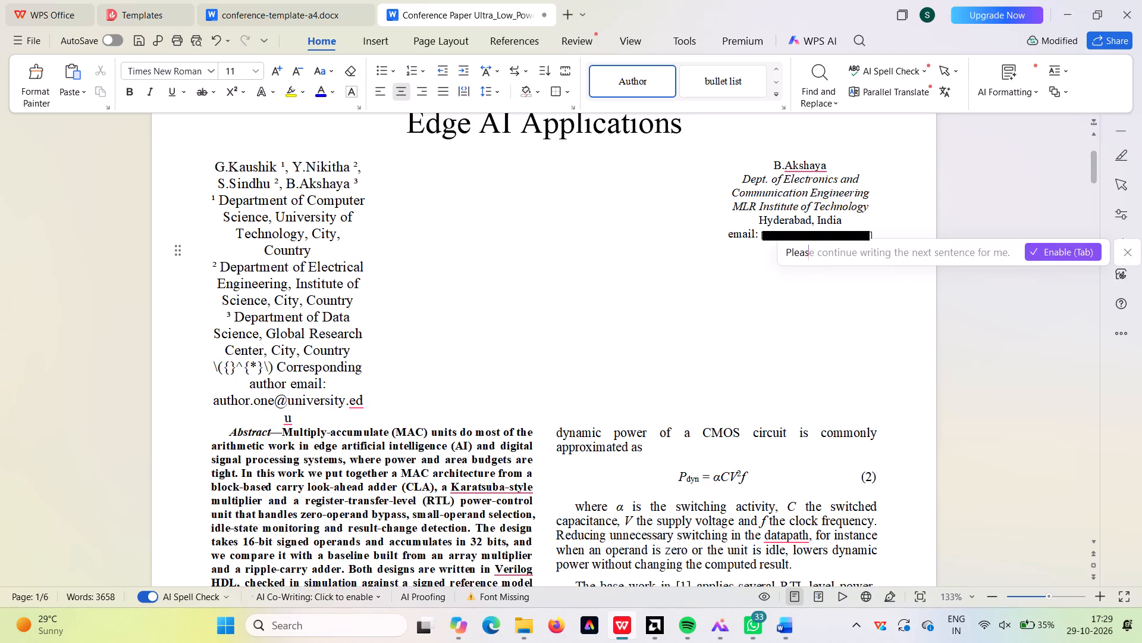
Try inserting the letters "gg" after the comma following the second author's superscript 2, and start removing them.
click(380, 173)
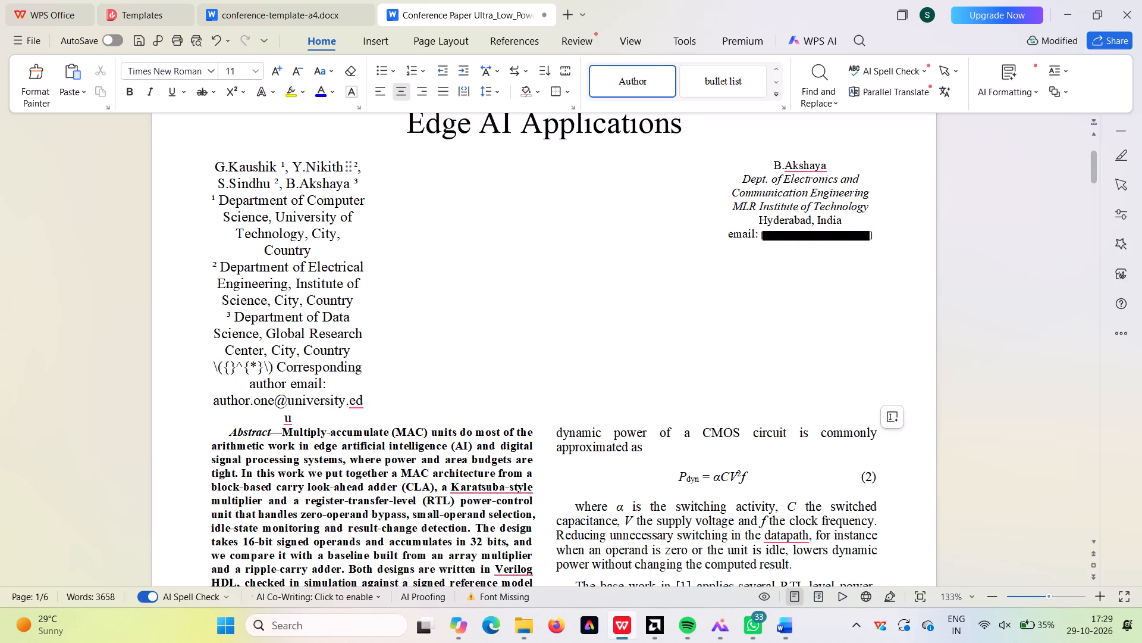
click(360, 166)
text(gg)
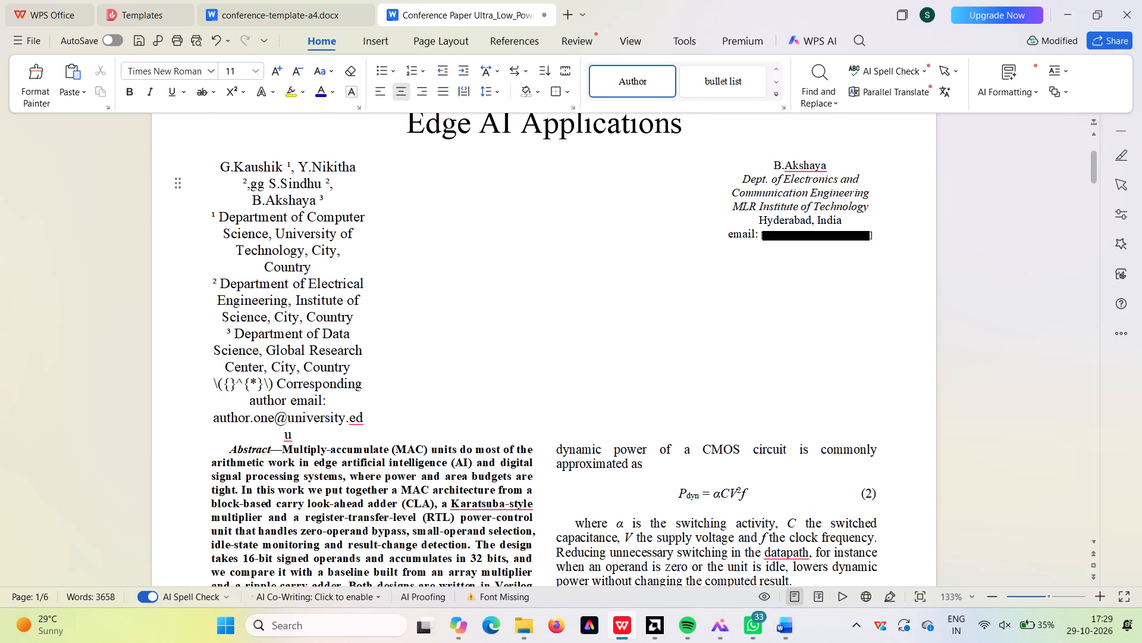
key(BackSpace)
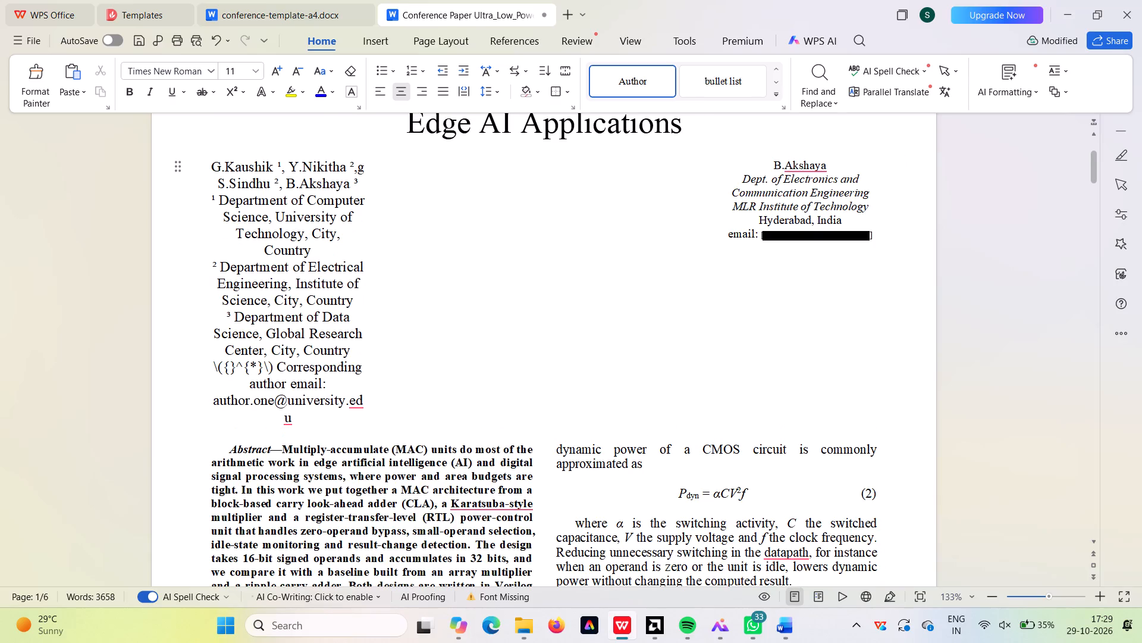
Remove the remaining stray "g" after the second author's superscript 2 and comma in the author block.
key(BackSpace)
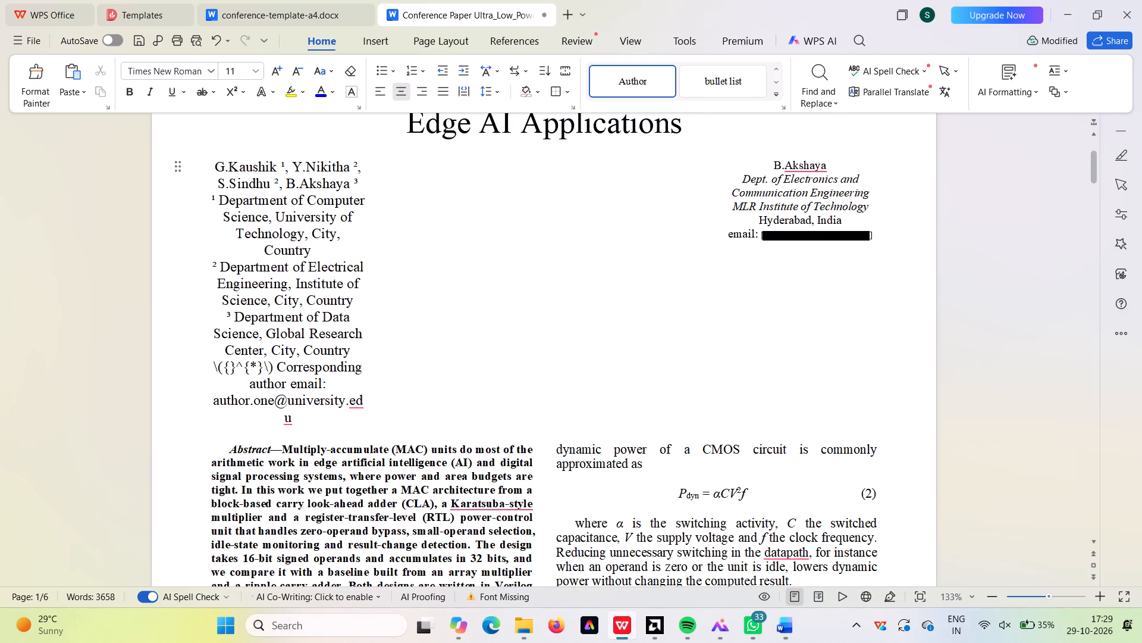
Delete "Computer Science" from the first affiliation in the combined author block, keeping "Department of" and the comma.
click(269, 220)
key(BackSpace)
key(BackSpace)
key(BackSpace)
key(BackSpace)
key(BackSpace)
key(BackSpace)
key(BackSpace)
key(BackSpace)
key(BackSpace)
key(BackSpace)
key(BackSpace)
key(BackSpace)
key(BackSpace)
key(BackSpace)
key(BackSpace)
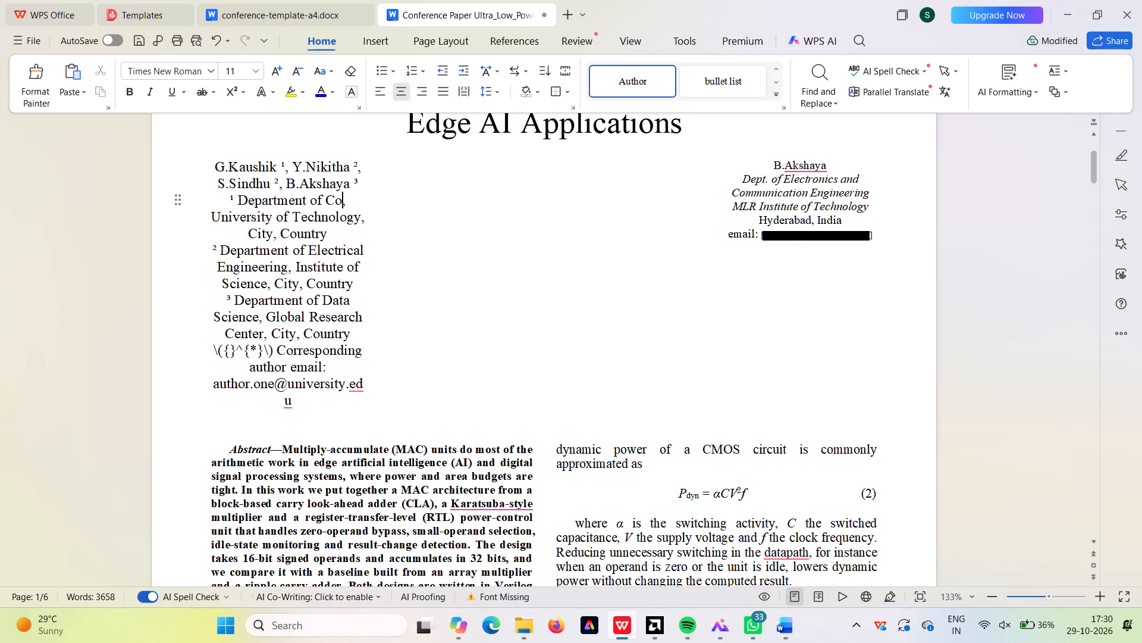
key(BackSpace)
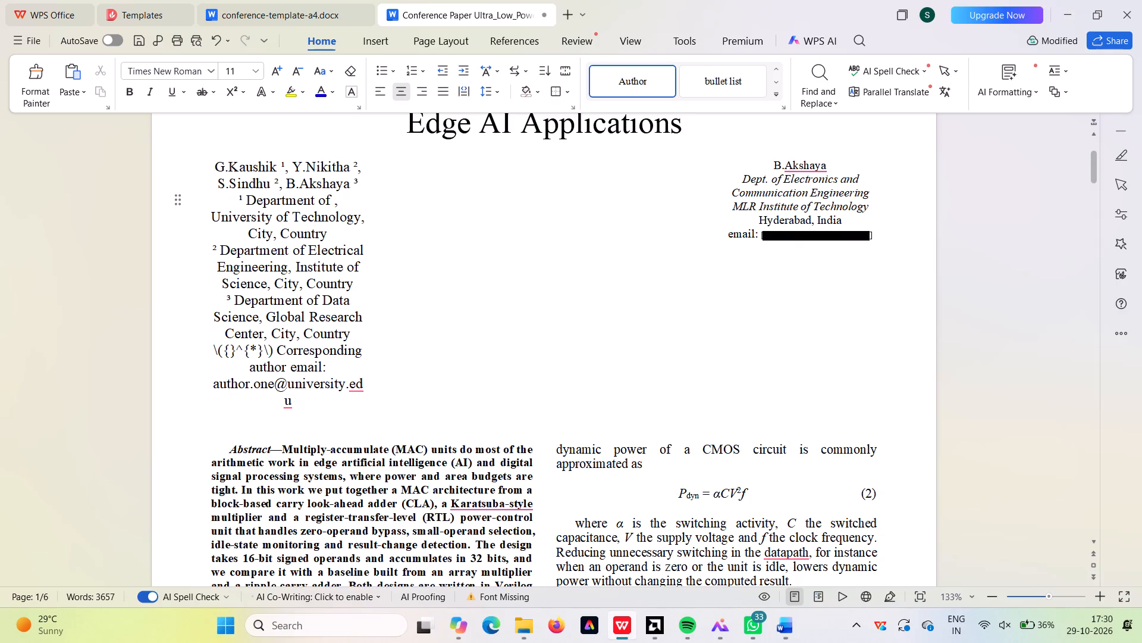
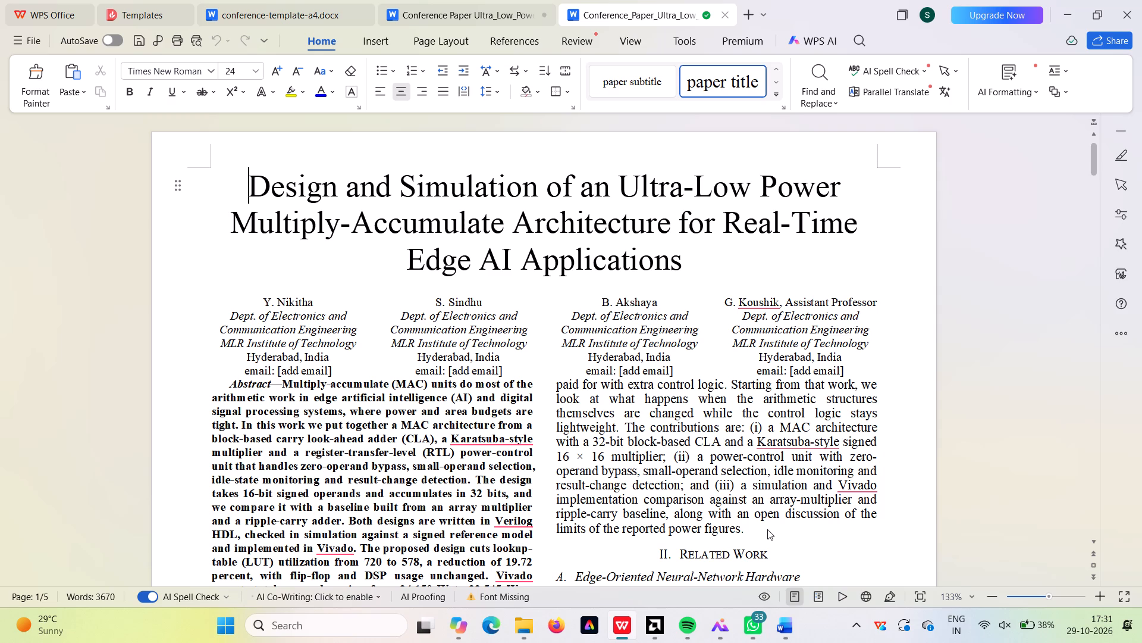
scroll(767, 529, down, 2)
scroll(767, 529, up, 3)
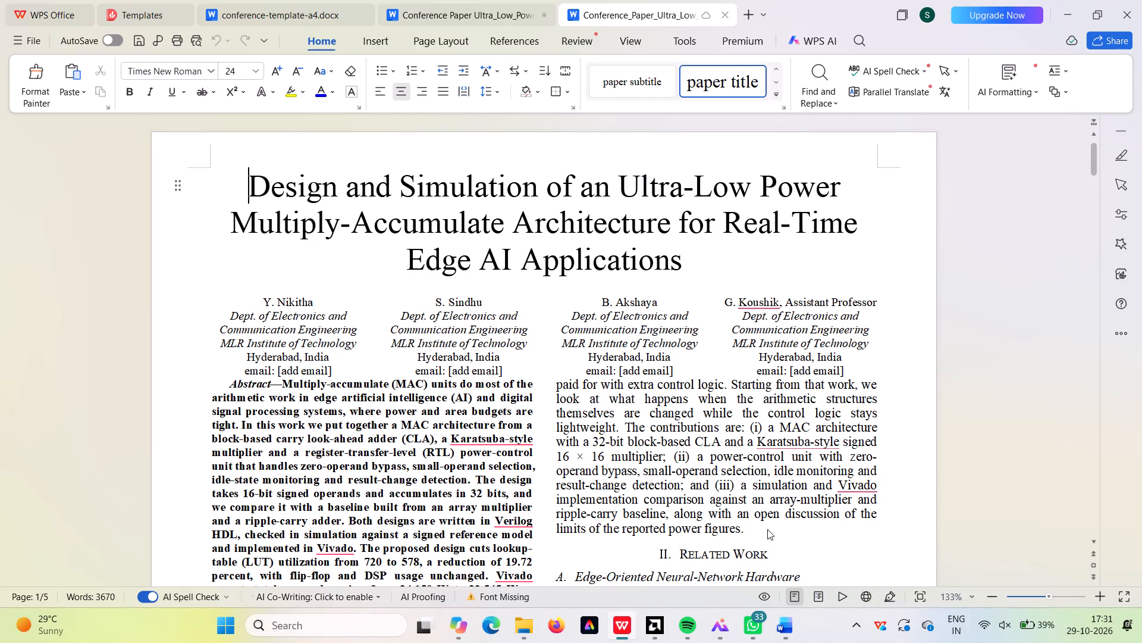
Switch to the open conference paper with the combined author block and review its body layout, from the abstract through the LUT and power comparison figure.
click(471, 11)
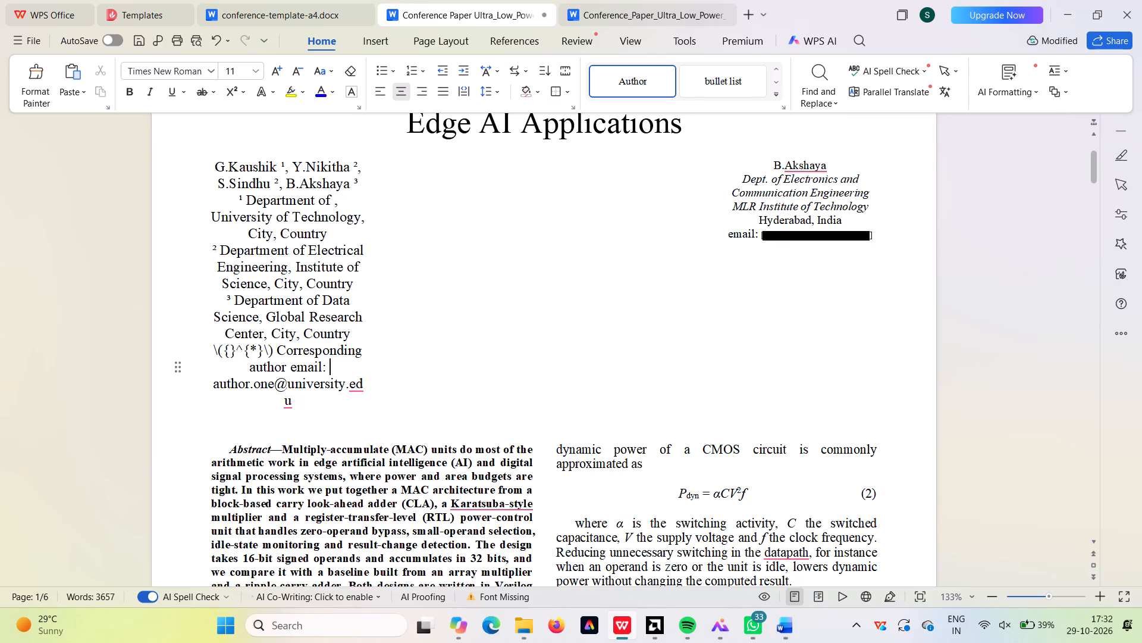
scroll(587, 215, down, 7)
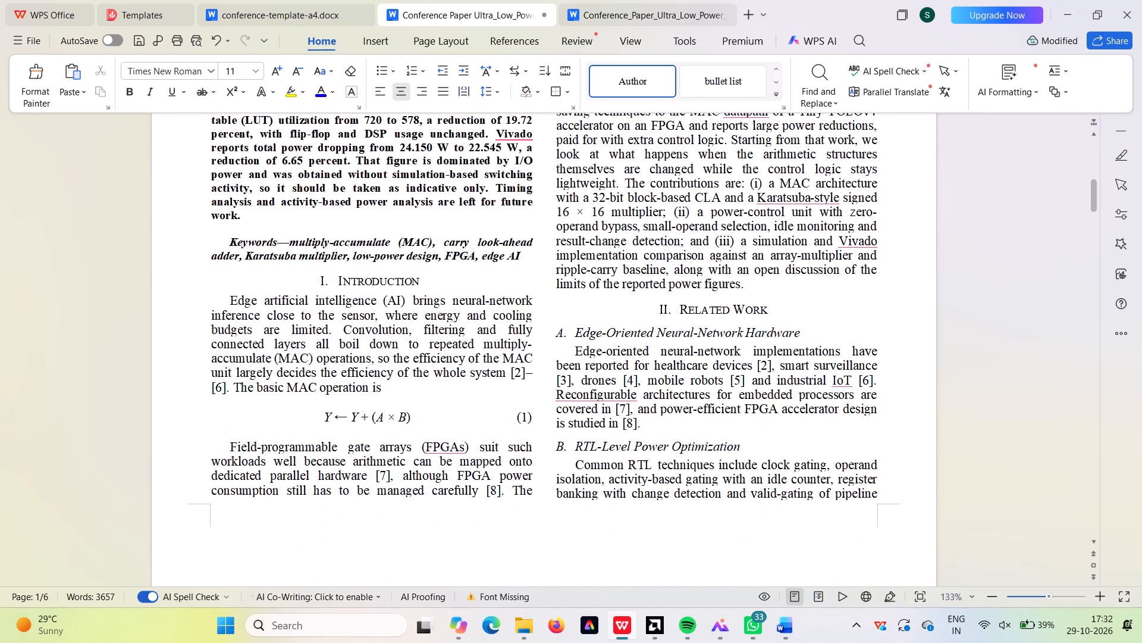
scroll(587, 215, down, 5)
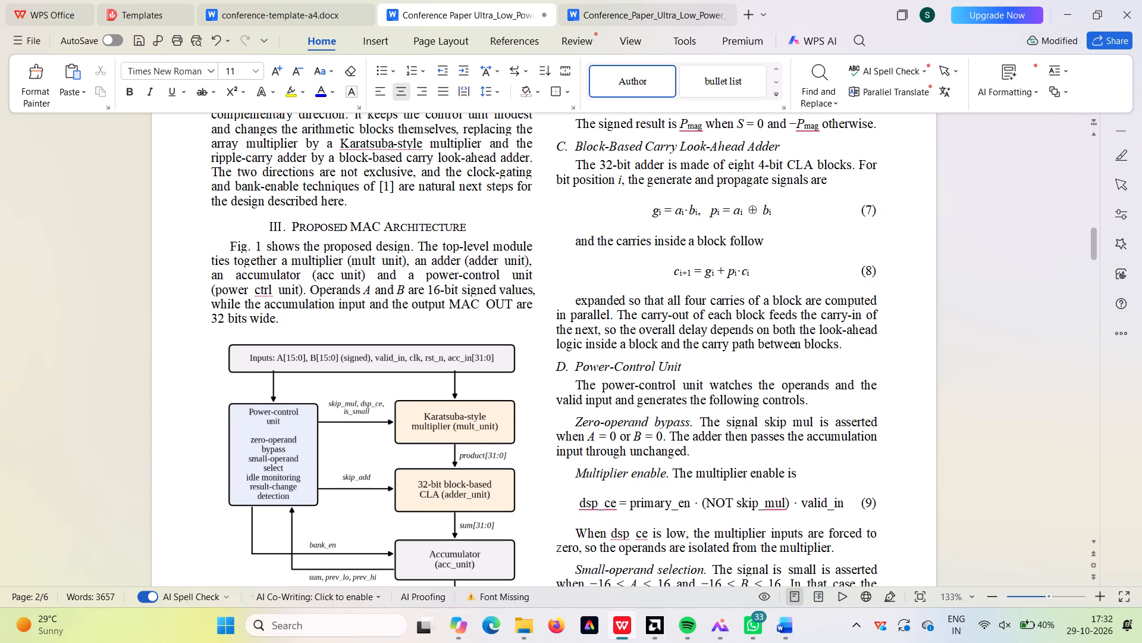
scroll(316, 459, down, 1)
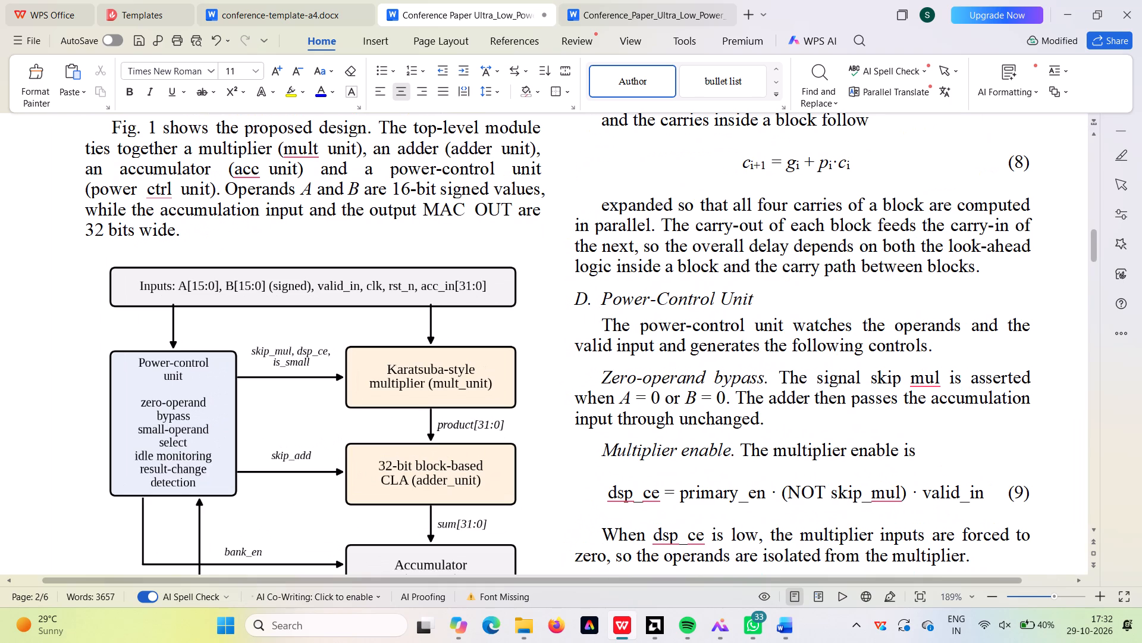
scroll(362, 361, down, 7)
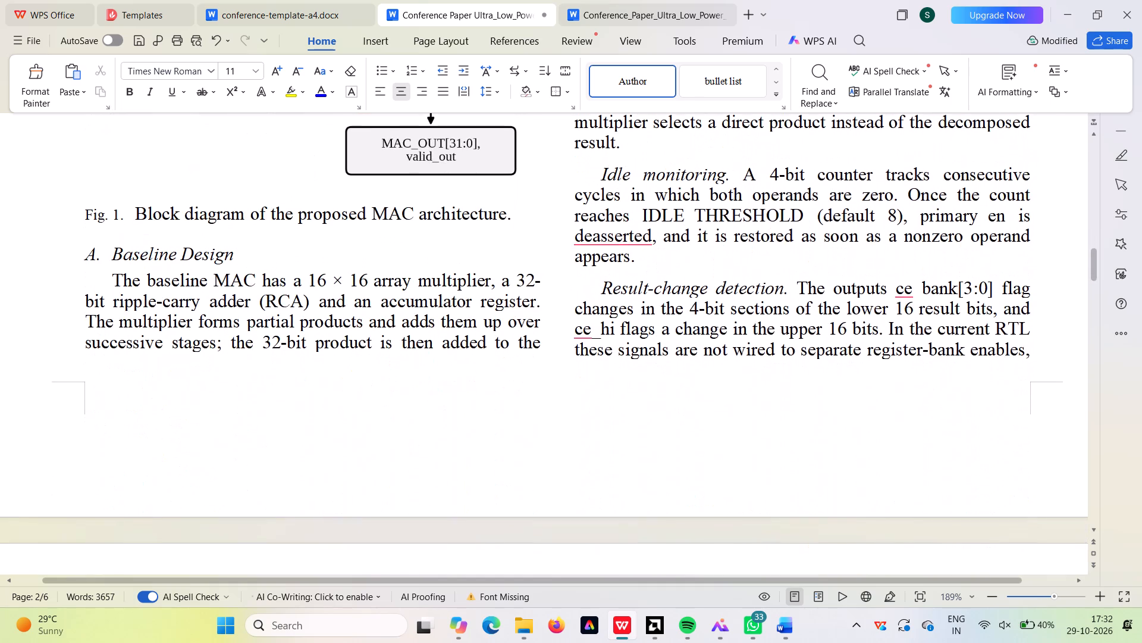
scroll(362, 361, down, 3)
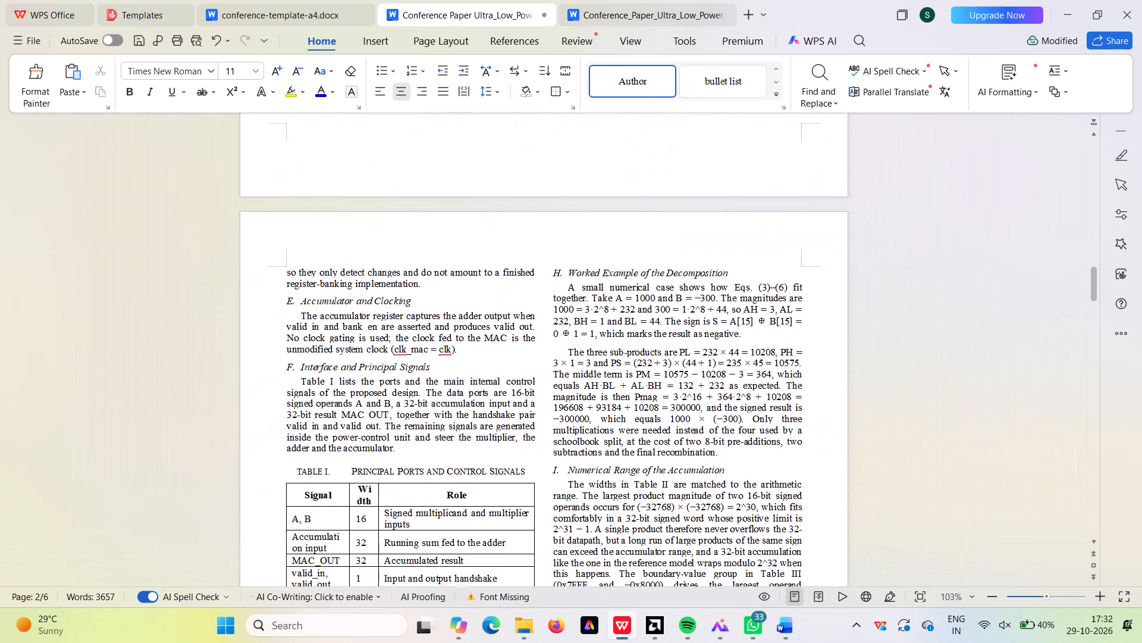
scroll(362, 361, down, 7)
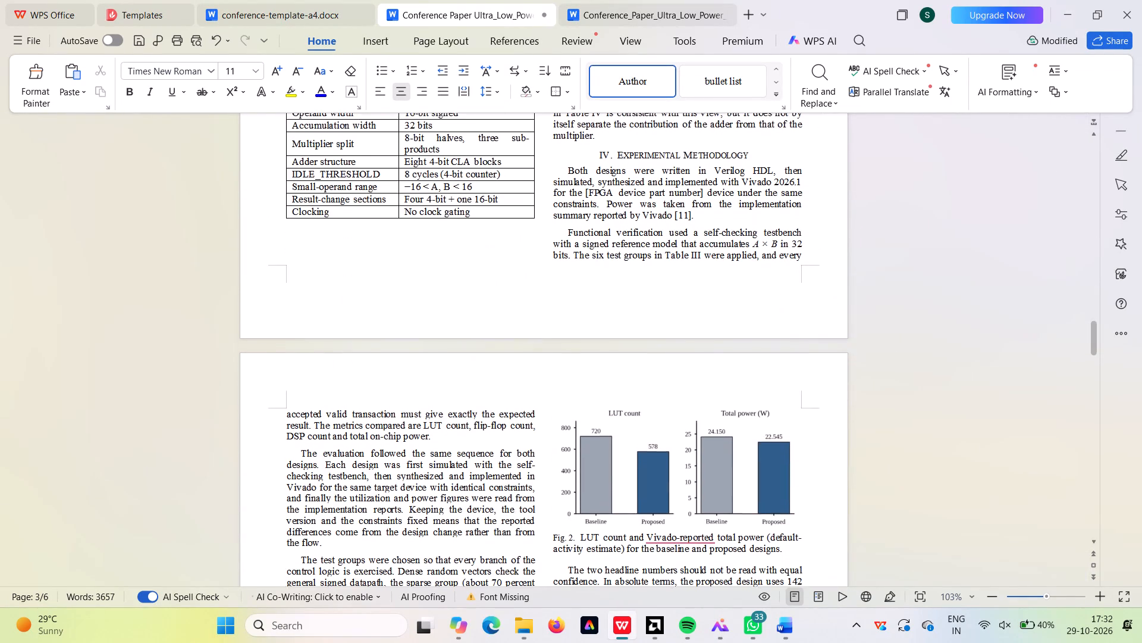
scroll(362, 361, down, 2)
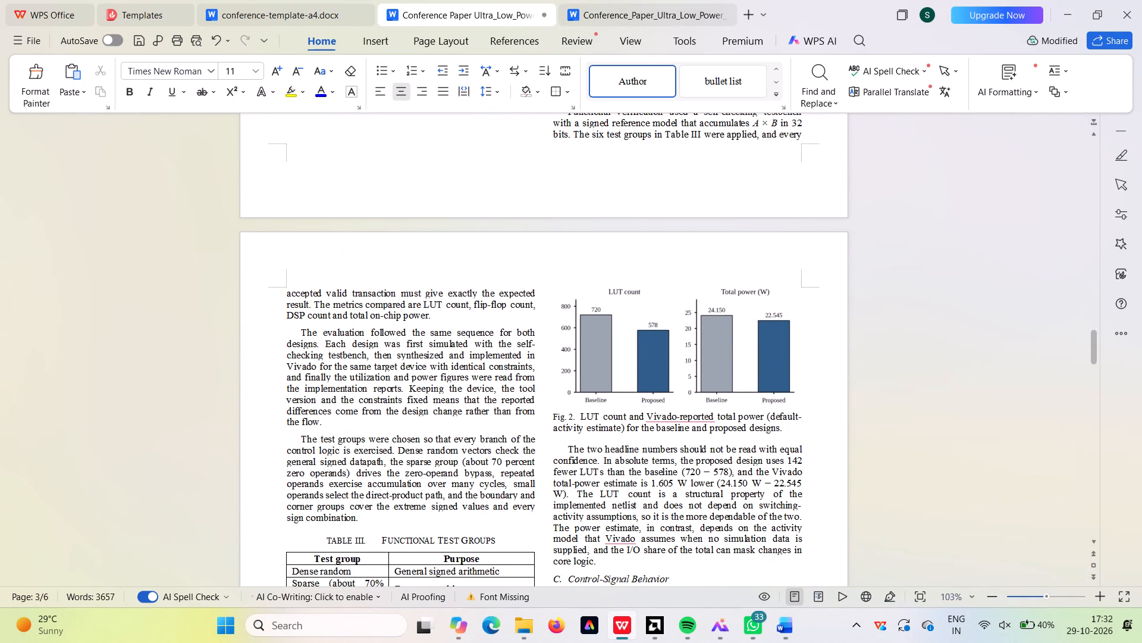
scroll(362, 361, up, 14)
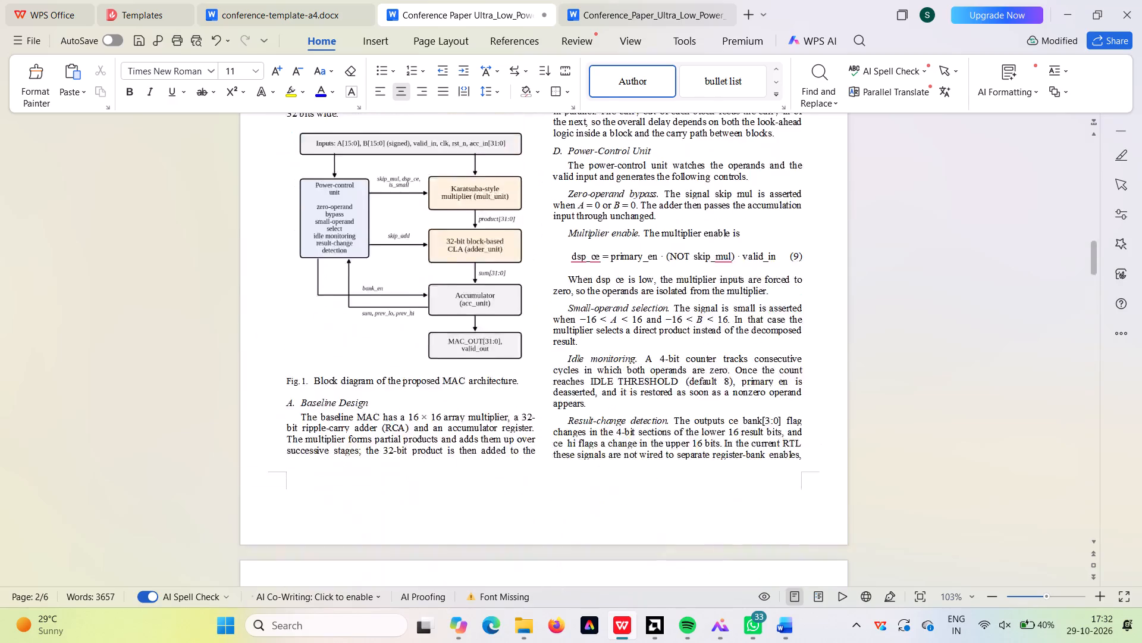
scroll(362, 361, up, 16)
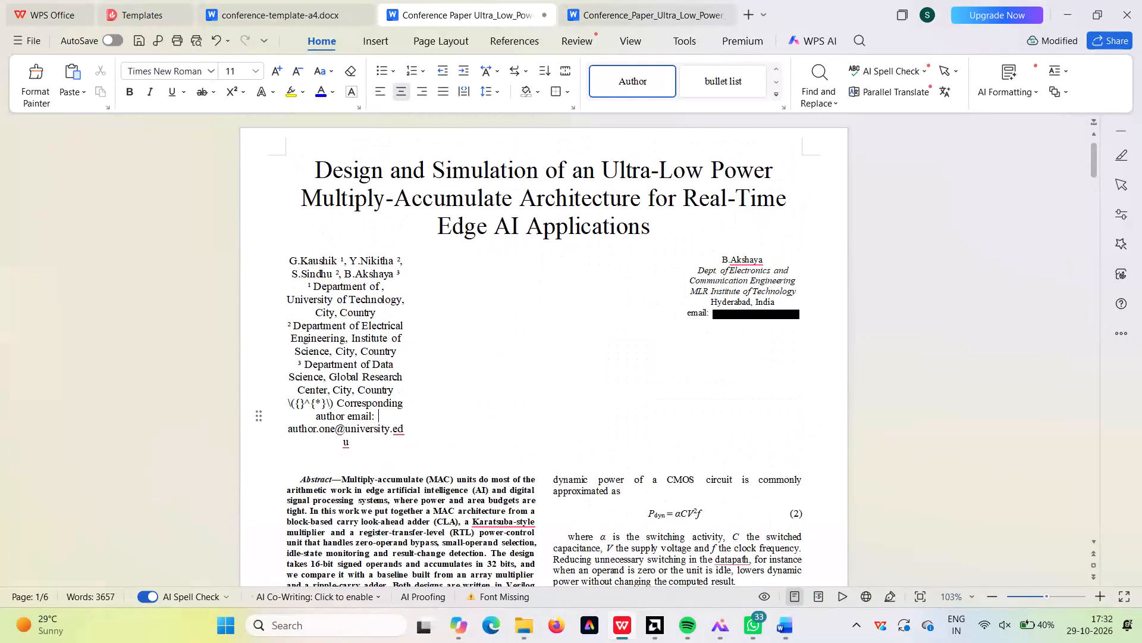
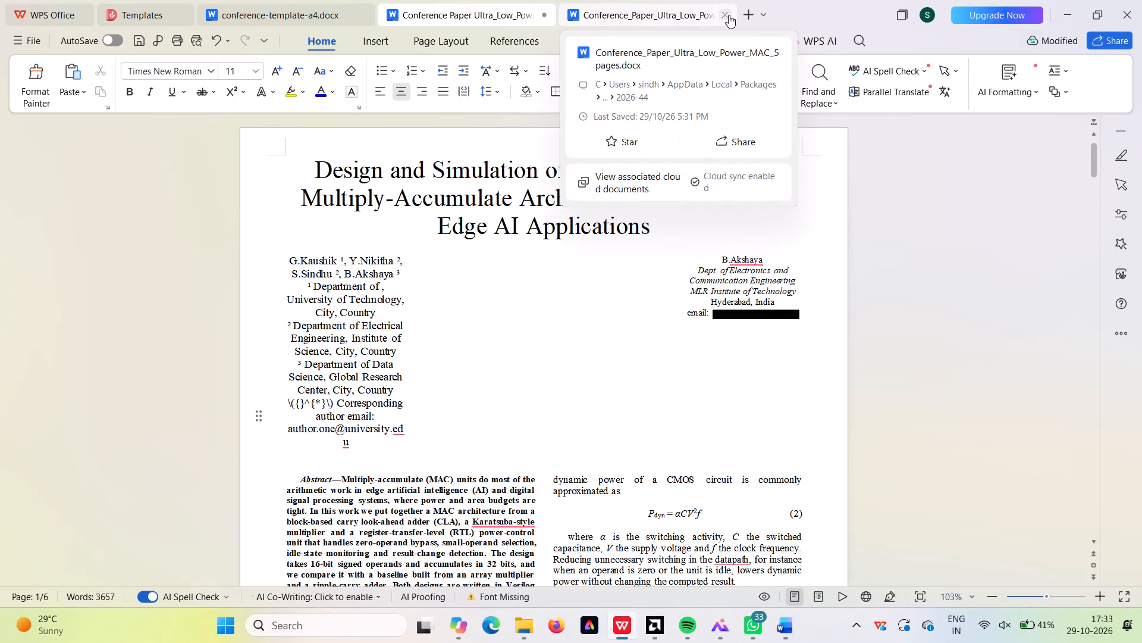
Close the separate five-page version of the conference paper, keeping the modified paper open.
click(729, 15)
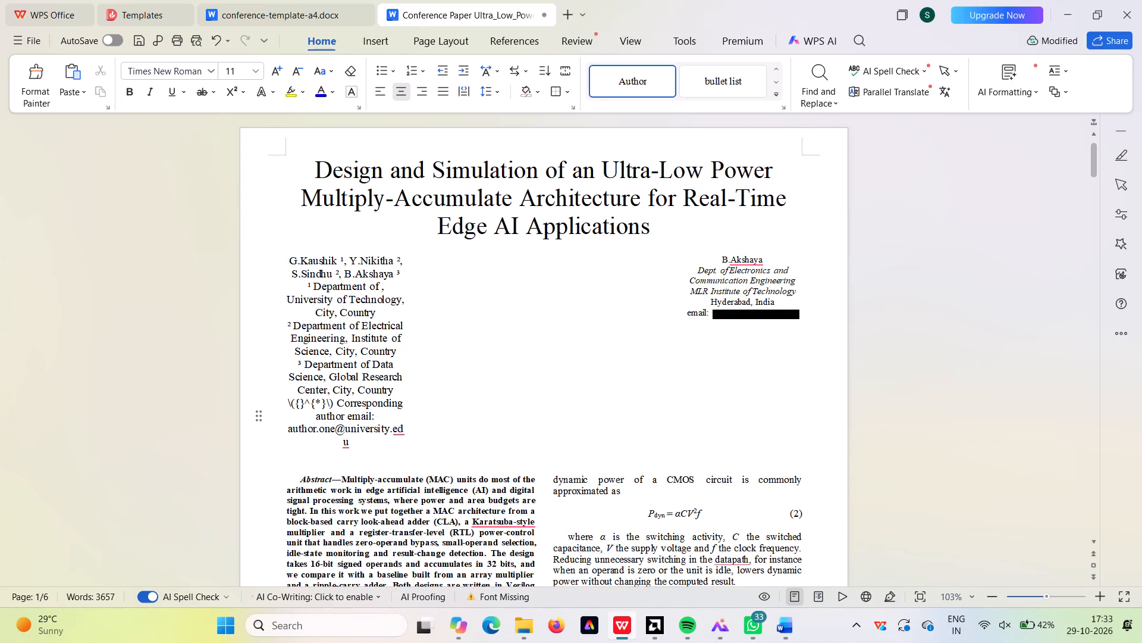
Examine the modified paper's layout from the empty author columns through the tables to the references on the last page.
click(463, 280)
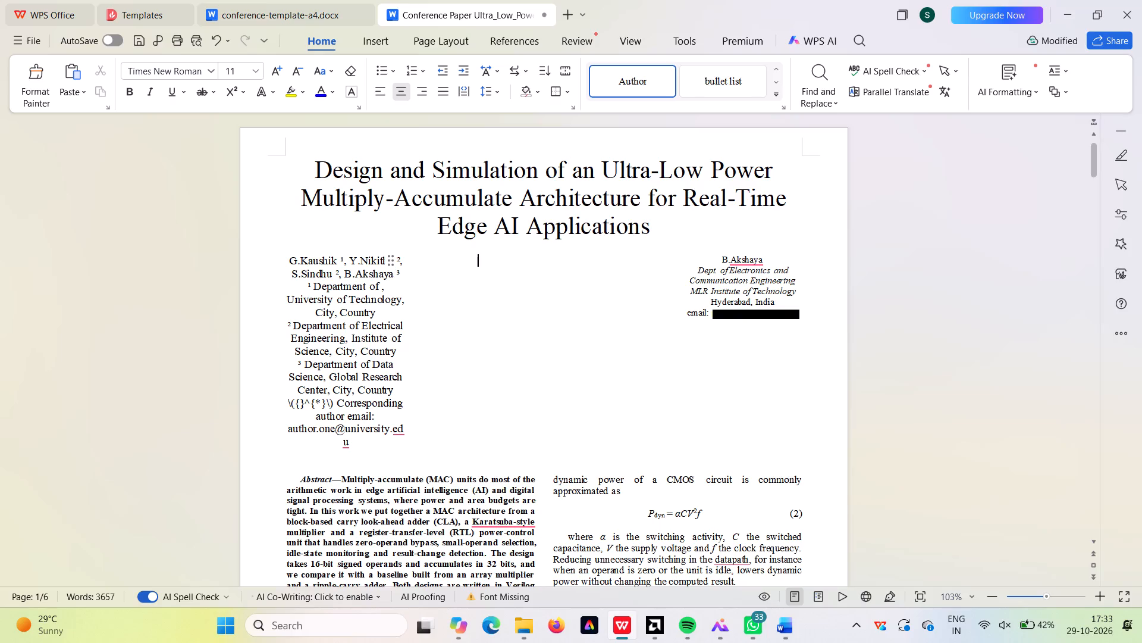
click(597, 258)
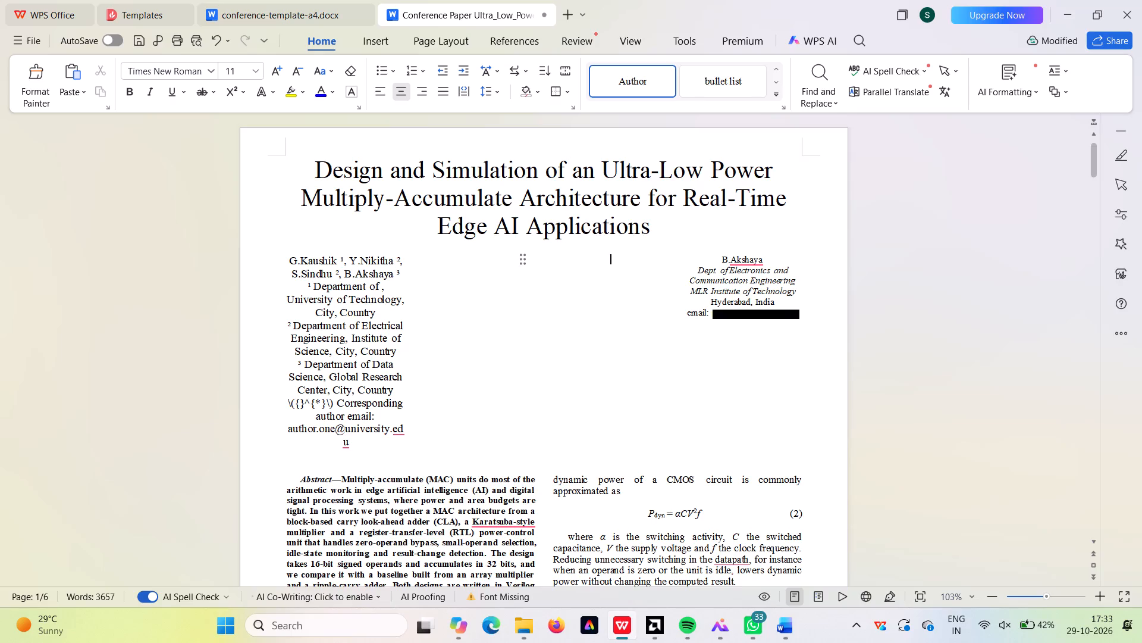
scroll(557, 468, down, 8)
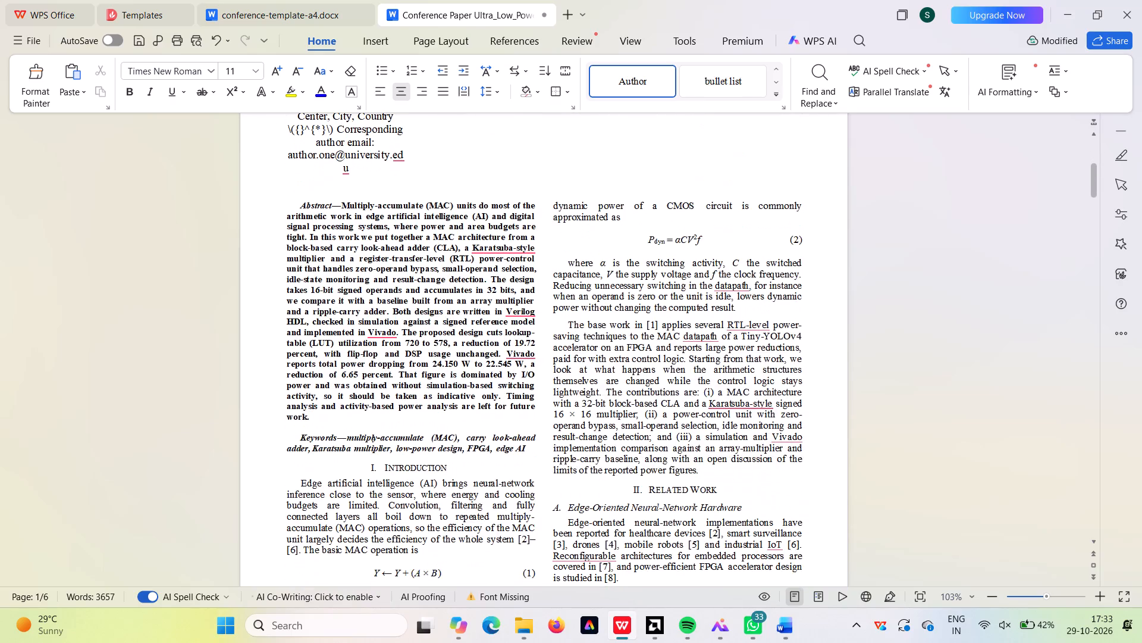
scroll(557, 468, down, 10)
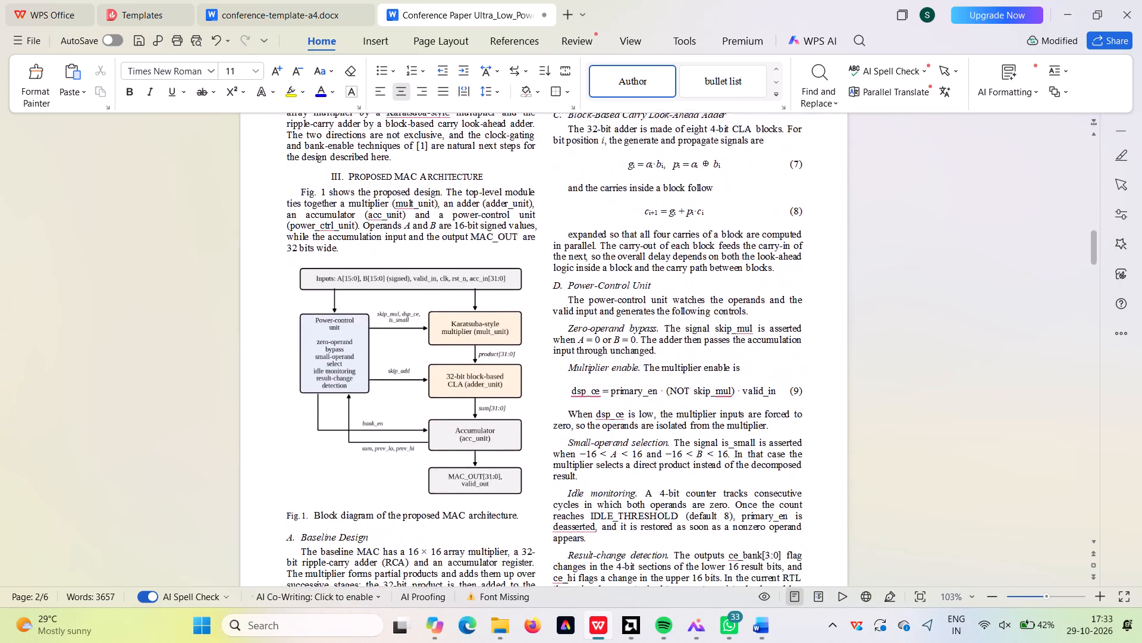
scroll(557, 468, down, 18)
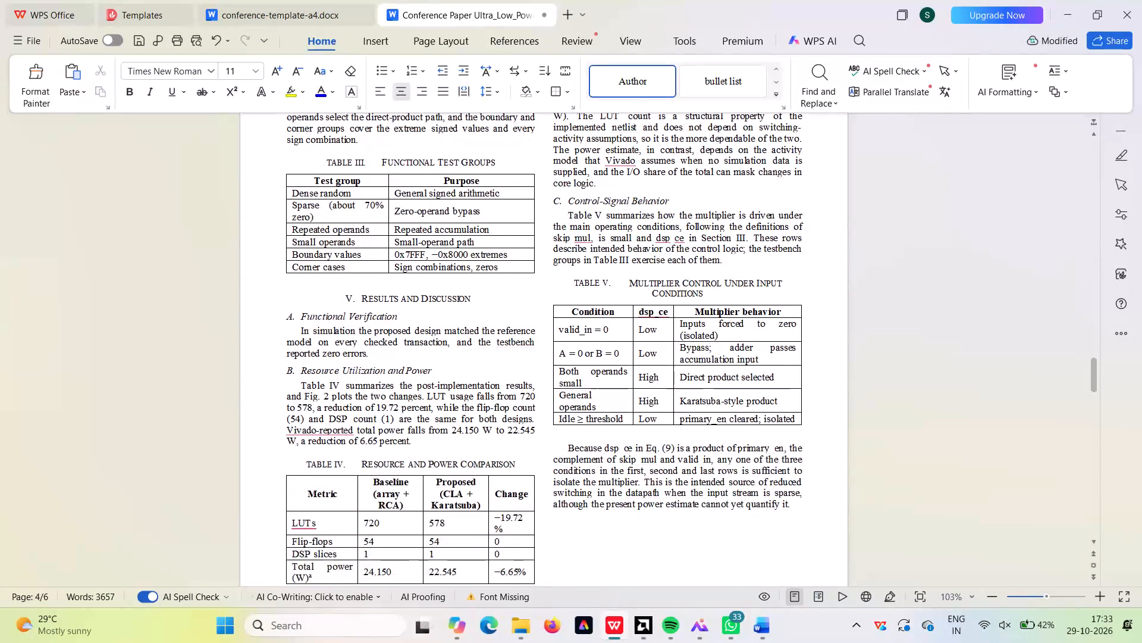
scroll(557, 468, down, 16)
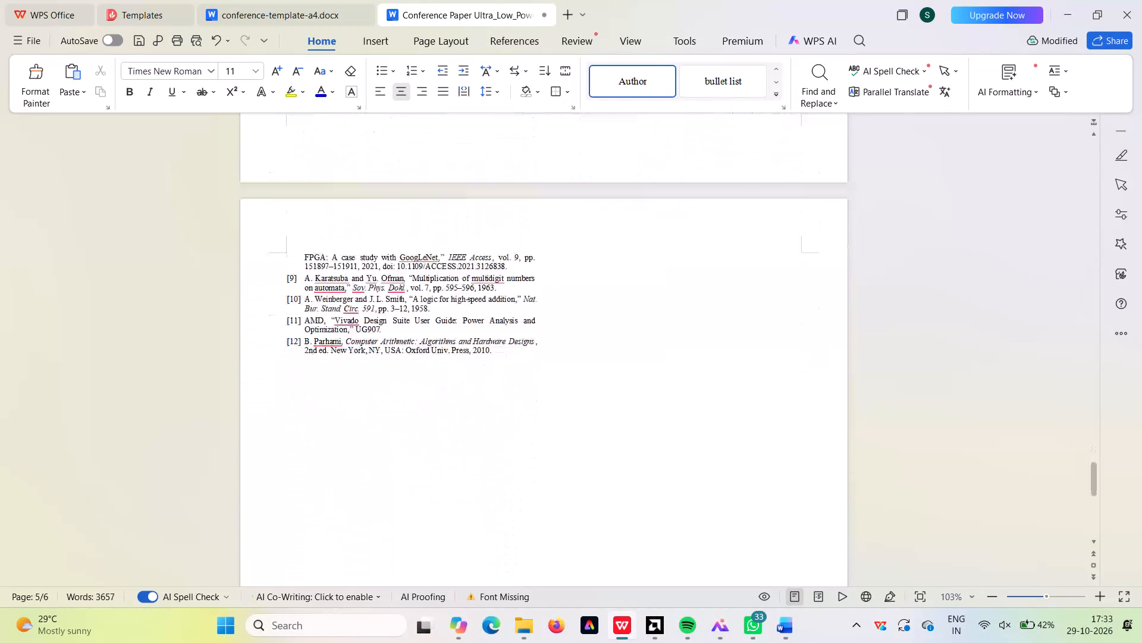
scroll(557, 468, down, 2)
scroll(557, 468, up, 20)
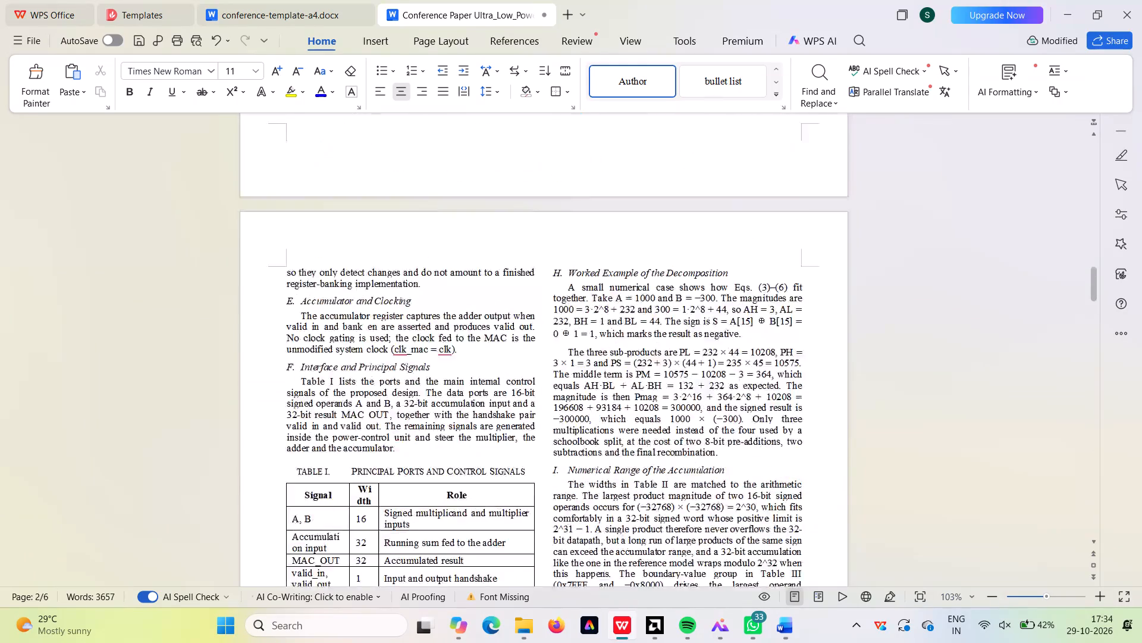
scroll(557, 468, up, 6)
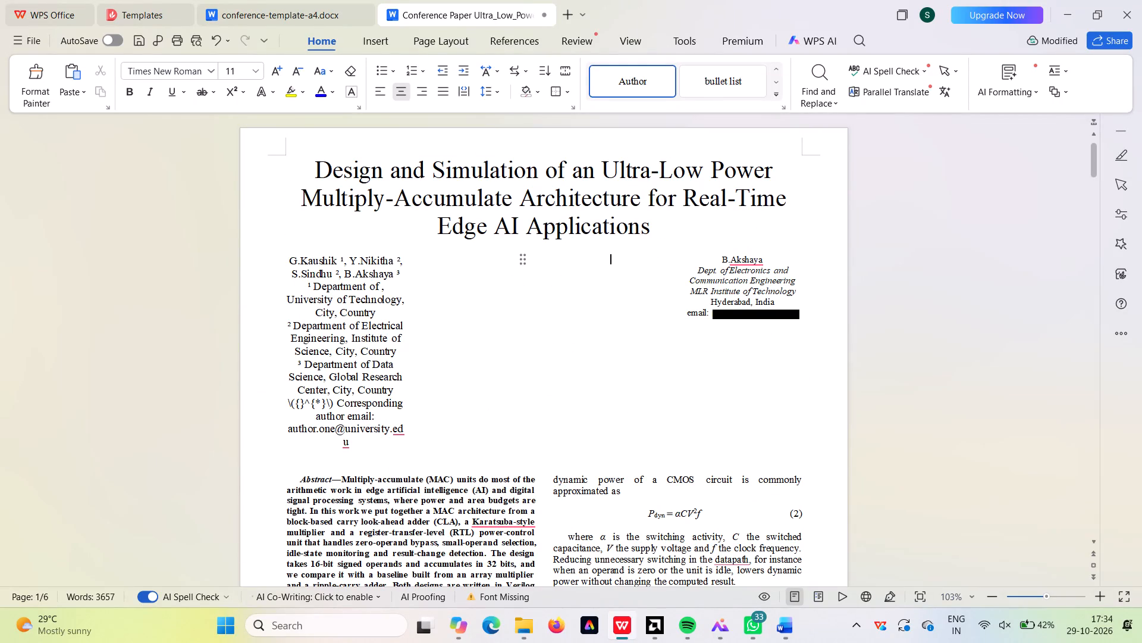
Delete the leftover individual author entry in the last author column, including its name, department, institute, city and email lines.
click(570, 280)
drag(810, 319, 719, 265)
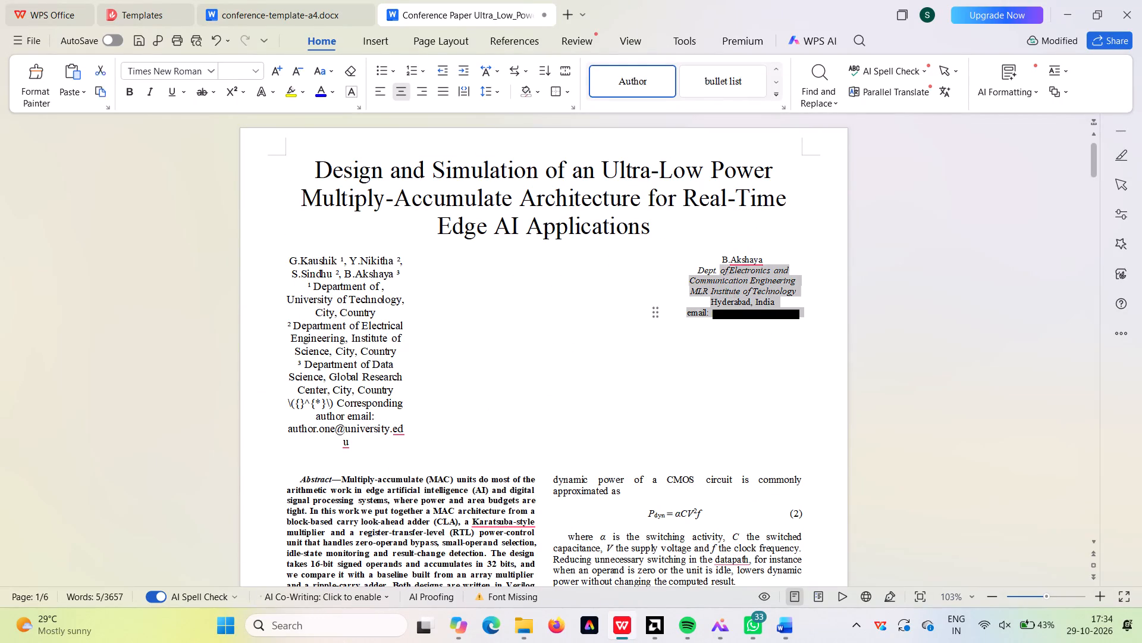
drag(719, 265, 702, 252)
click(642, 368)
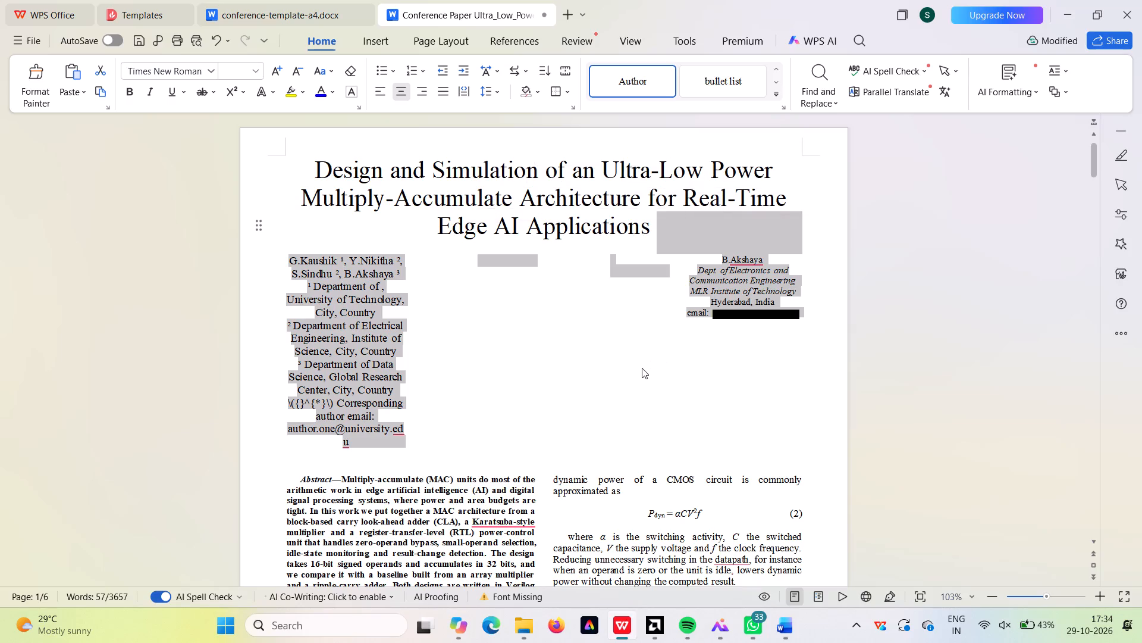
drag(810, 313, 703, 263)
key(BackSpace)
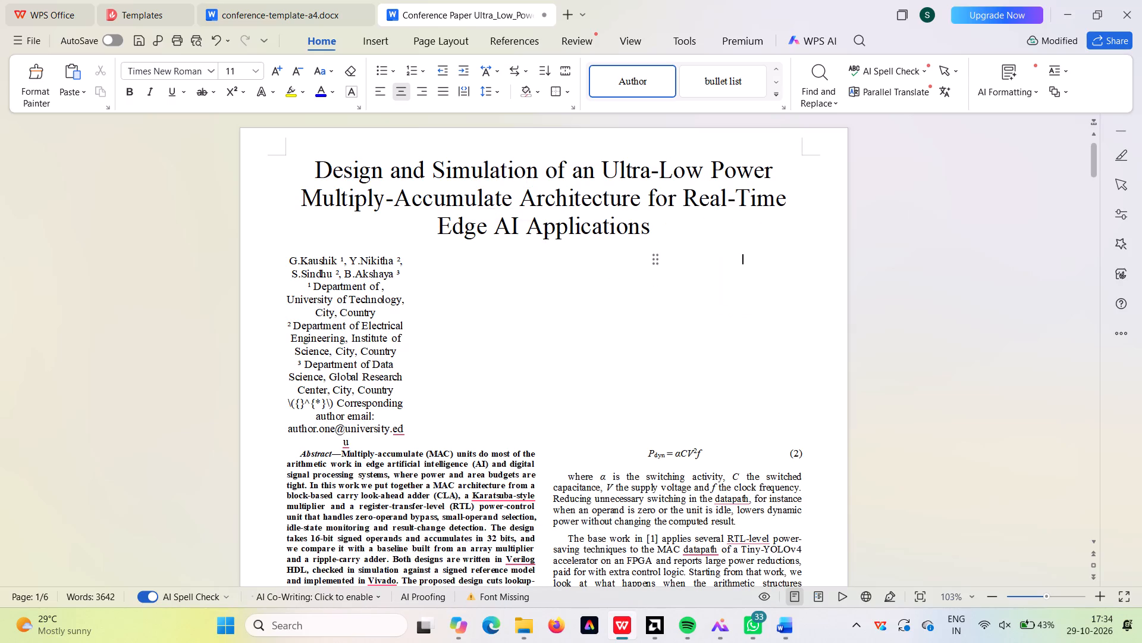
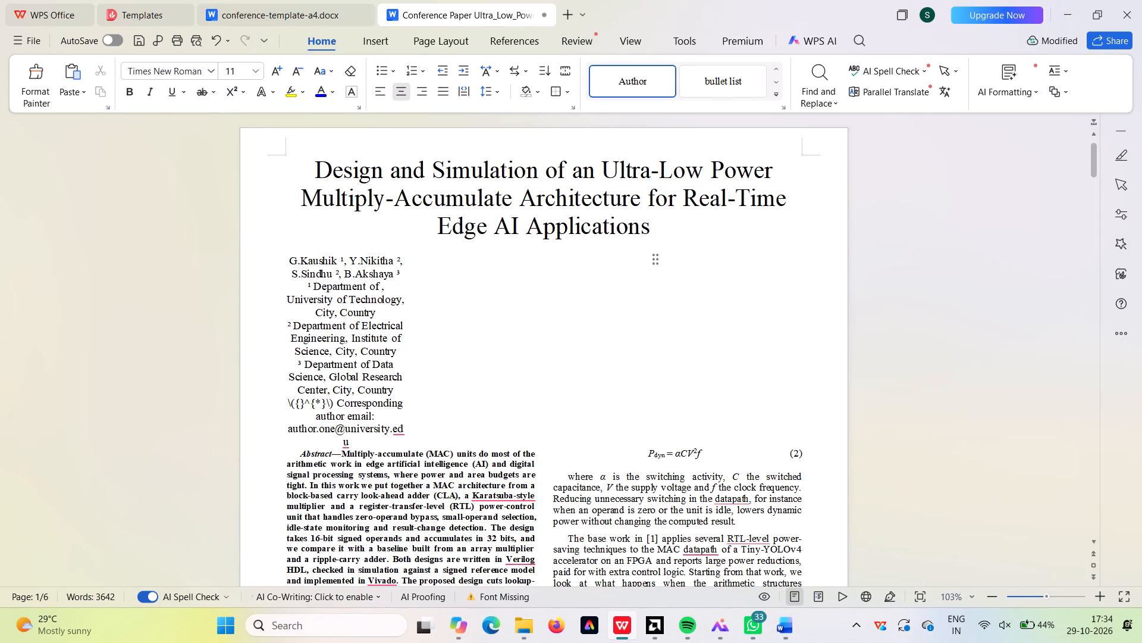
Delete the combined author names, numbered affiliations and corresponding-author email block from the narrow first author column above the abstract.
drag(361, 443, 285, 255)
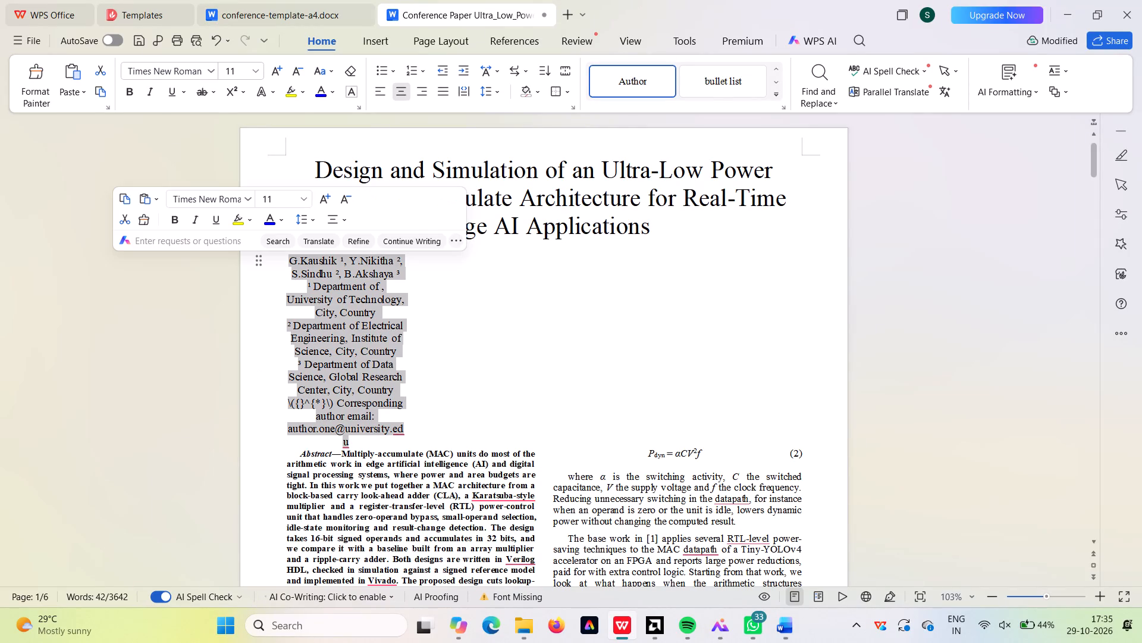
key(BackSpace)
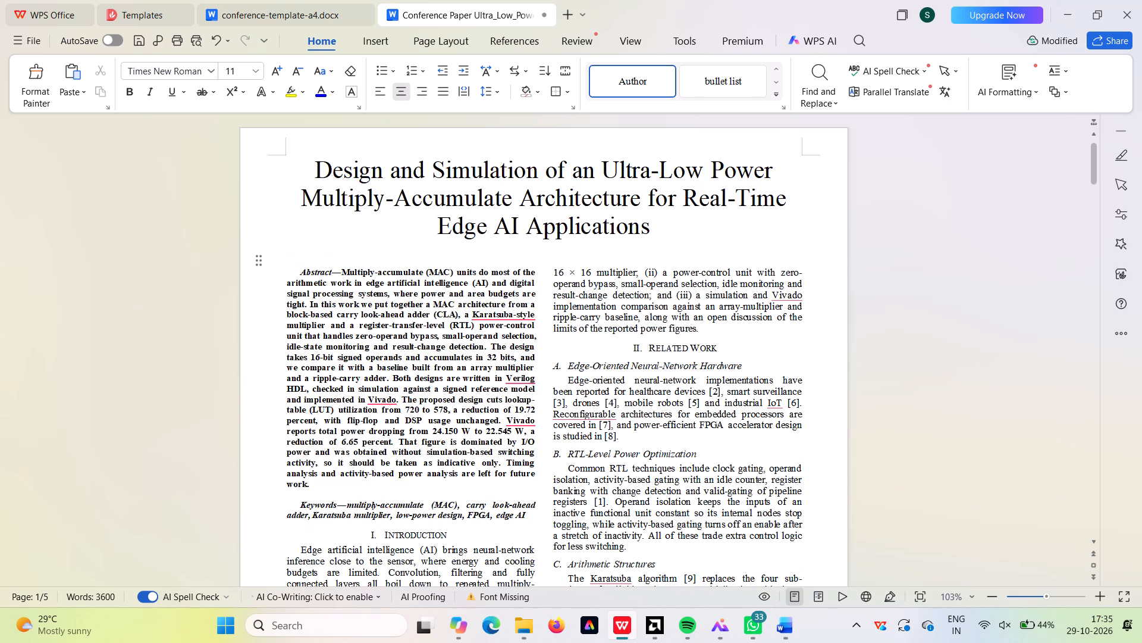
Insert a new empty full-width paragraph directly below the paper title, after "Edge AI Applications".
scroll(456, 383, down, 4)
scroll(456, 383, up, 1)
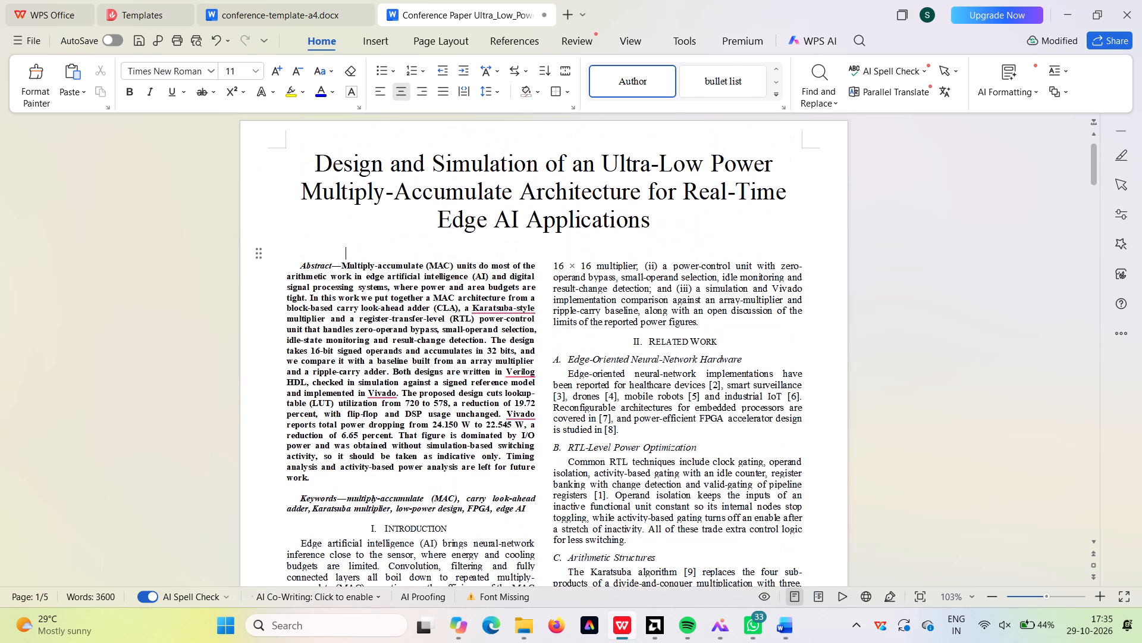
scroll(456, 383, up, 1)
click(669, 220)
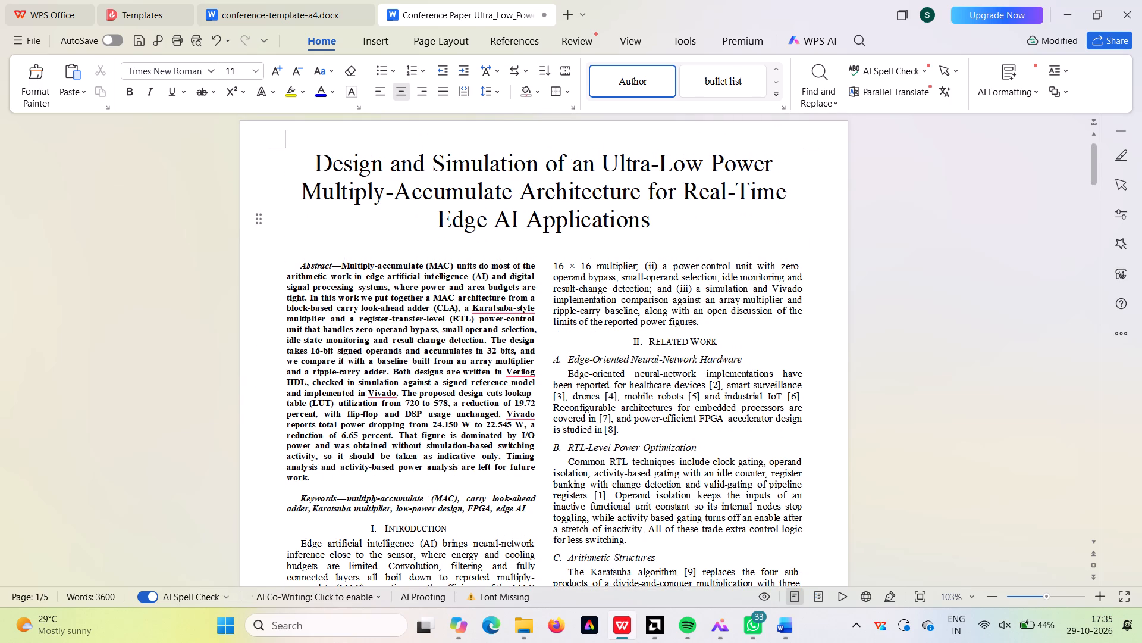
key(Return)
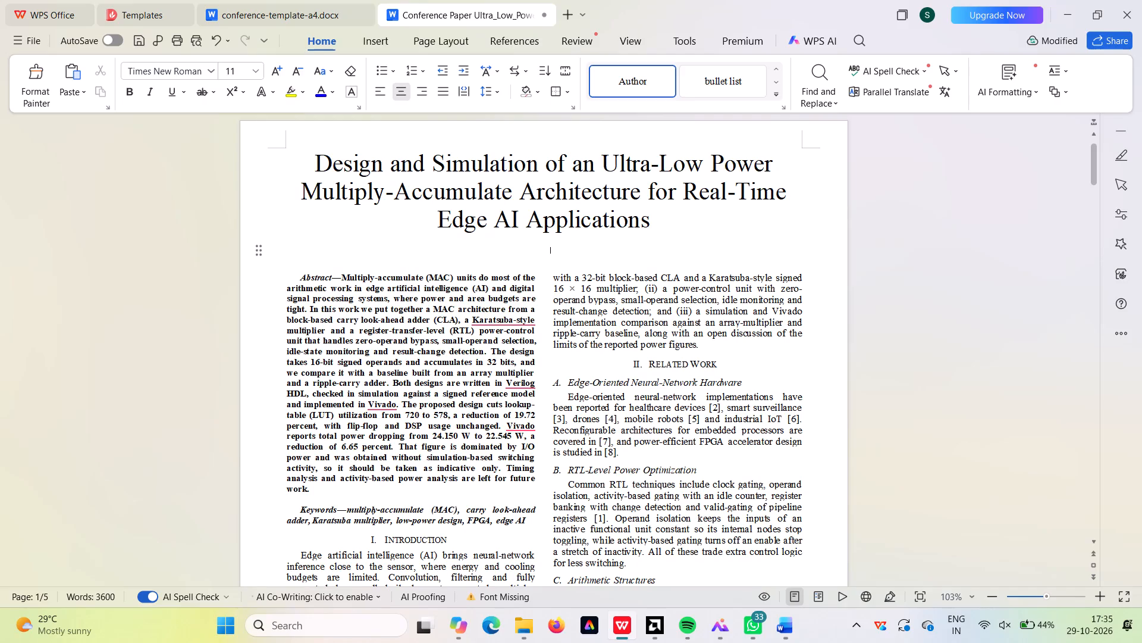
Paste the copied single-author entry with department, institute, city and email lines into the empty full-width paragraph below the paper title.
key(ctrl+v)
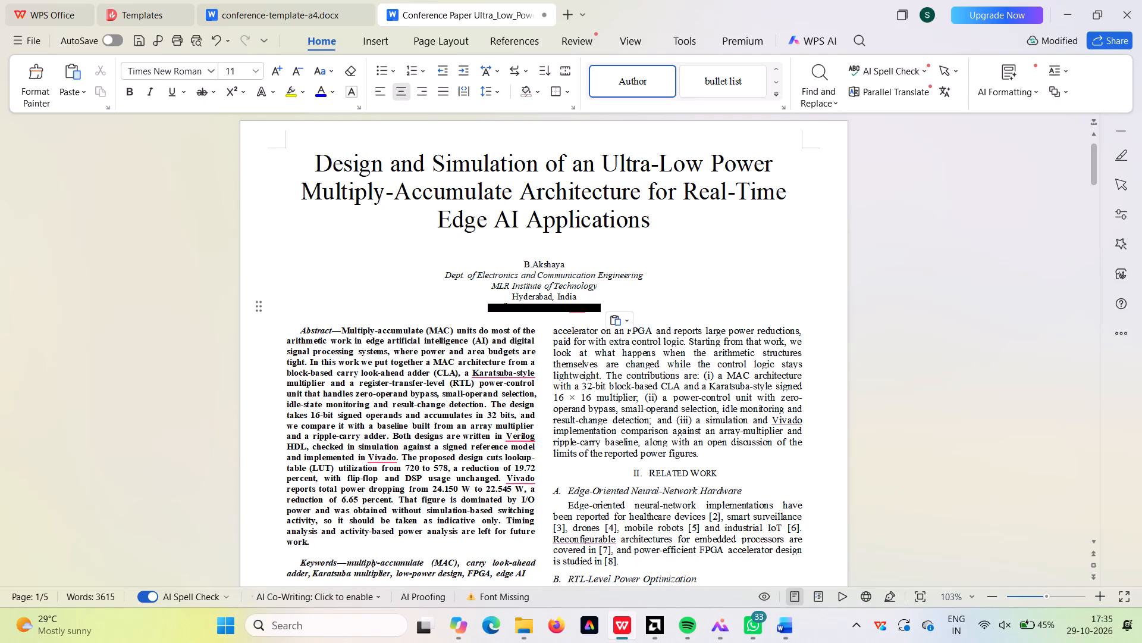
Delete the author's name from the top line of the pasted author block, keeping the department, institute, city and email lines.
click(569, 262)
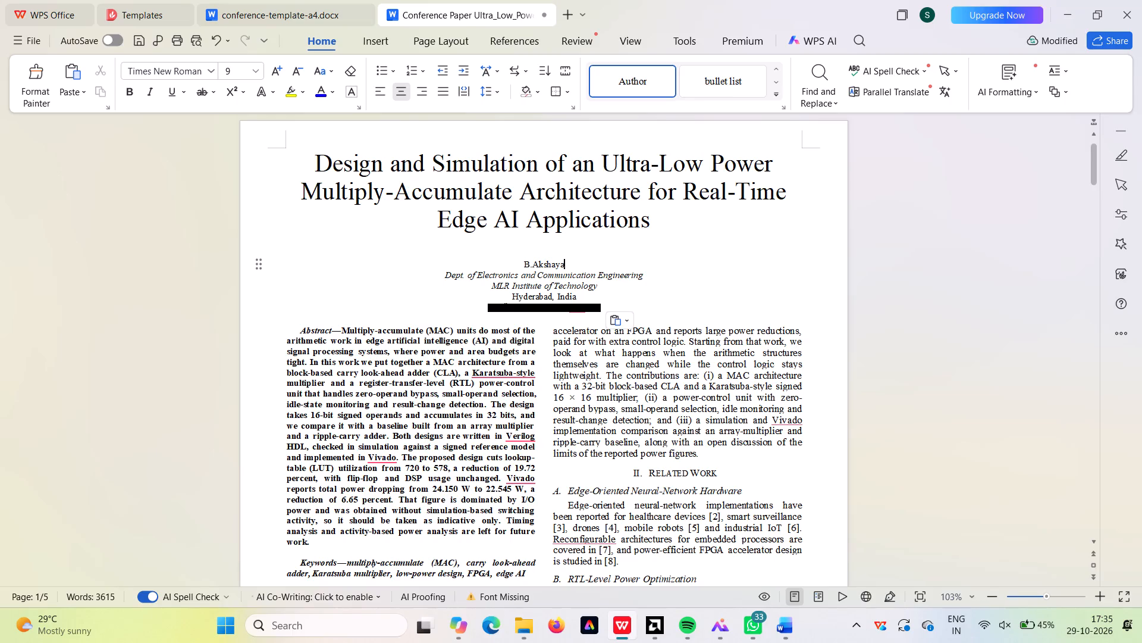
key(BackSpace)
key(BackSpace)
key(BackSpace)
key(BackSpace)
key(BackSpace)
key(BackSpace)
key(BackSpace)
key(BackSpace)
key(BackSpace)
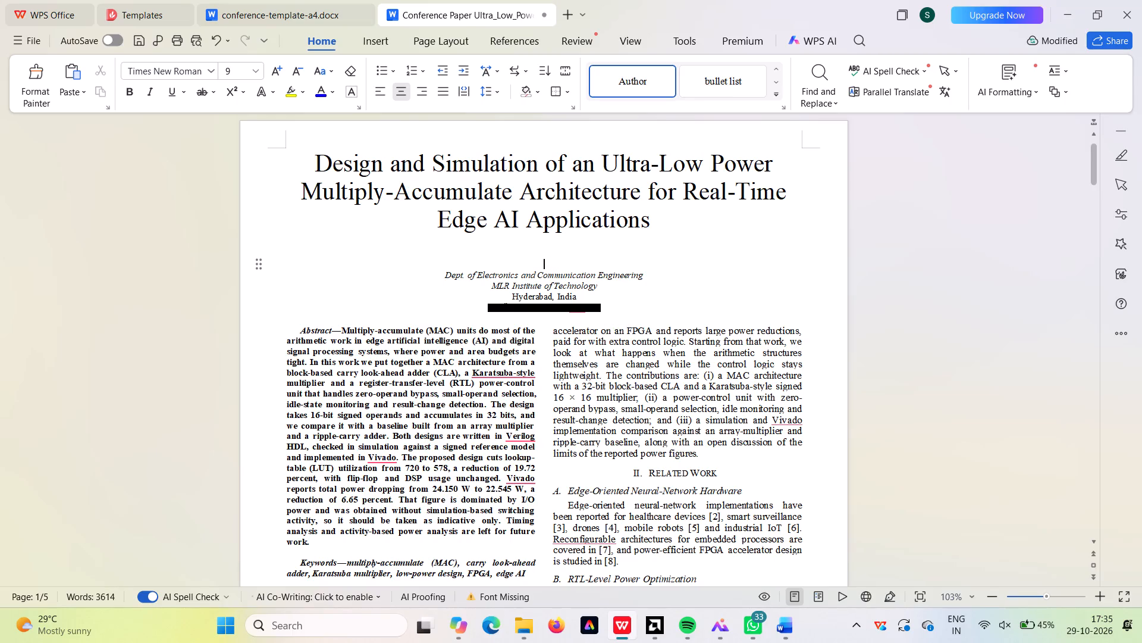
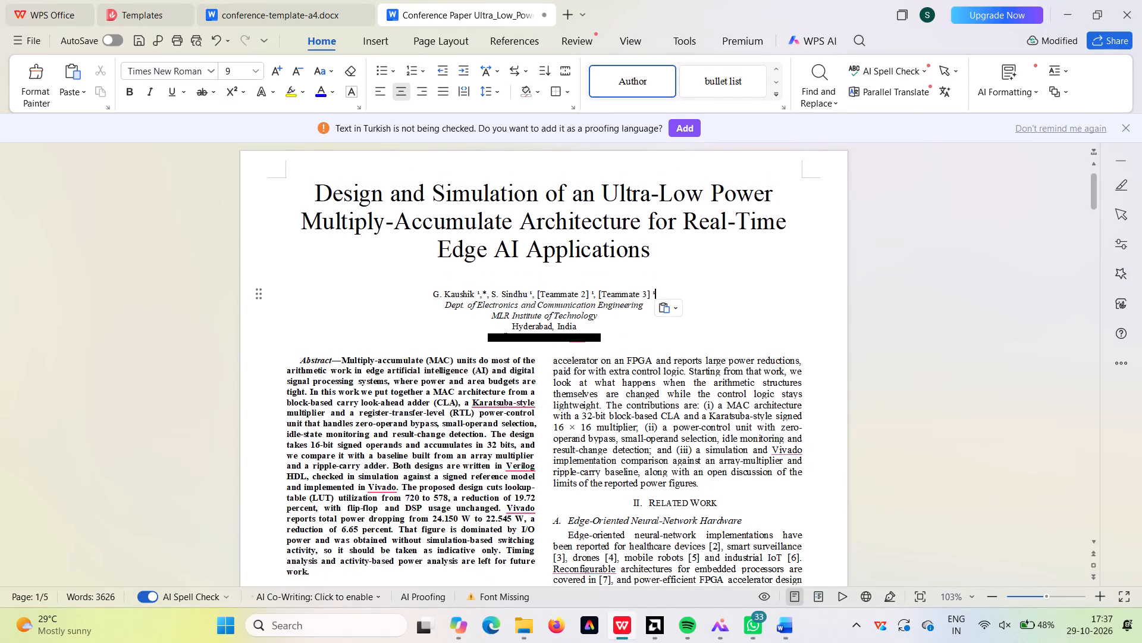
Delete the asterisk and the extra comma after the first author's superscript in the author line below the title.
click(486, 290)
key(BackSpace)
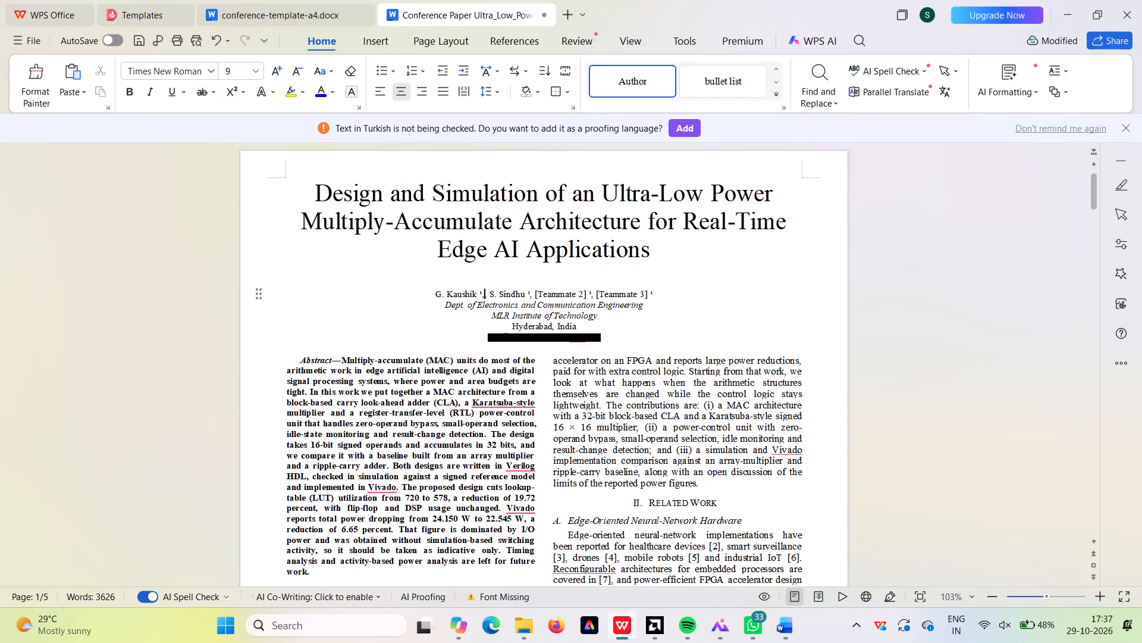
key(BackSpace)
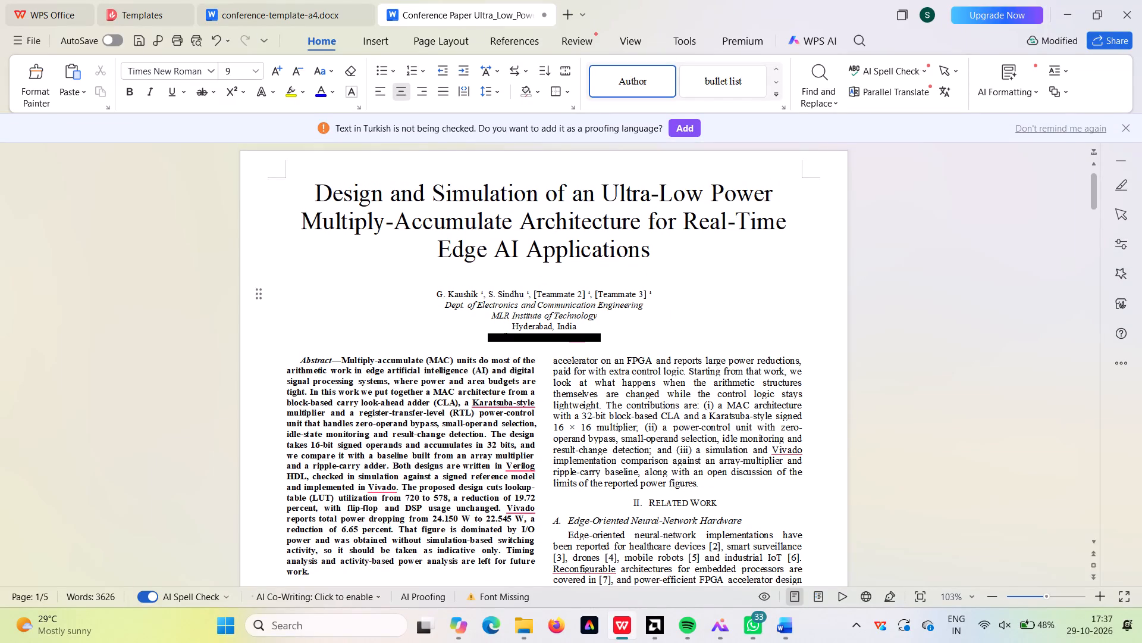
Delete the "[Teammate 2]" placeholder text from the author line, keeping the superscript that follows it.
click(585, 292)
key(BackSpace)
key(BackSpace)
key(BackSpace)
key(BackSpace)
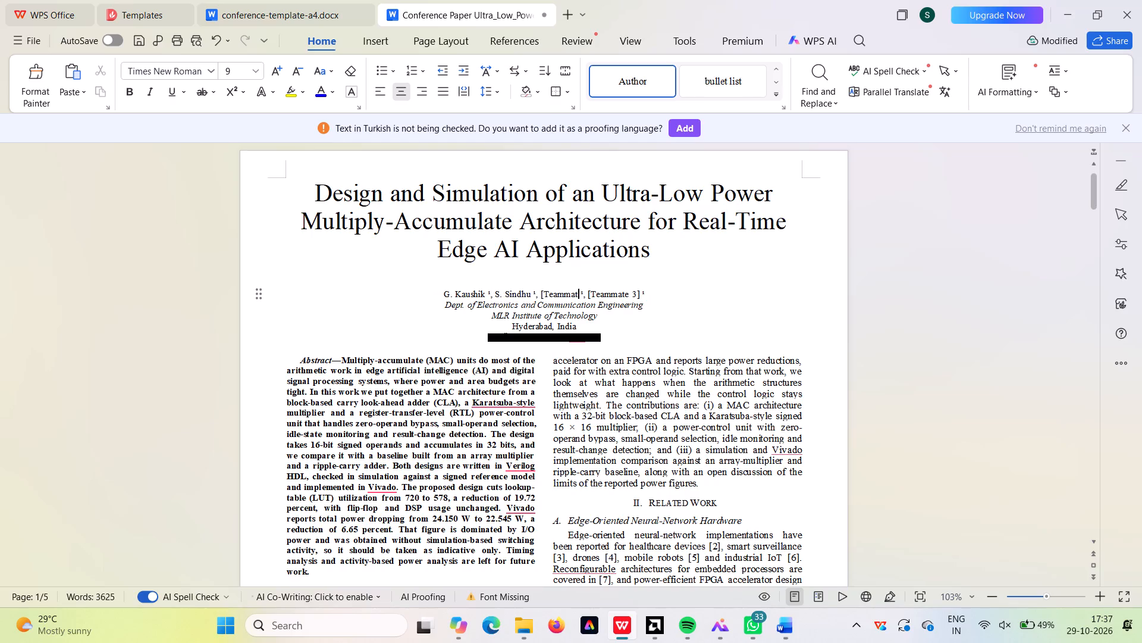
Replace the bracketed teammate placeholder just before "[Teammate 3]" in the author line with the third author's name, starting with the initial Y.
key(BackSpace)
key(BackSpace)
key(BackSpace)
key(BackSpace)
key(BackSpace)
key(BackSpace)
key(BackSpace)
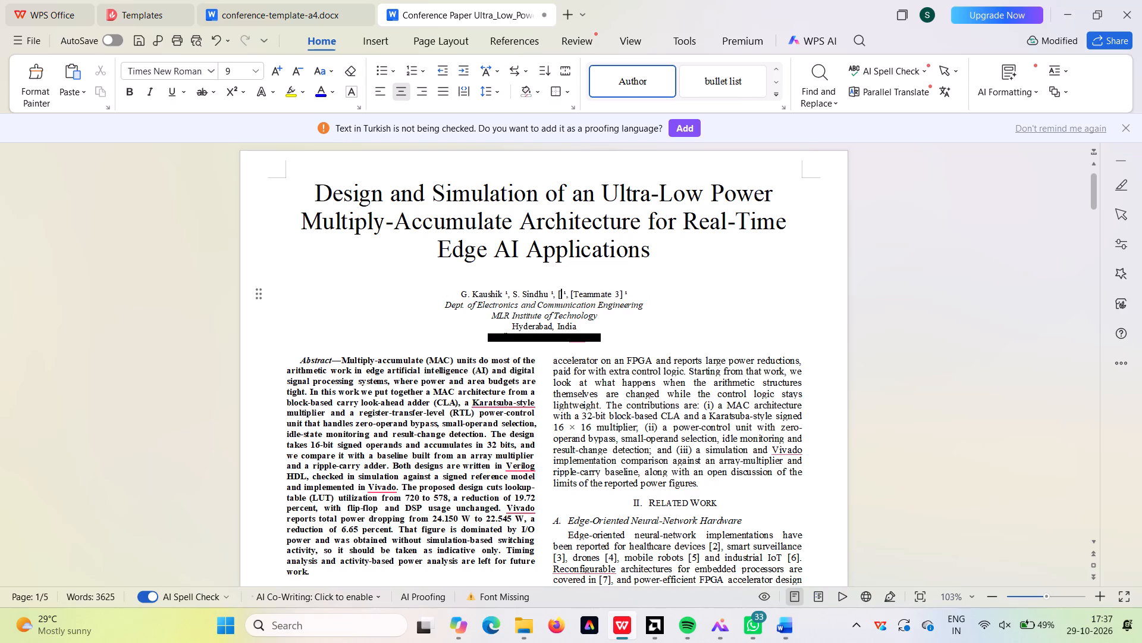
key(BackSpace)
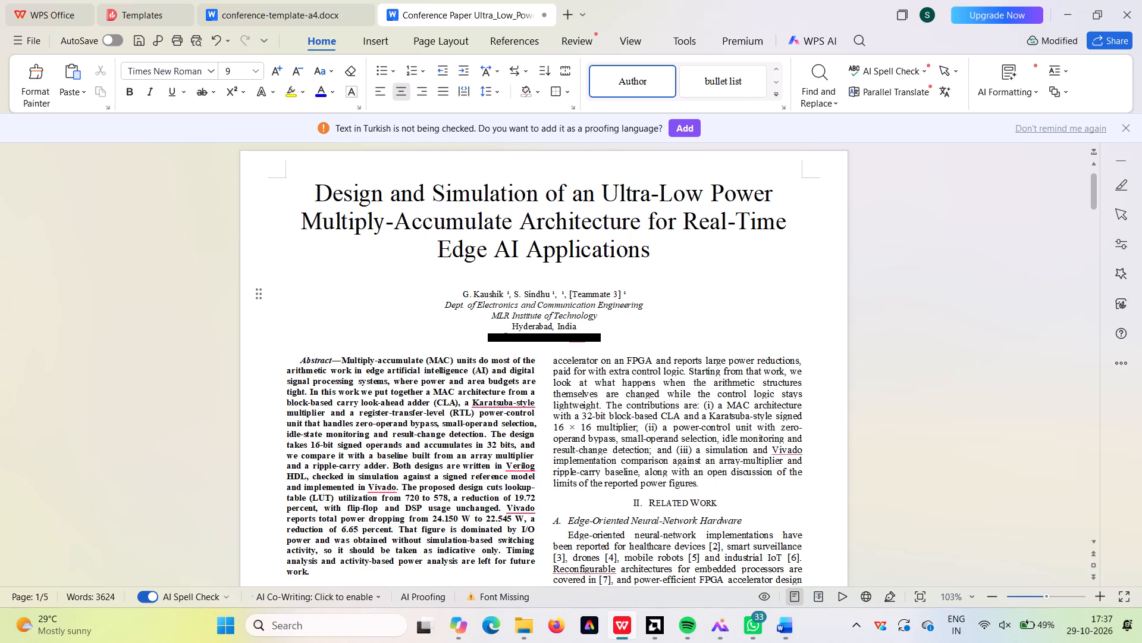
key(y)
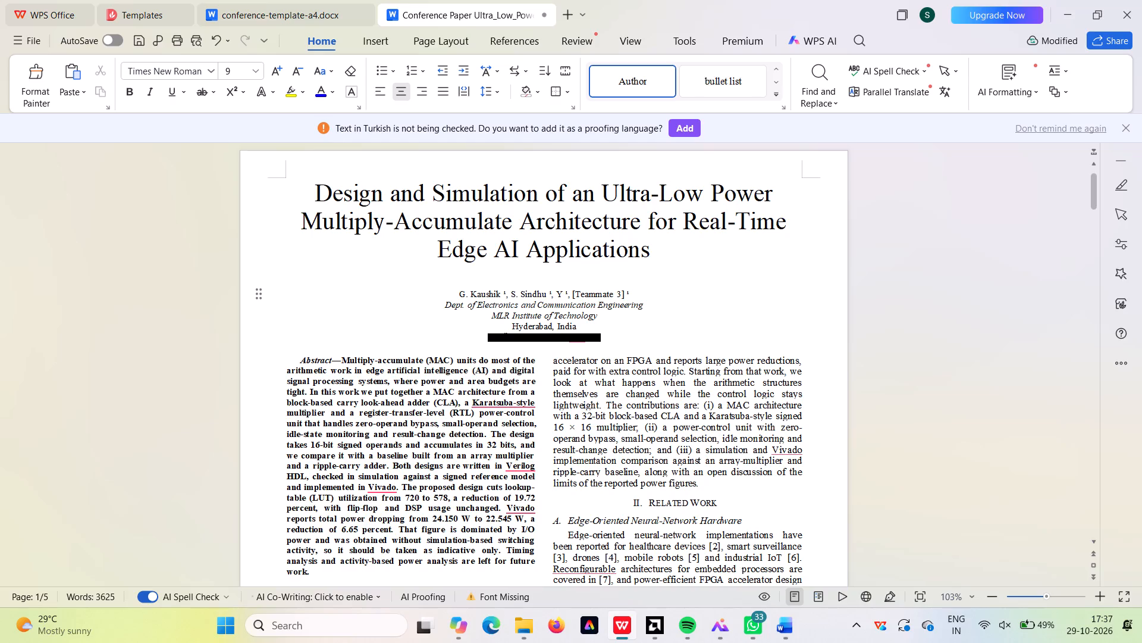
key(period)
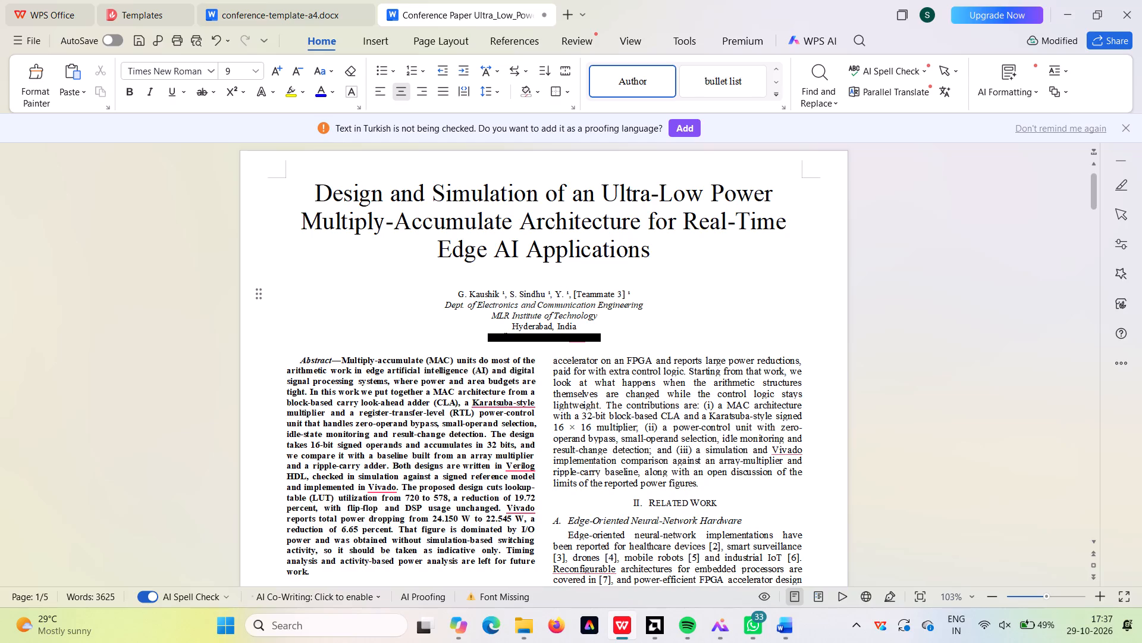
key(BackSpace)
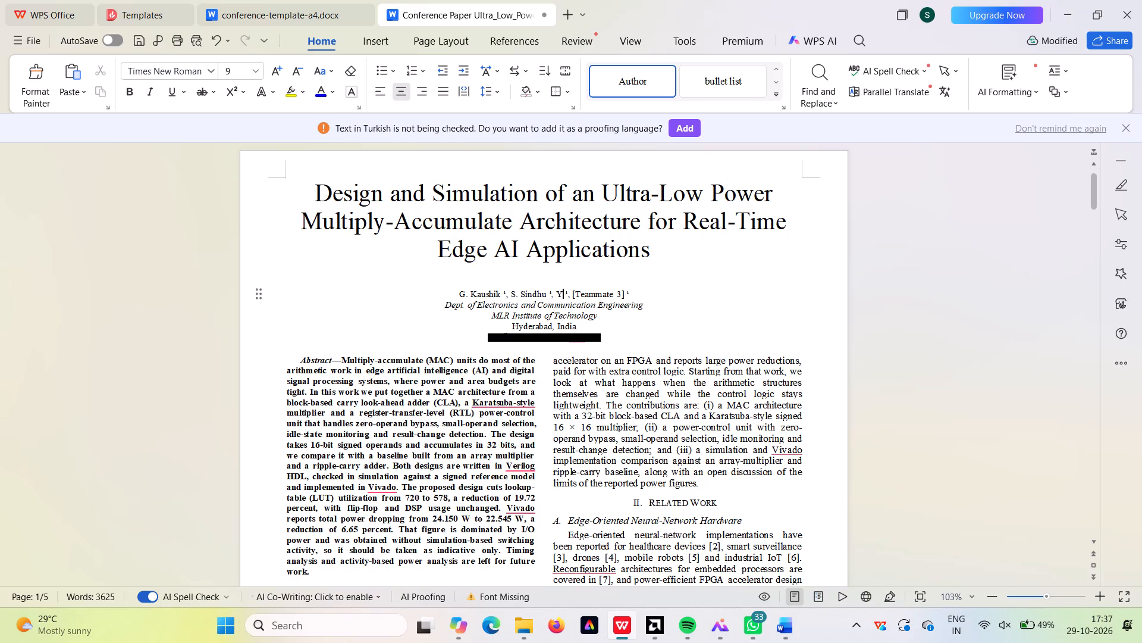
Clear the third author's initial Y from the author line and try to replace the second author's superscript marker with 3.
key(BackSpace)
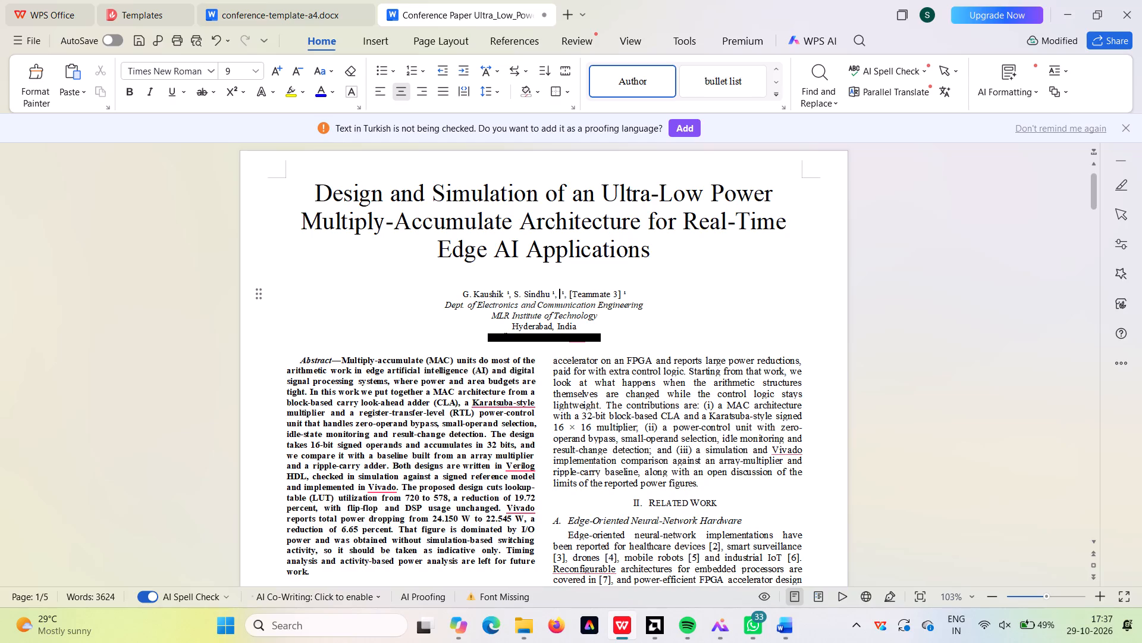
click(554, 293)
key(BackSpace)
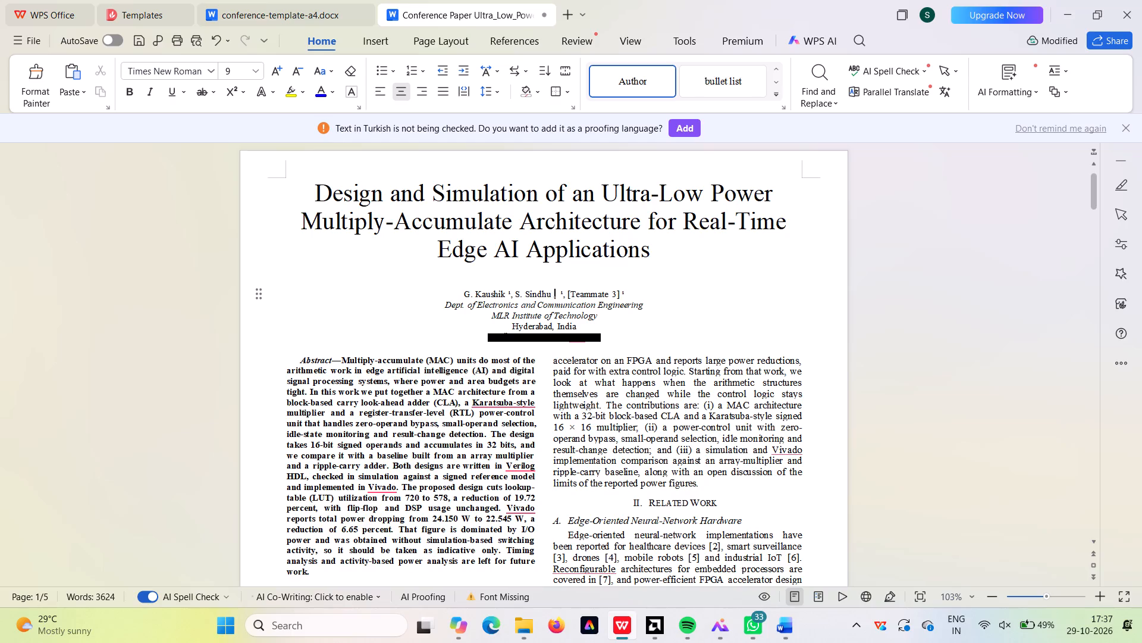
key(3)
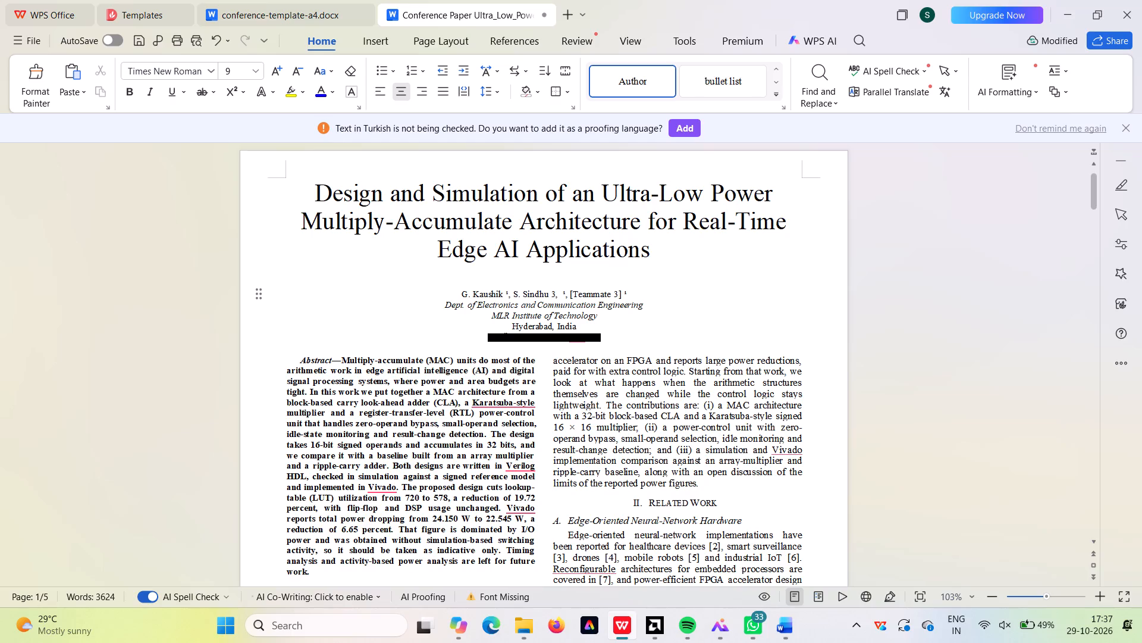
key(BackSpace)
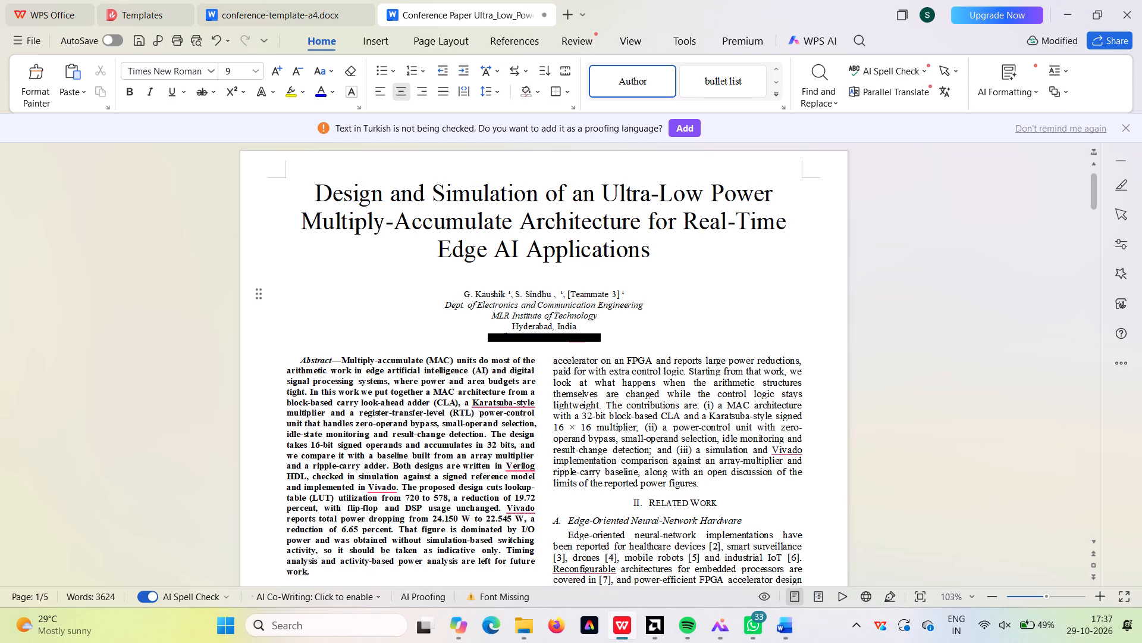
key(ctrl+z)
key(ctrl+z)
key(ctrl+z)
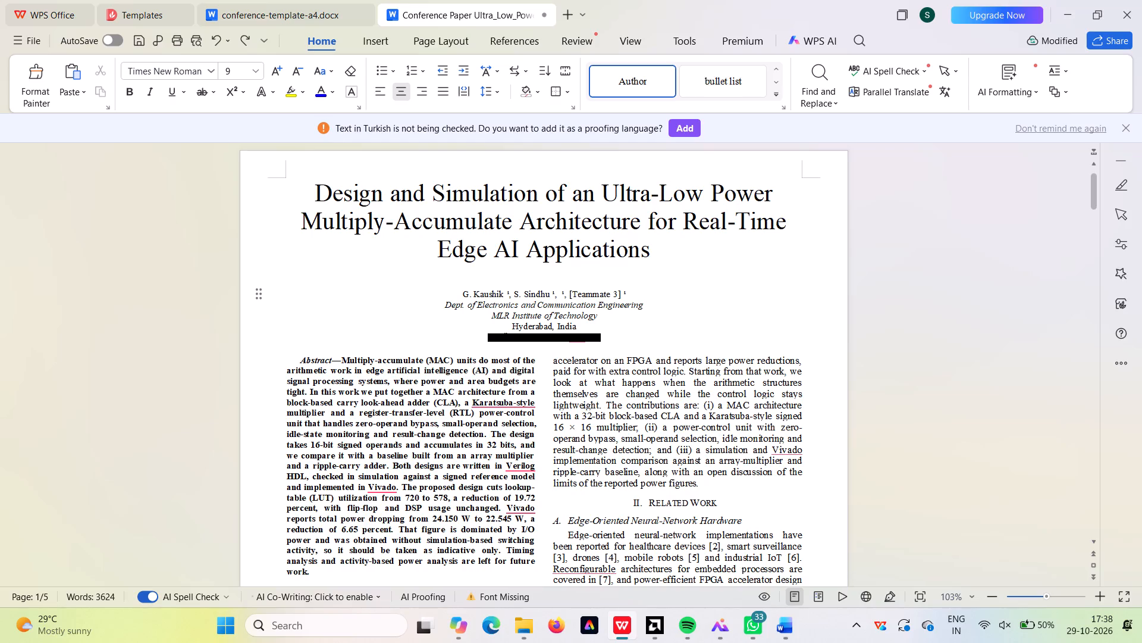
Delete the entire line of author names and superscript markers, including "[Teammate 3]", above the department line.
click(556, 288)
click(556, 291)
drag(635, 291, 440, 290)
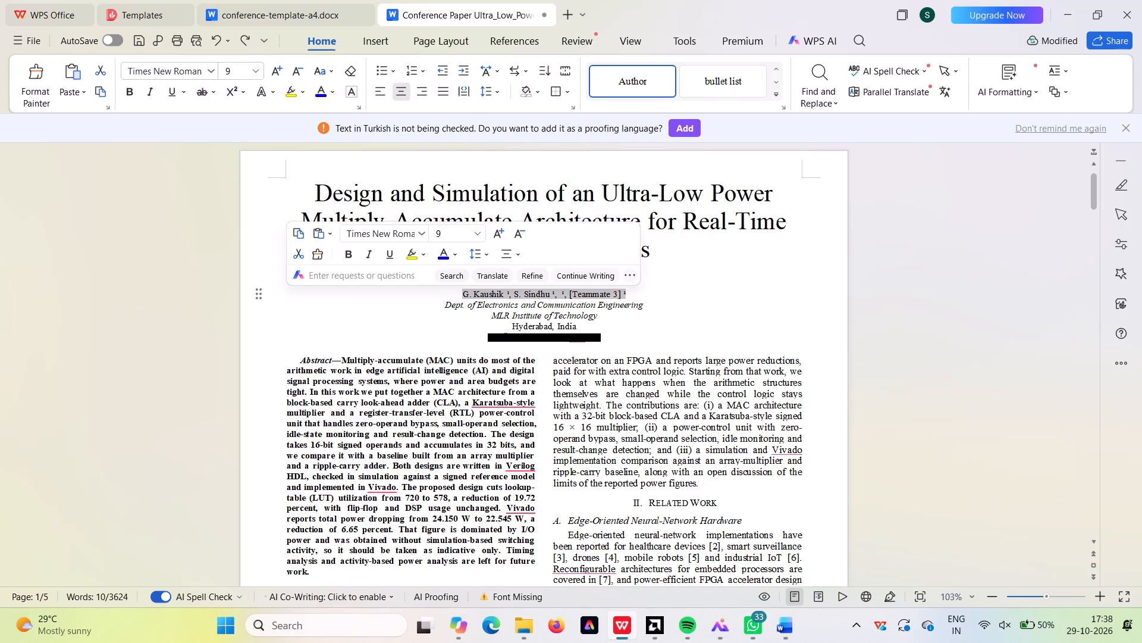
key(BackSpace)
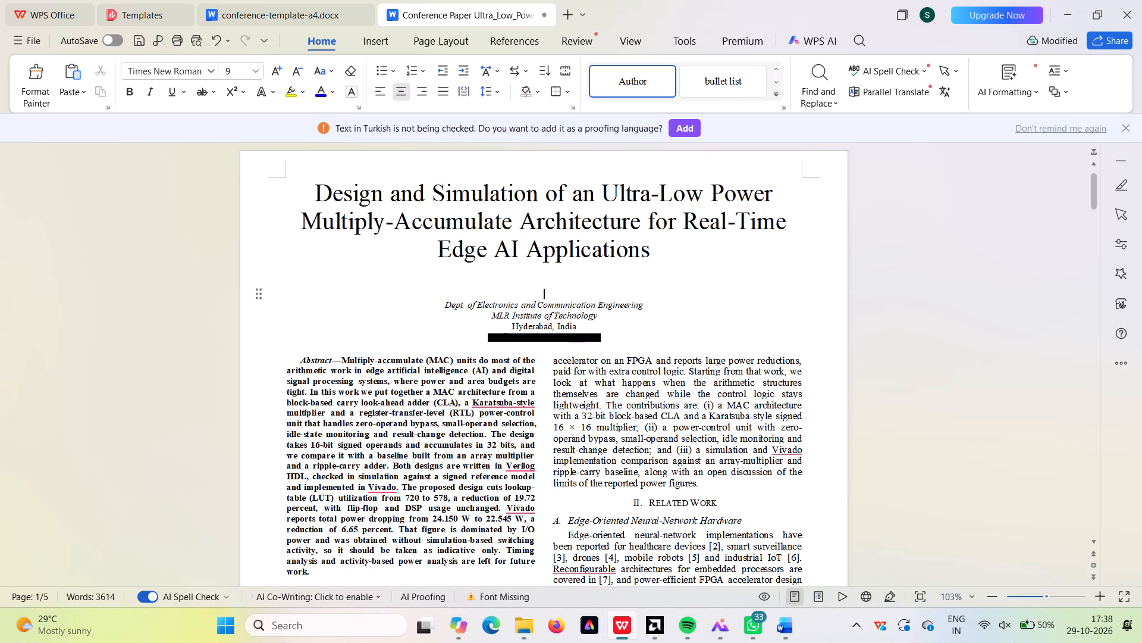
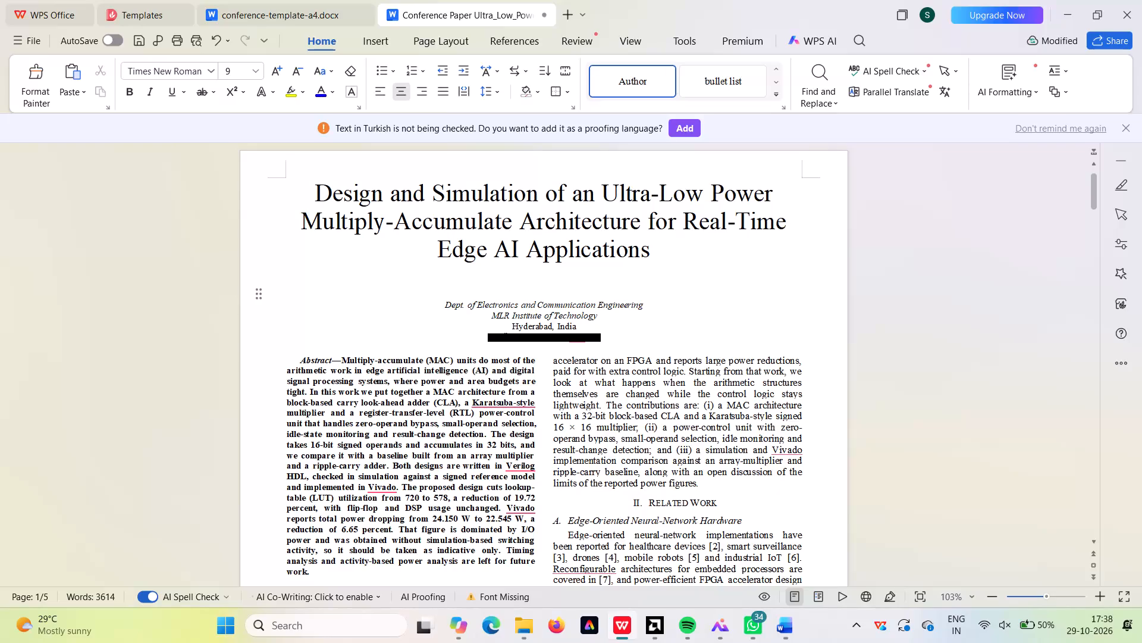
Paste the author line with placeholders "Author Two" through "Author Five" and superscript affiliation numbers into the empty line above the department.
key(ctrl+v)
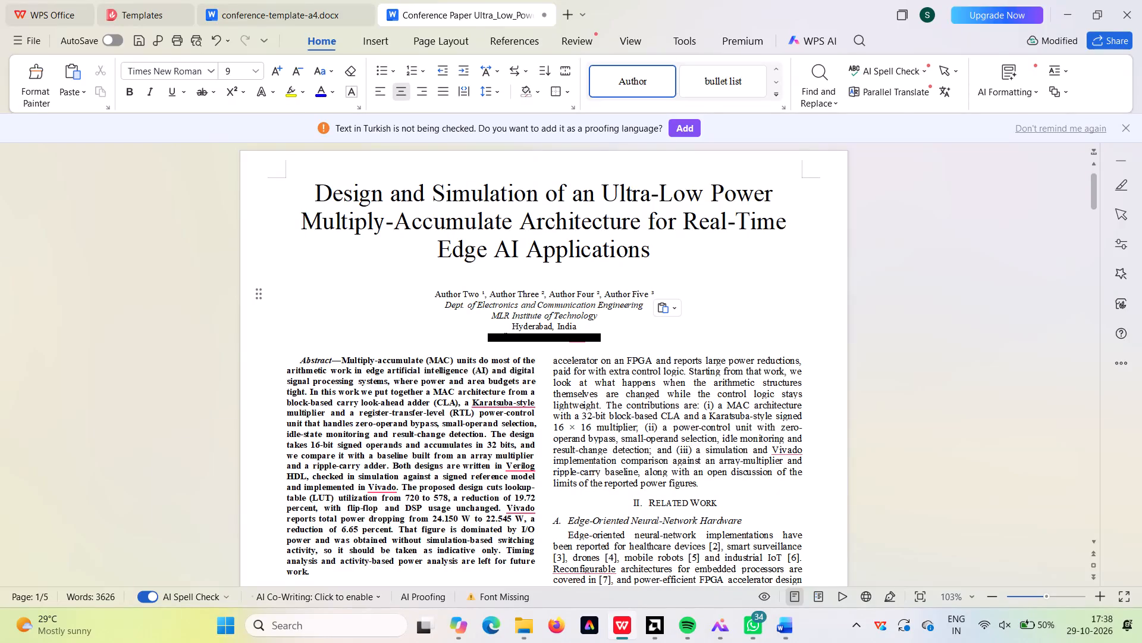
Replace the "Author Two" placeholder in the author line with the first author's name, starting with the initial G, keeping the superscript number.
click(479, 293)
key(BackSpace)
key(BackSpace)
key(BackSpace)
key(BackSpace)
key(BackSpace)
key(BackSpace)
key(BackSpace)
key(BackSpace)
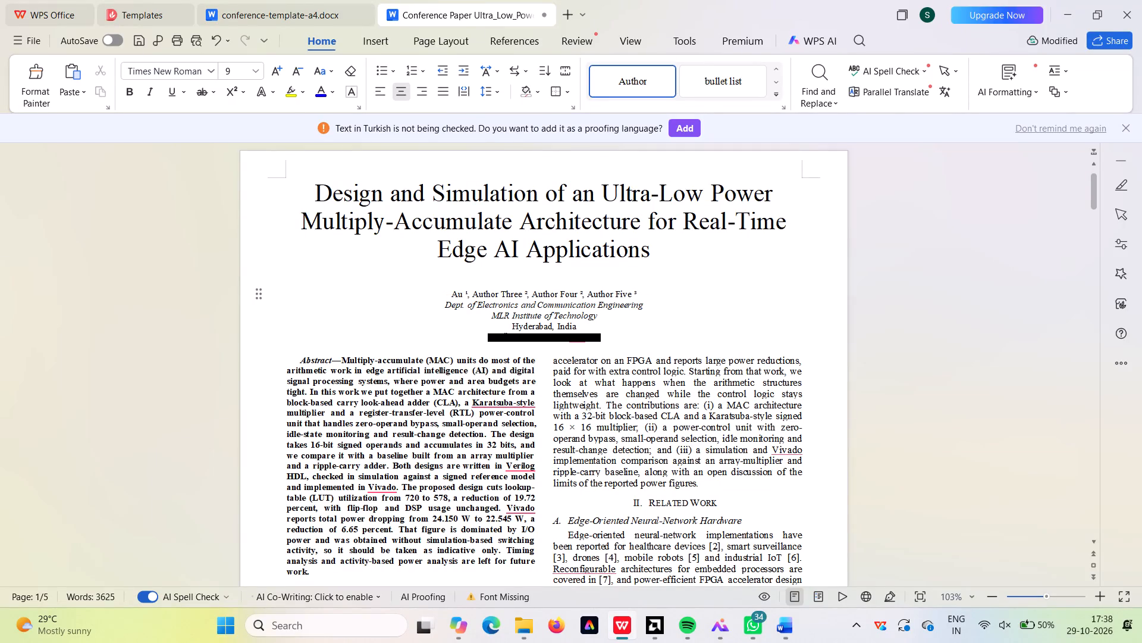
key(BackSpace)
key(BackSpace)
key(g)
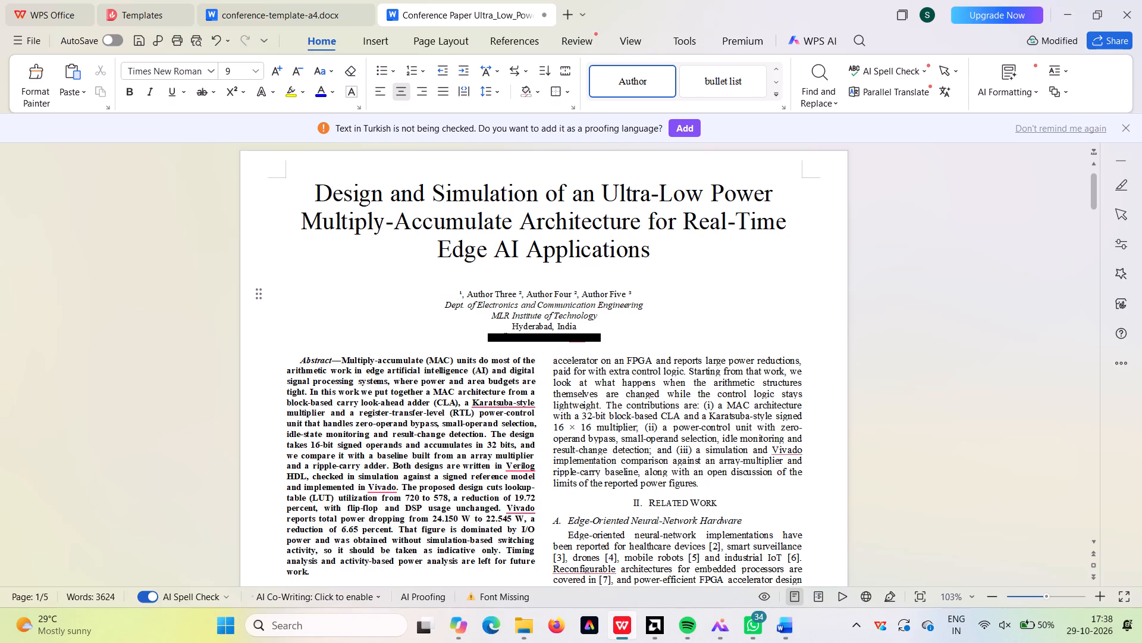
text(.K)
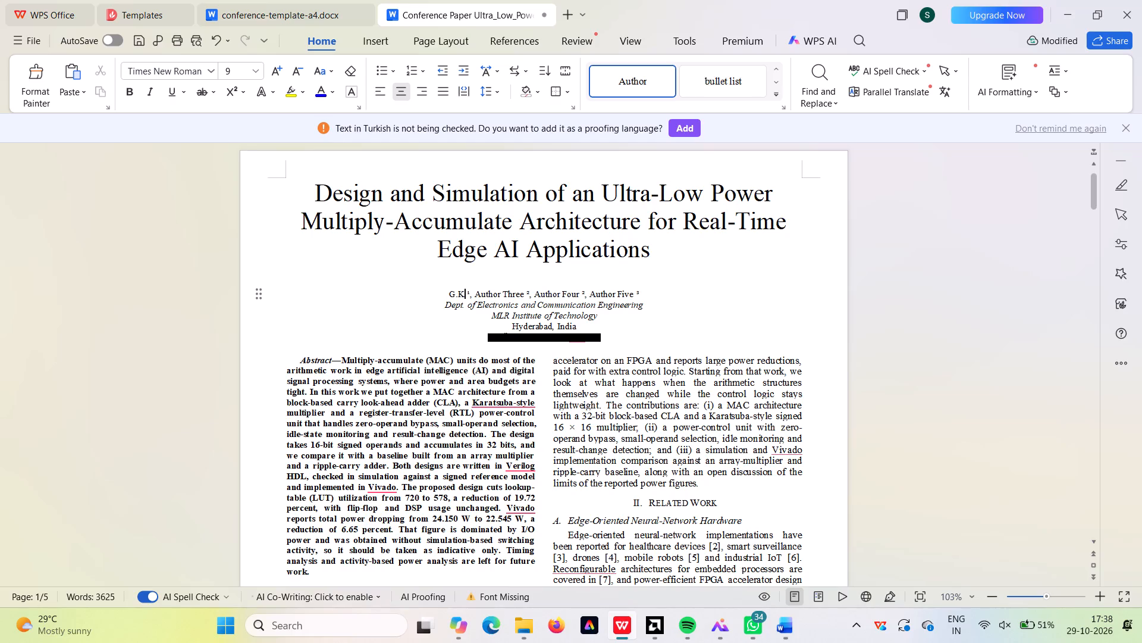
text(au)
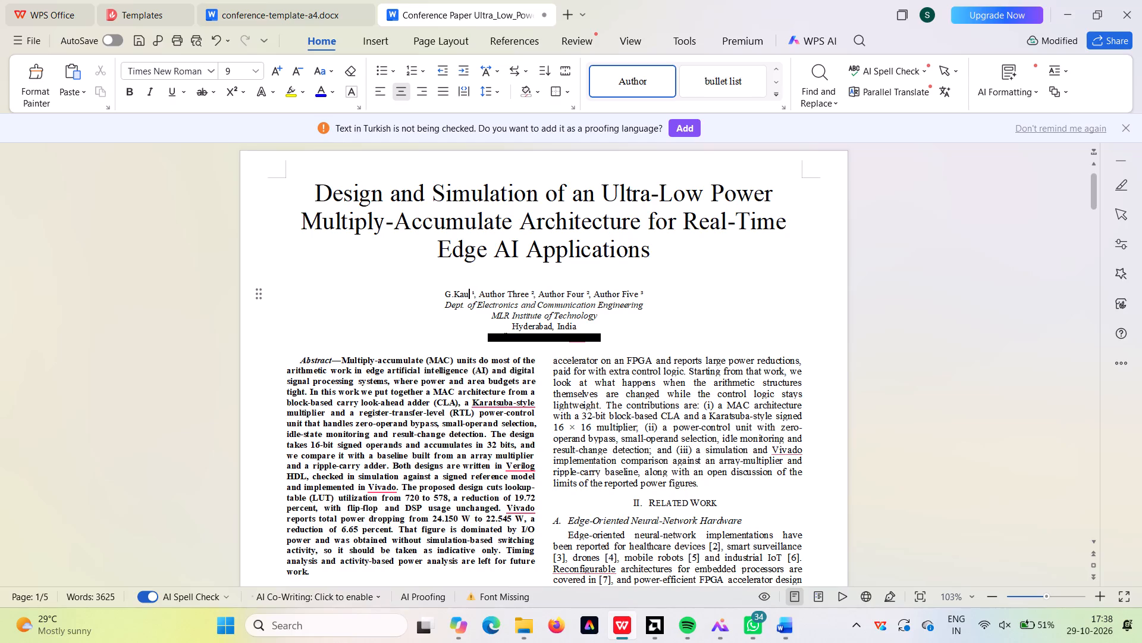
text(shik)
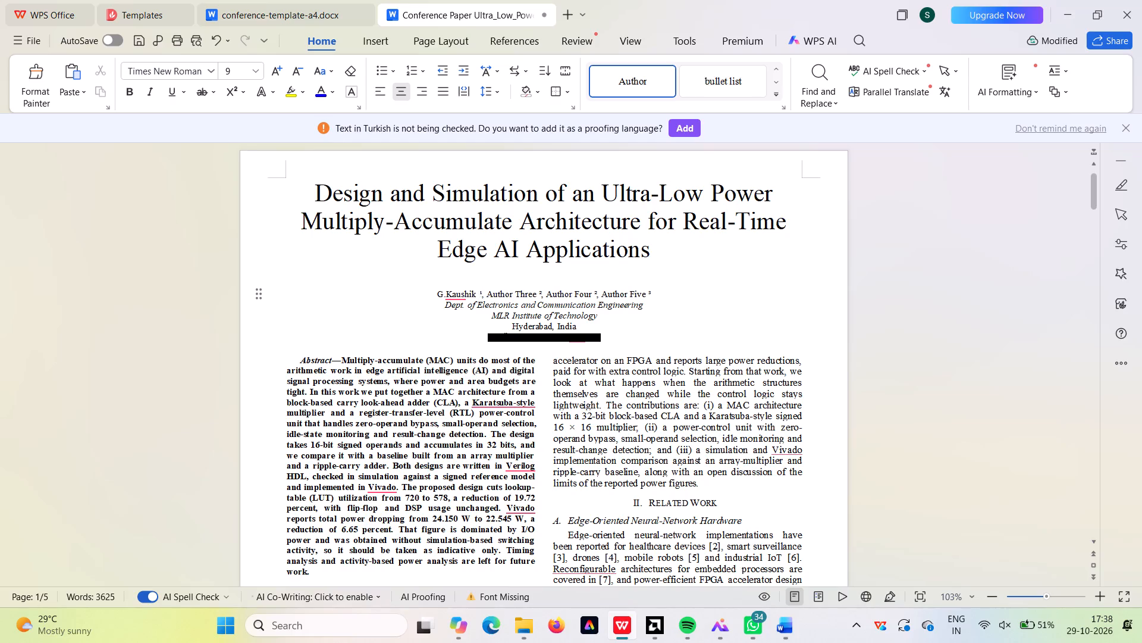
Delete the "Author Three" placeholder from the author line, keeping the superscript number that follows it.
click(539, 294)
key(BackSpace)
key(BackSpace)
key(BackSpace)
key(BackSpace)
key(BackSpace)
key(BackSpace)
key(BackSpace)
key(BackSpace)
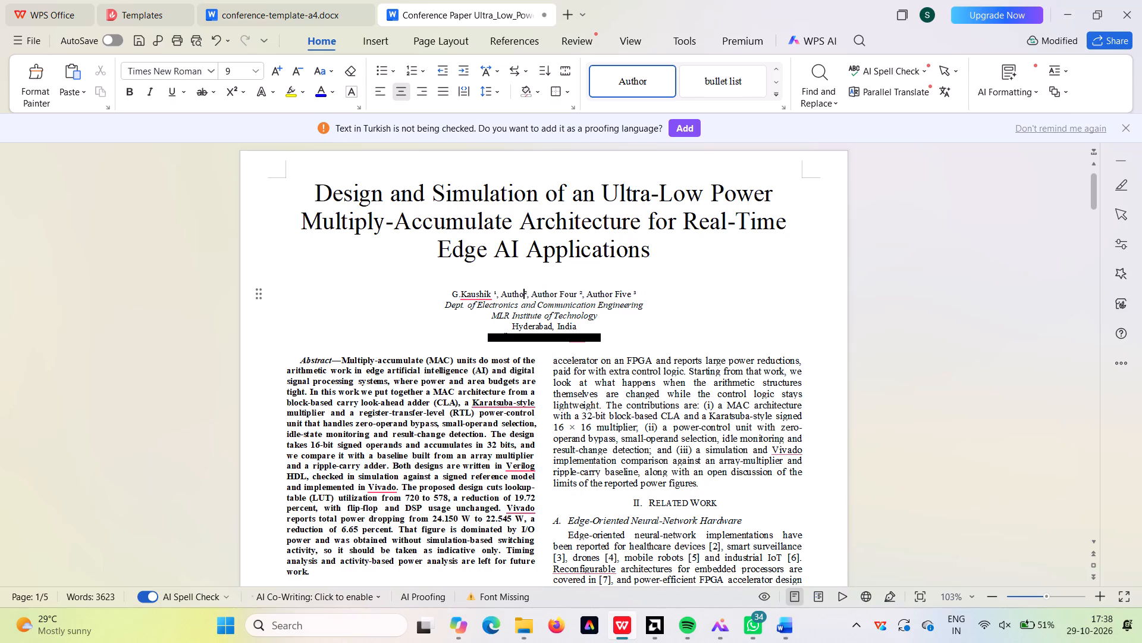
Replace the partly deleted placeholder before "Author Four" in the author line with the second listed author's name, starting with the initial Y.
key(BackSpace)
key(BackSpace)
key(BackSpace)
key(BackSpace)
key(BackSpace)
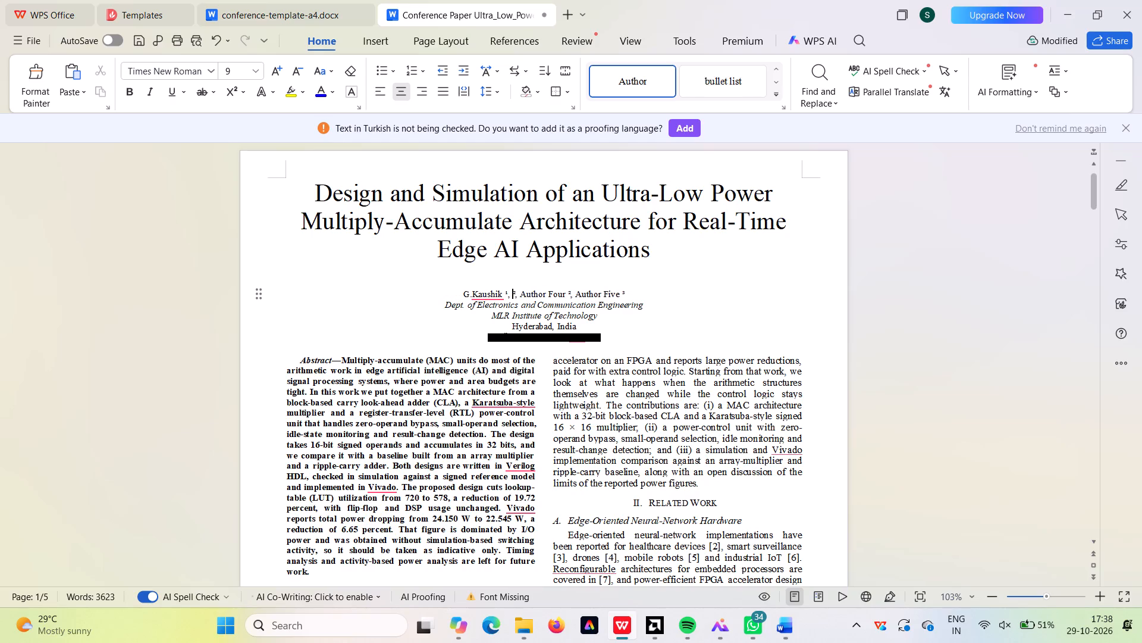
key(y)
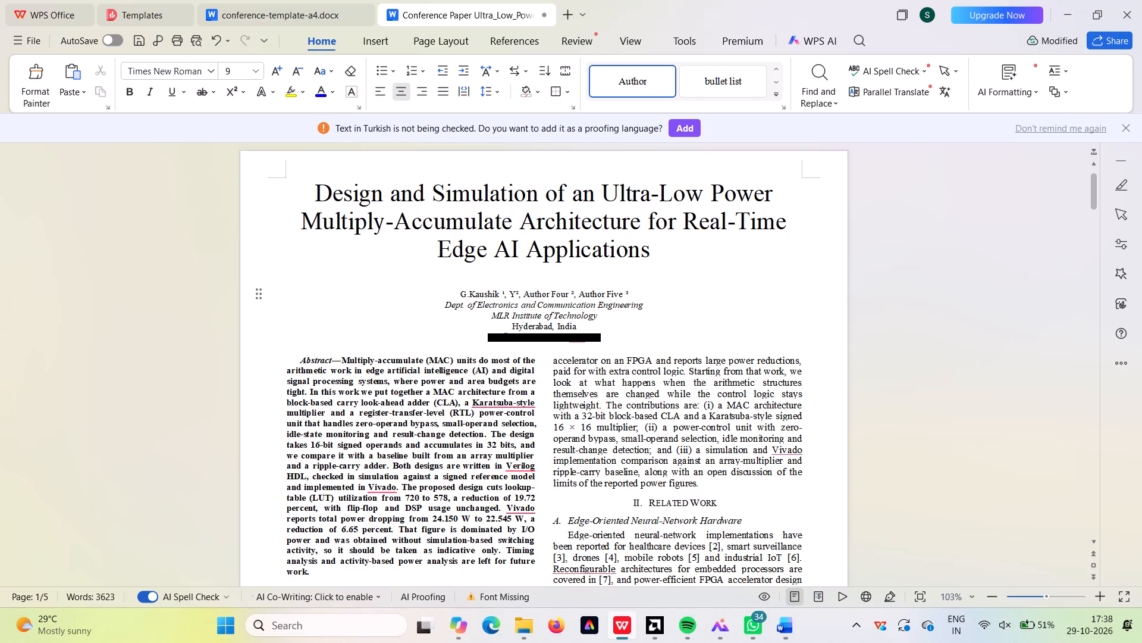
text(.N)
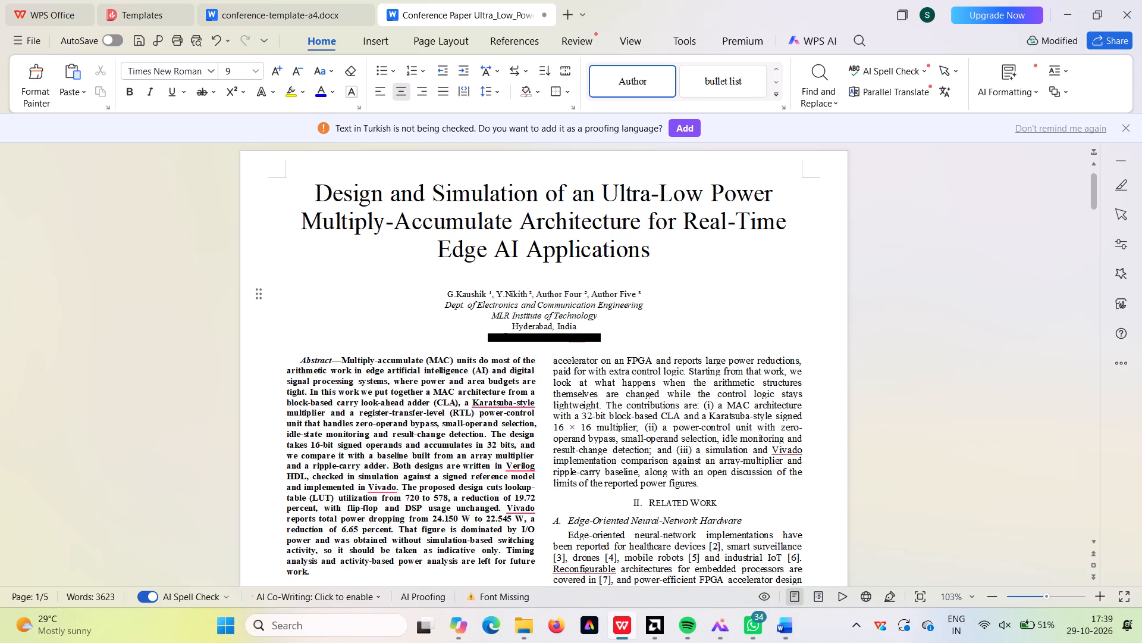
key(BackSpace)
key(a)
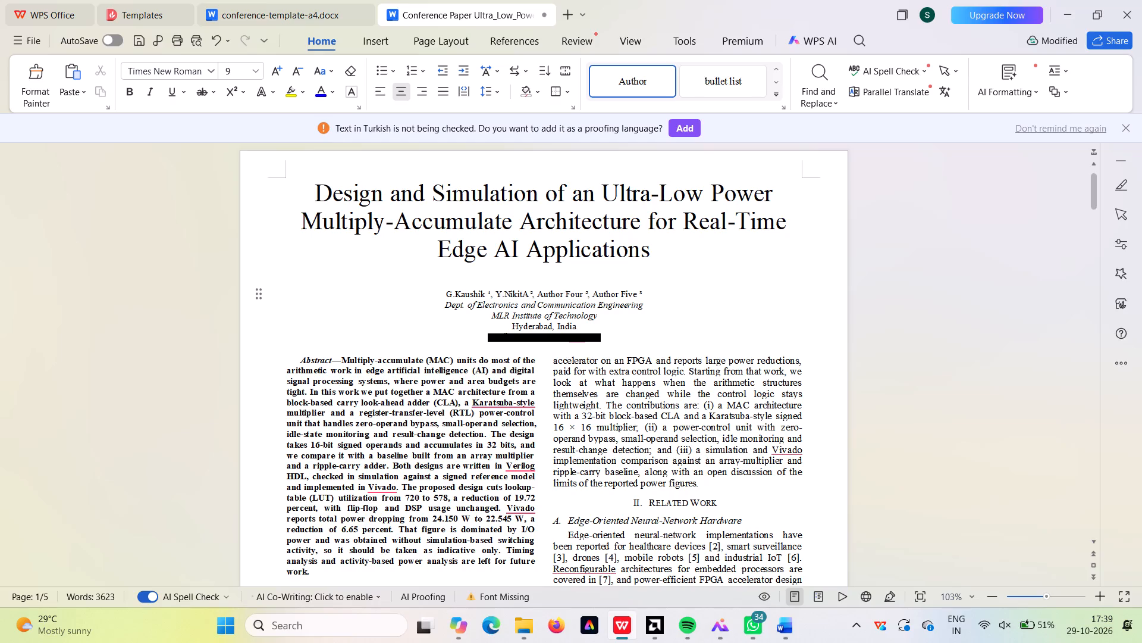
key(BackSpace)
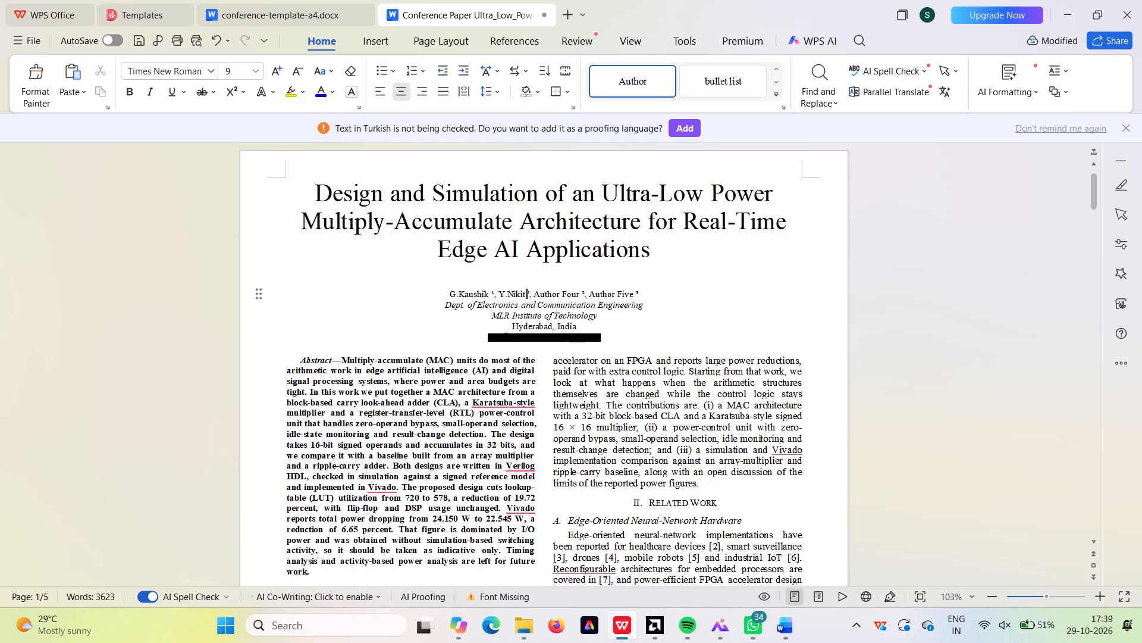
text(ha)
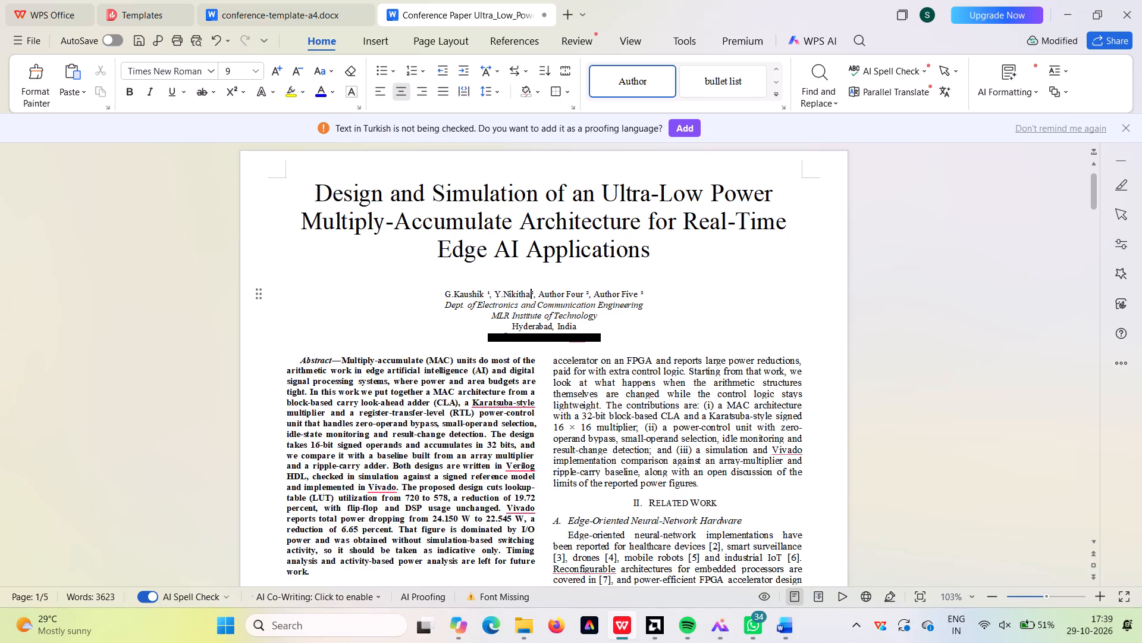
Replace the "Author Four" placeholder in the author line with the third listed author's name, starting with the initial S.
click(582, 294)
key(Right)
key(BackSpace)
key(BackSpace)
key(BackSpace)
key(BackSpace)
key(BackSpace)
key(BackSpace)
key(BackSpace)
key(BackSpace)
key(BackSpace)
key(BackSpace)
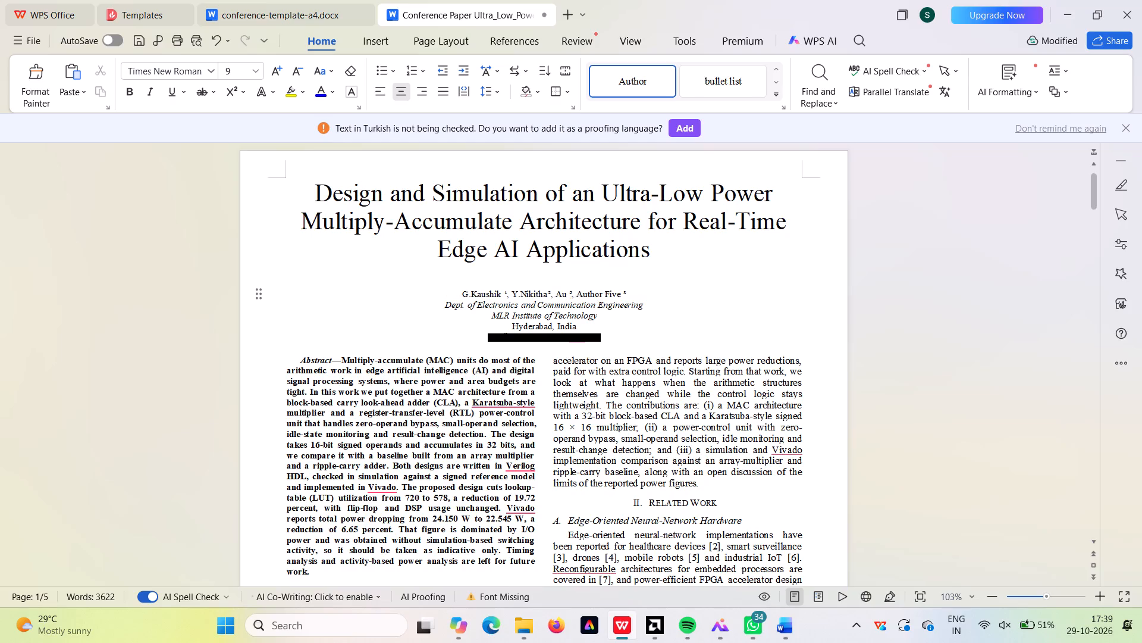
key(BackSpace)
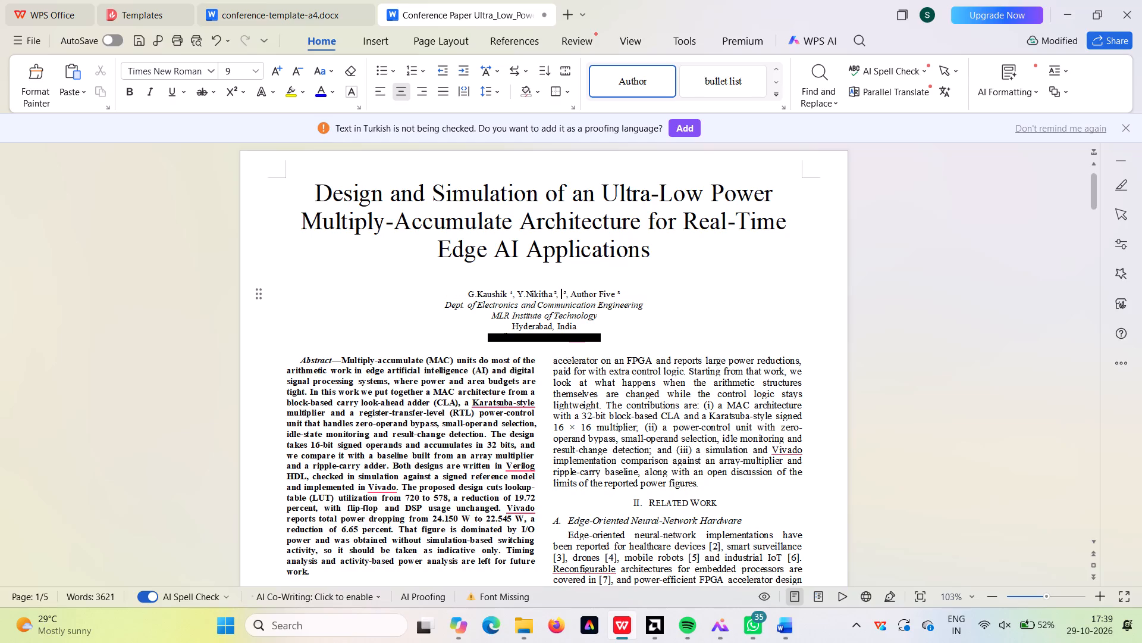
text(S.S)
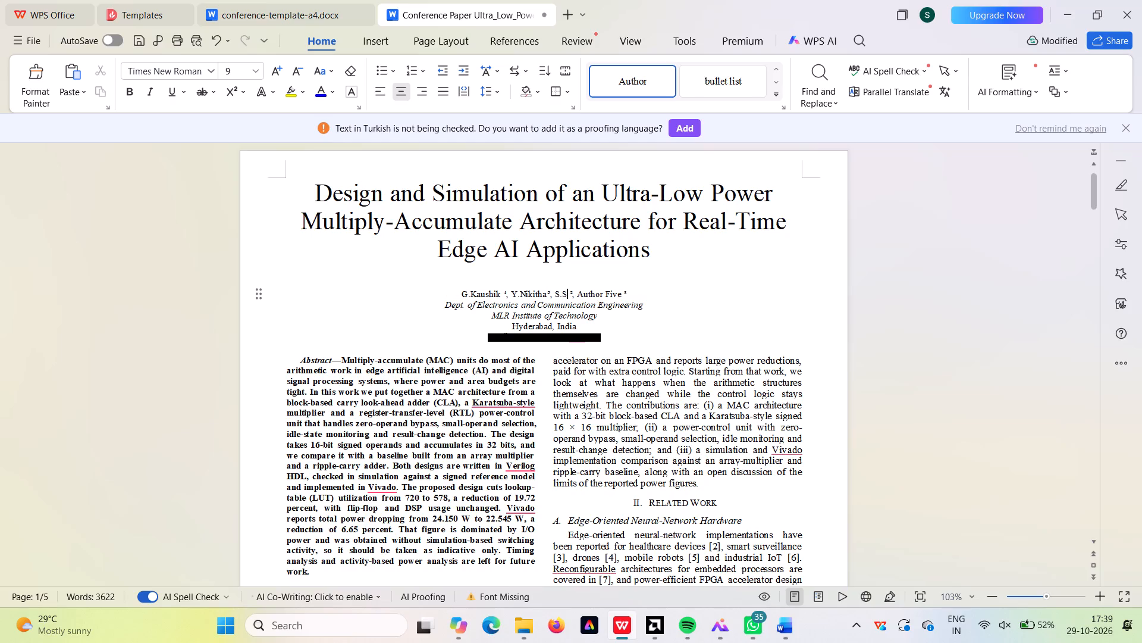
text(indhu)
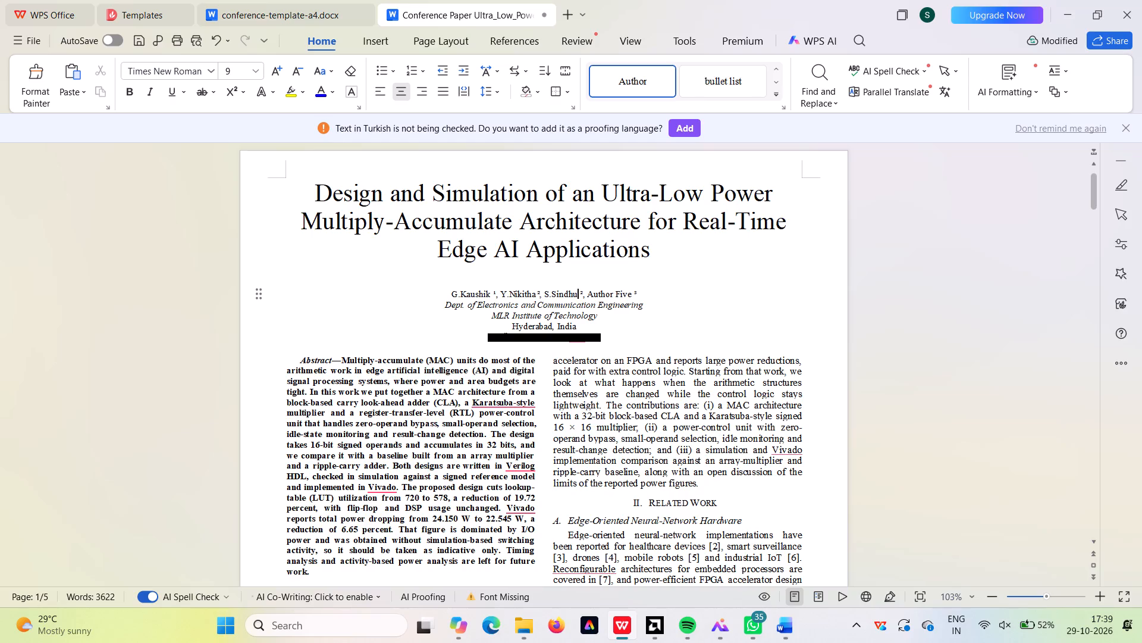
Replace the "Author Five" placeholder at the end of the author line with the last author's name, starting with the initial B.
click(632, 298)
key(BackSpace)
key(BackSpace)
key(BackSpace)
key(BackSpace)
key(BackSpace)
key(BackSpace)
key(BackSpace)
key(BackSpace)
key(BackSpace)
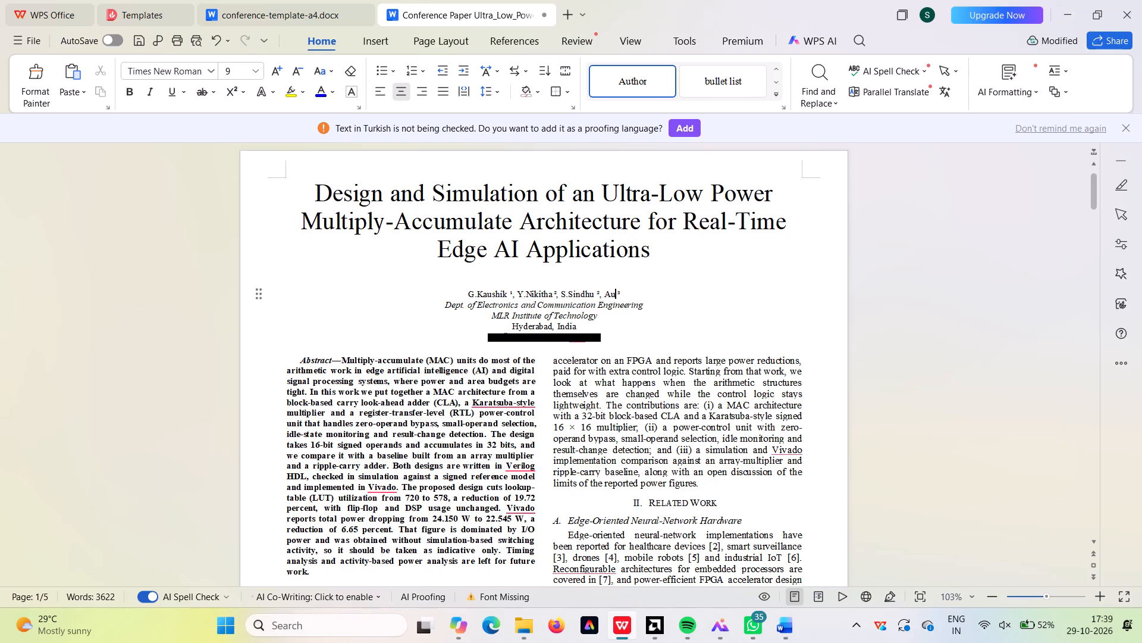
key(BackSpace)
key(BackSpace)
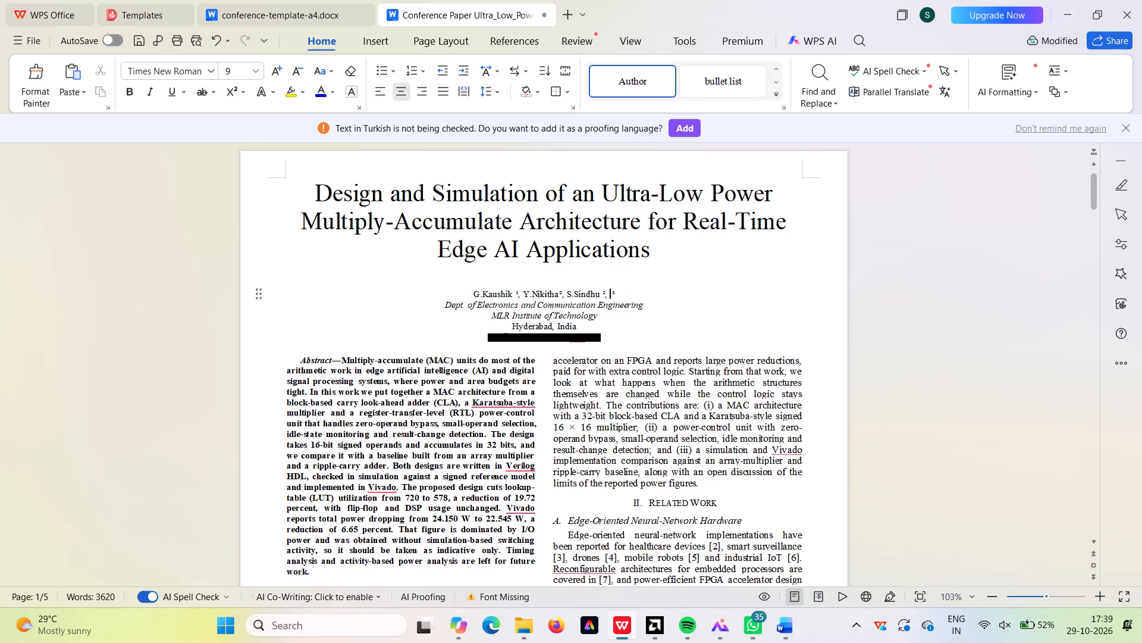
key(b)
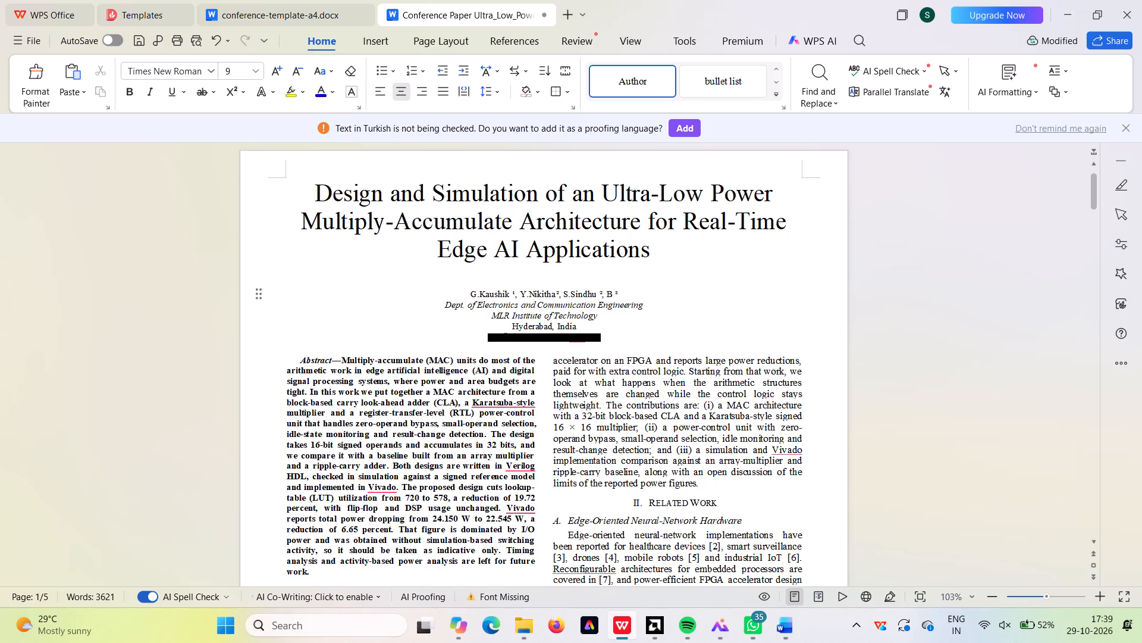
Complete the last author's name after the initial B at the end of the author line.
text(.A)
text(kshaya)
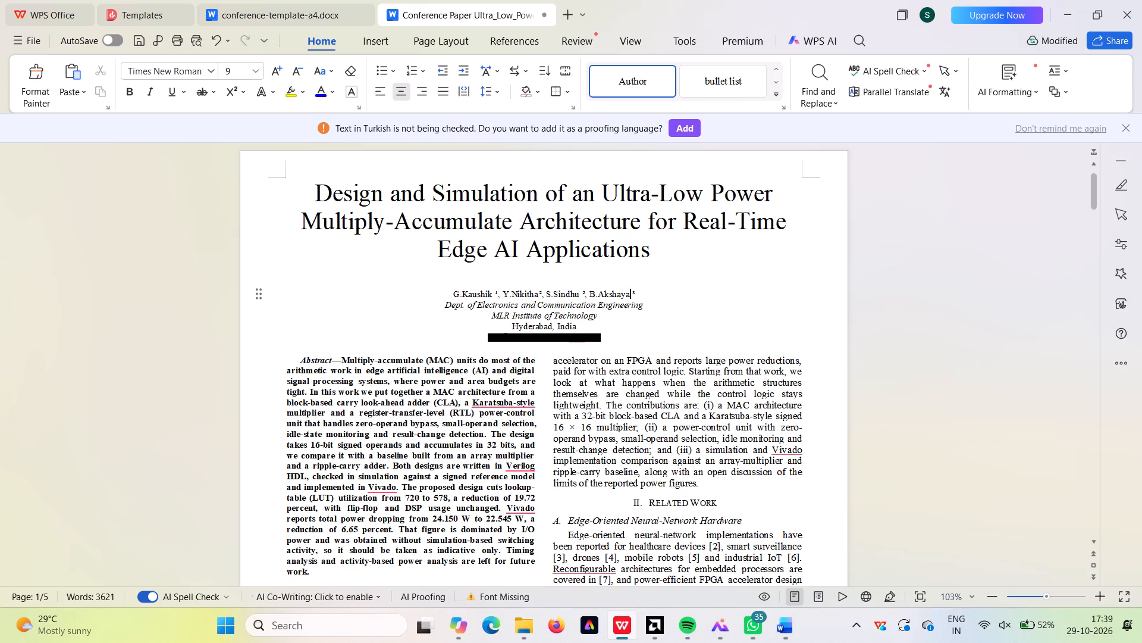
Delete eight characters near the start of the contact line below "Hyderabad, India" in the author block.
click(512, 336)
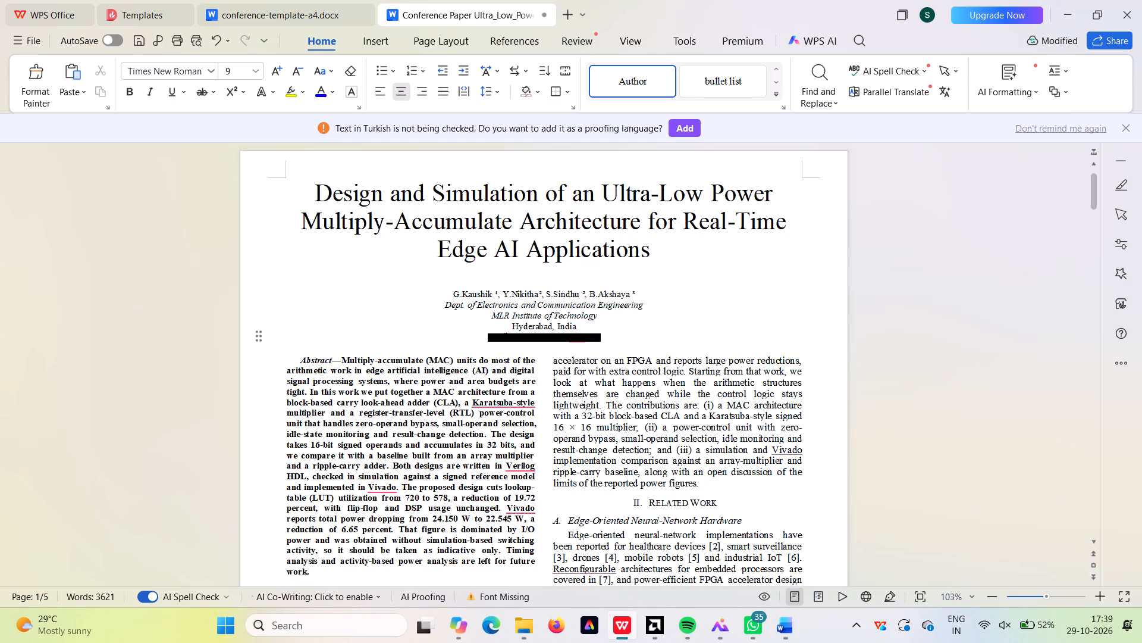
click(516, 338)
key(BackSpace)
key(BackSpace)
key(BackSpace)
key(BackSpace)
key(BackSpace)
key(BackSpace)
key(BackSpace)
key(BackSpace)
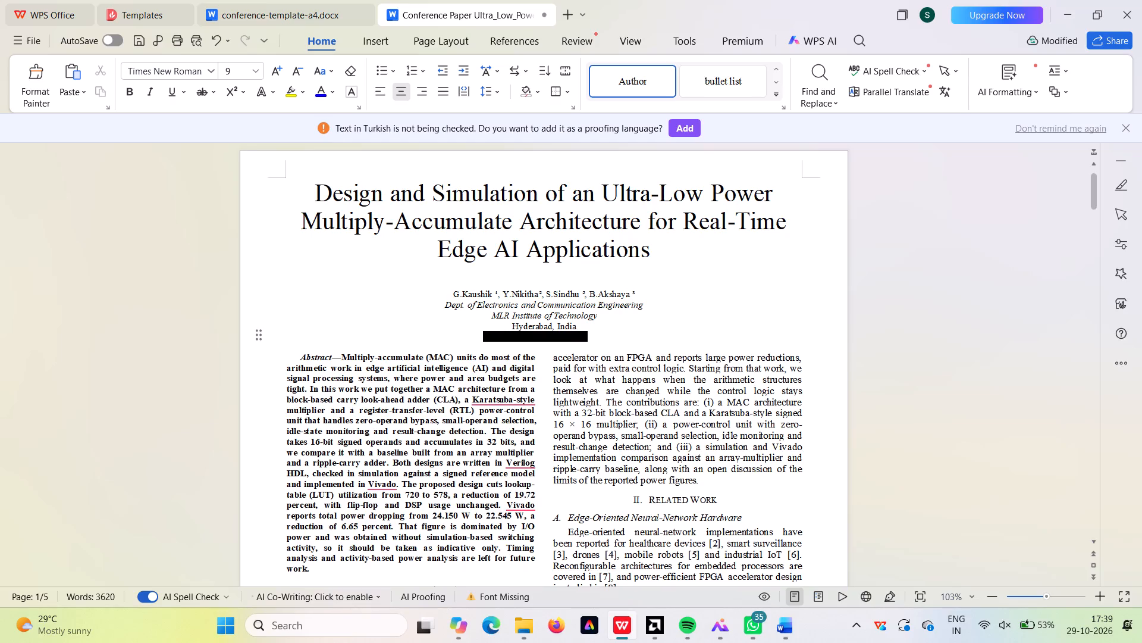
Delete the trailing characters at the end of the contact line below "Hyderabad, India".
click(594, 336)
key(BackSpace)
key(BackSpace)
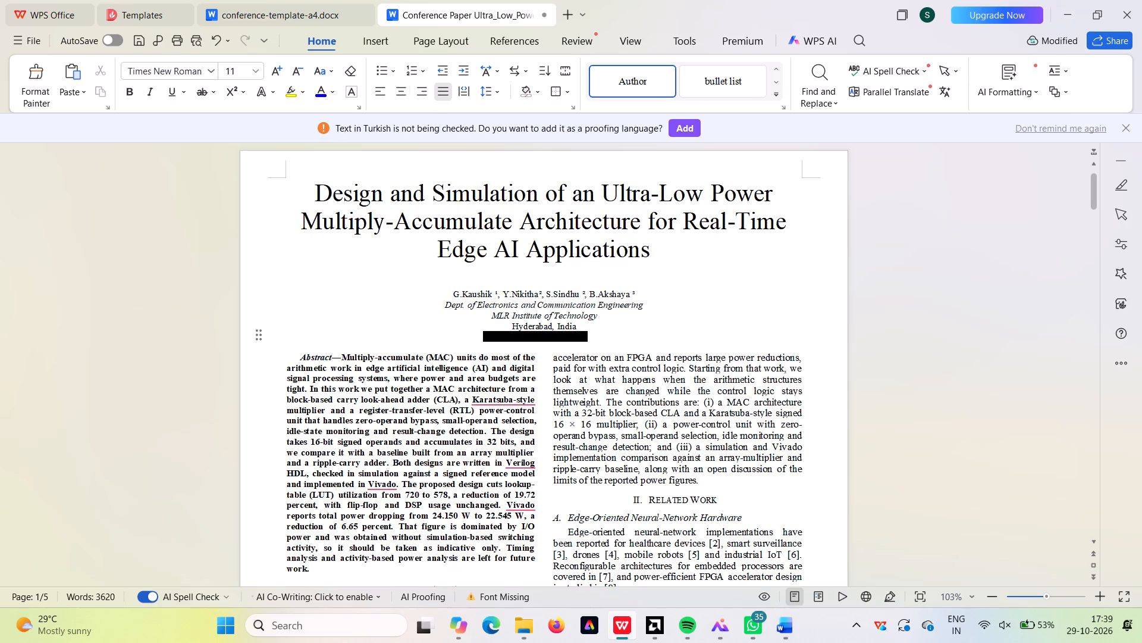
key(BackSpace)
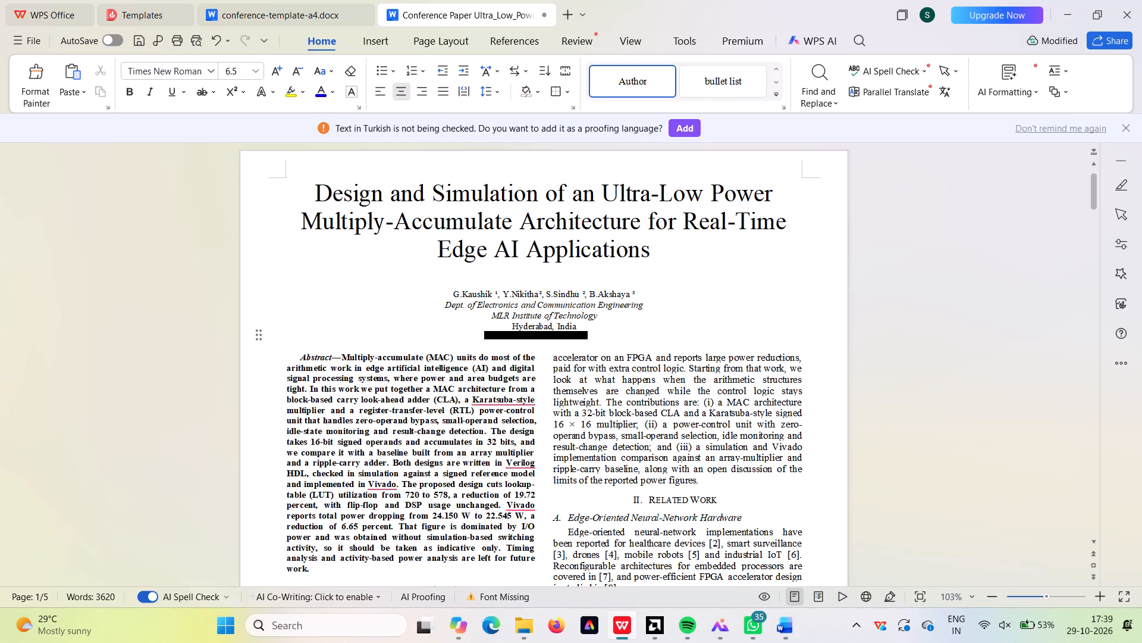
Insert a comma near the start of the contact line below "Hyderabad, India" in the author block.
click(500, 333)
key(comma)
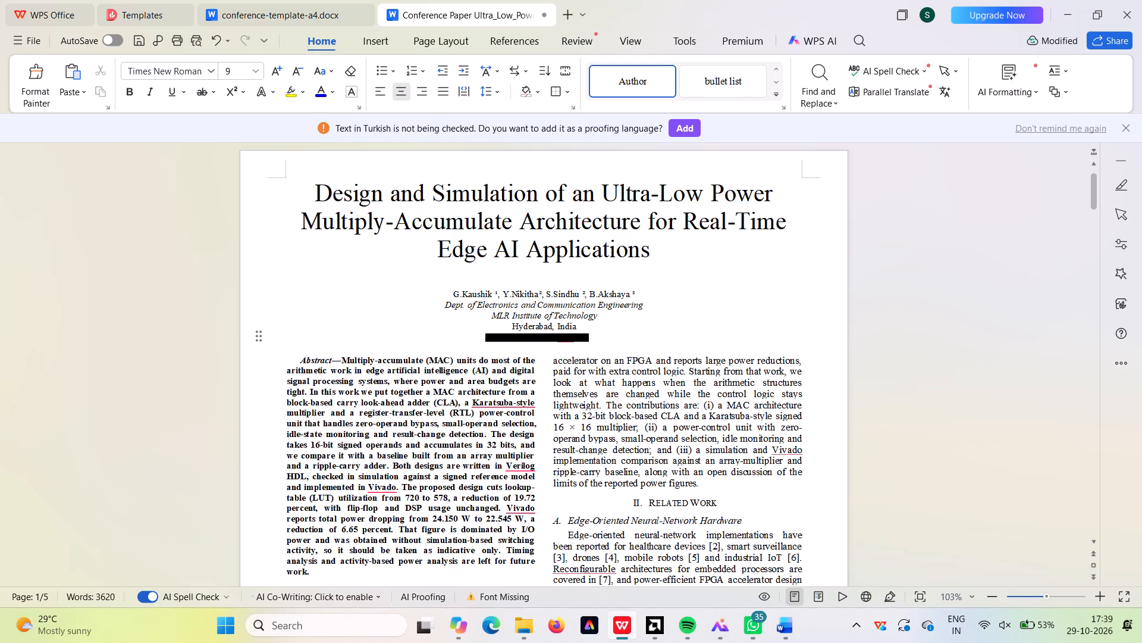
click(501, 338)
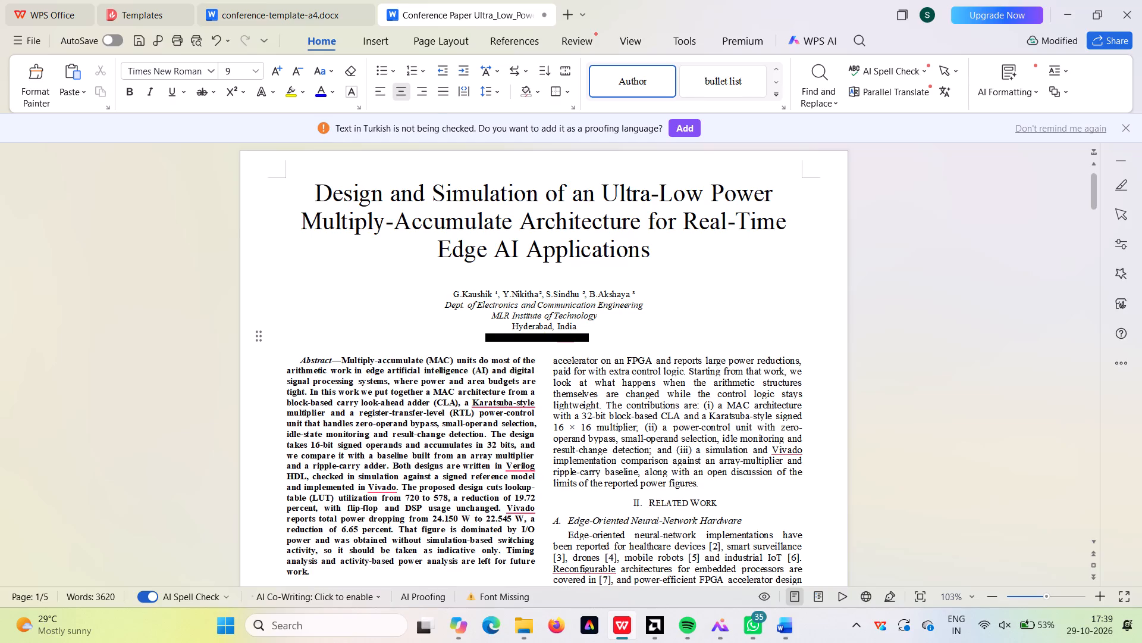
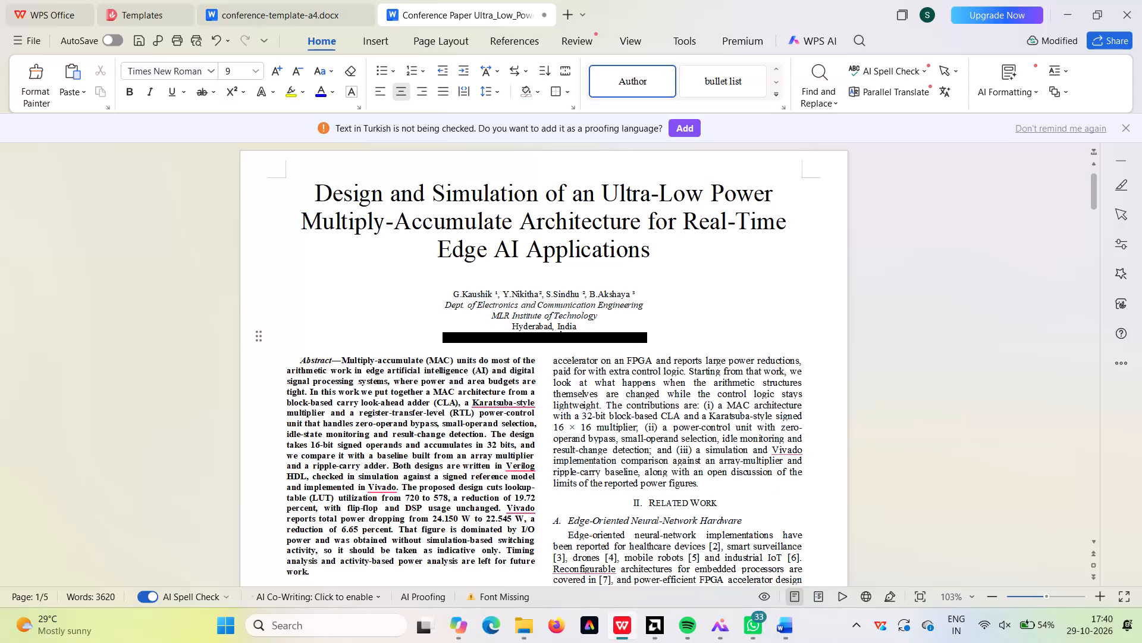
Paste the copied contact e-mail address into the e-mail line below "Hyderabad, India" and delete its extra trailing character.
key(ctrl+v)
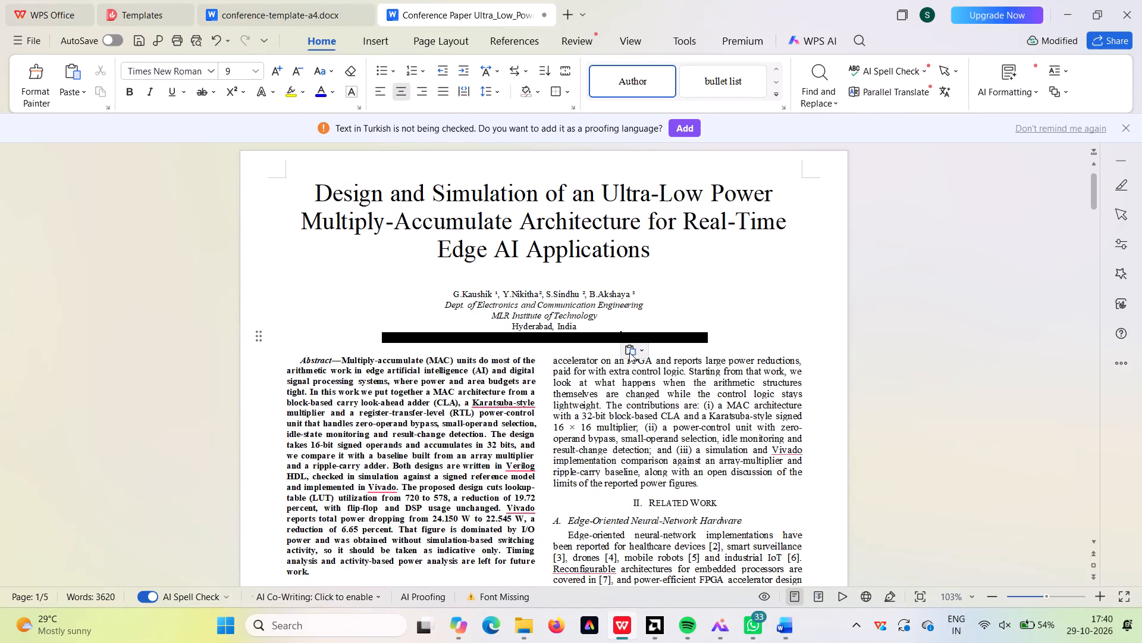
key(BackSpace)
Place the text cursor back near the start of the pasted address in the contact e-mail line.
key(Left)
key(Left)
key(Left)
key(Left)
key(Left)
key(Left)
key(Left)
key(Left)
key(Left)
key(Left)
key(Left)
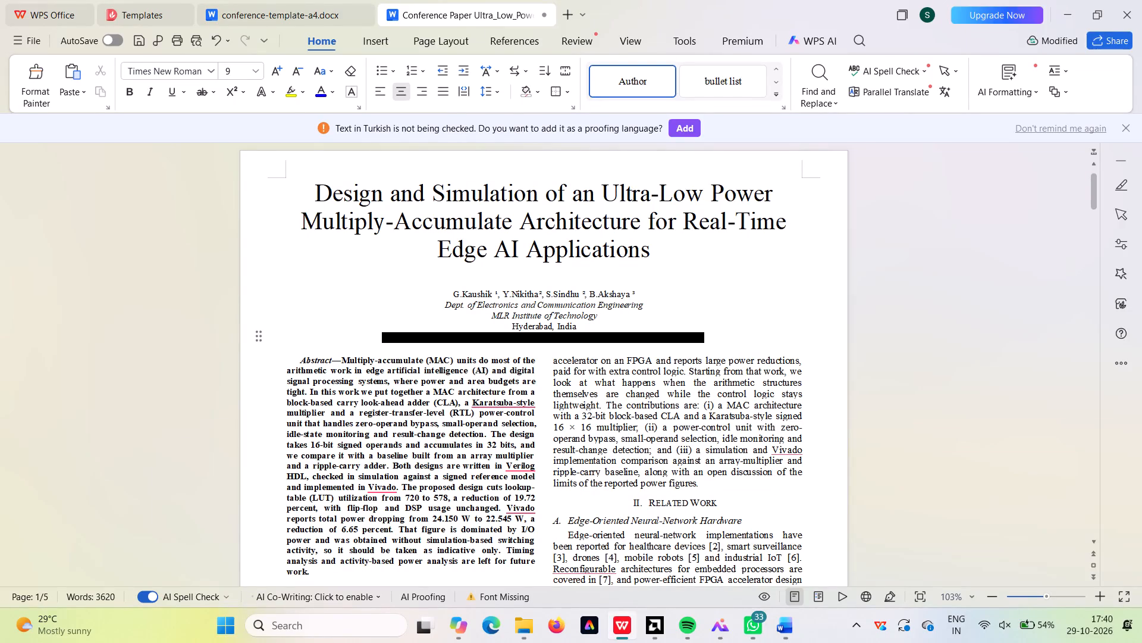
key(Left)
key(Left)
key(Left)
key(Left)
key(Left)
key(Left)
key(Left)
key(Left)
key(Left)
key(Left)
key(Left)
key(Left)
key(Left)
key(Left)
key(Left)
key(Left)
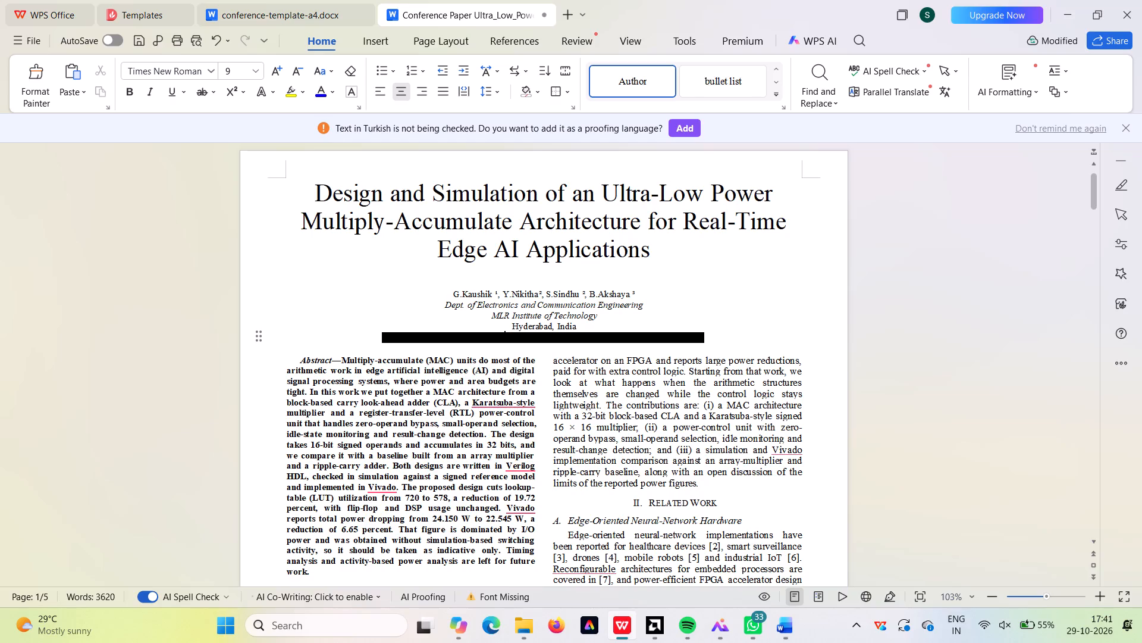
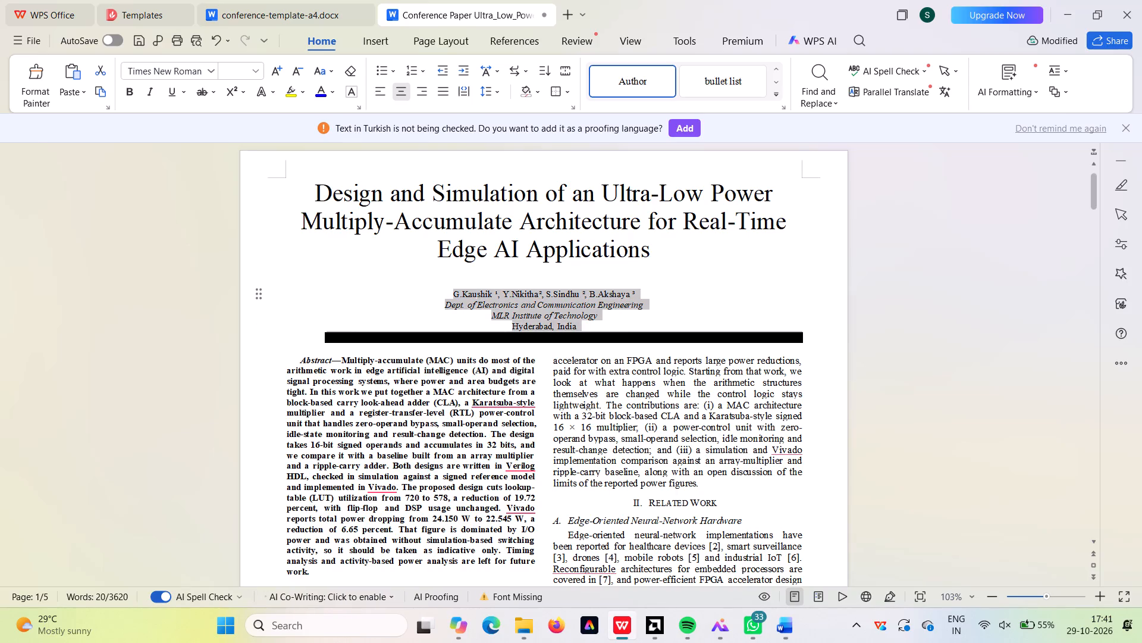
Check the font size used in the first author block of conference-template-a4.docx, and return to the conference paper.
drag(454, 295, 442, 294)
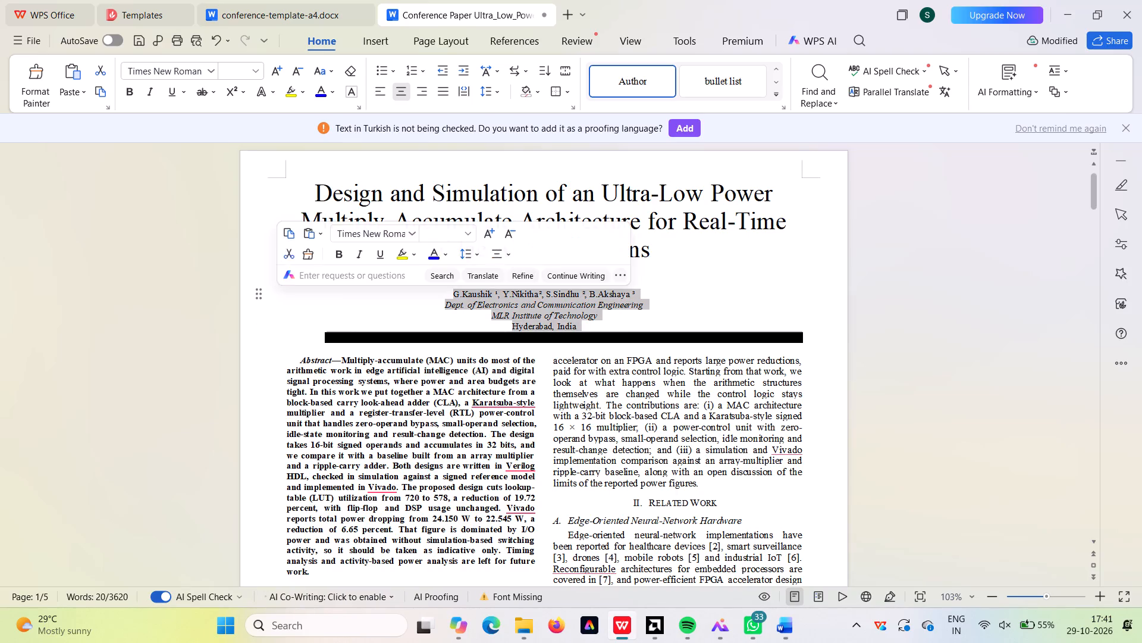
click(257, 1)
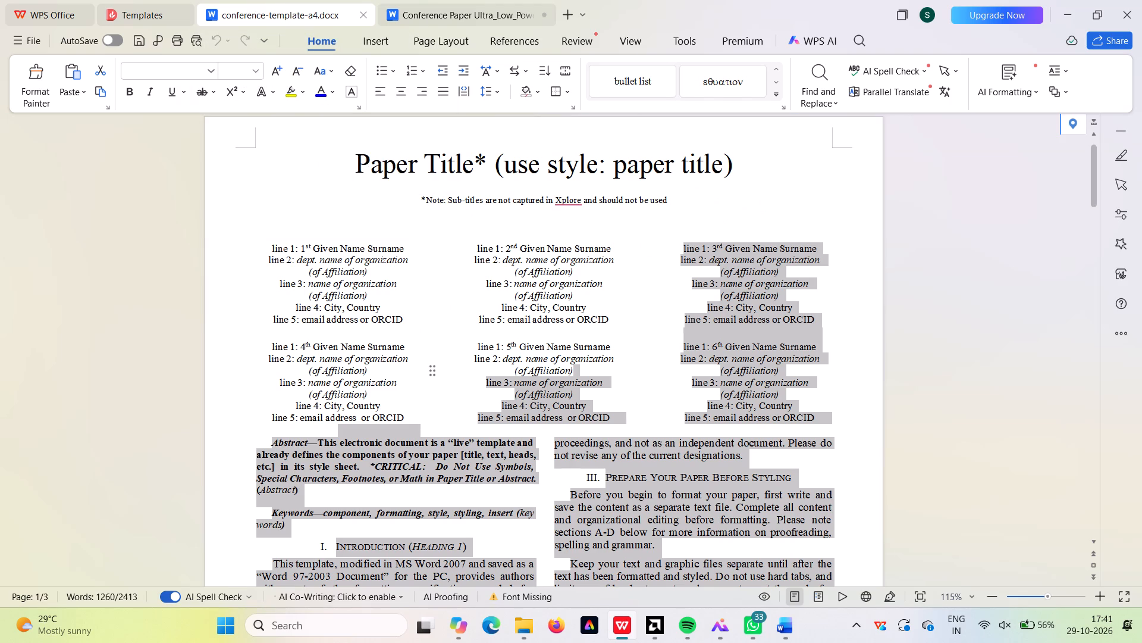
drag(408, 319, 271, 228)
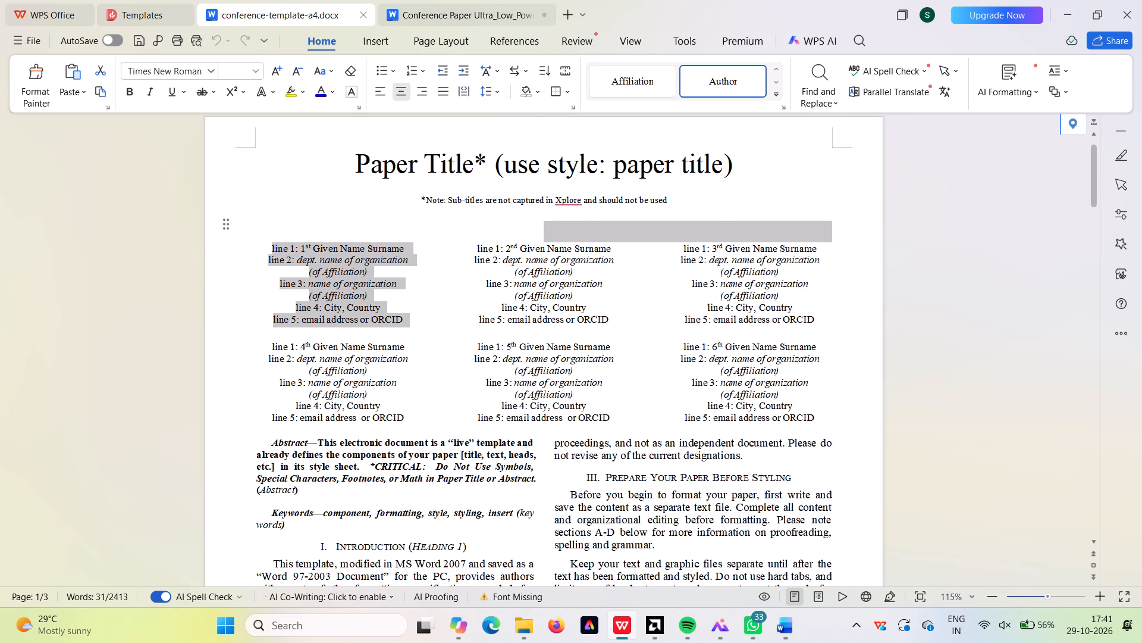
click(415, 296)
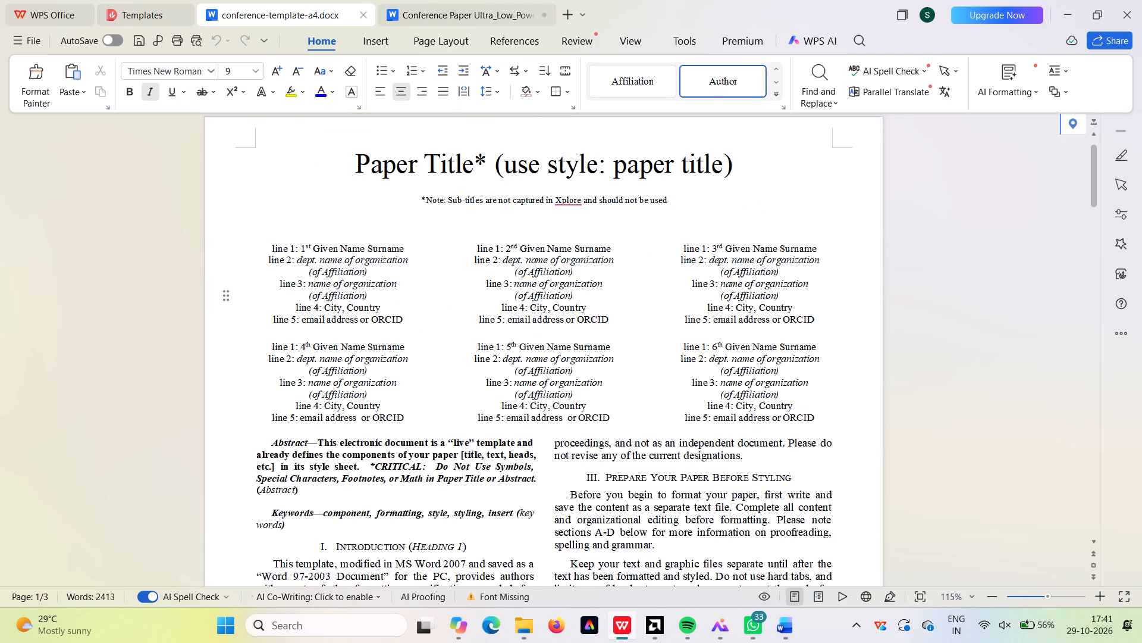
drag(377, 294, 272, 242)
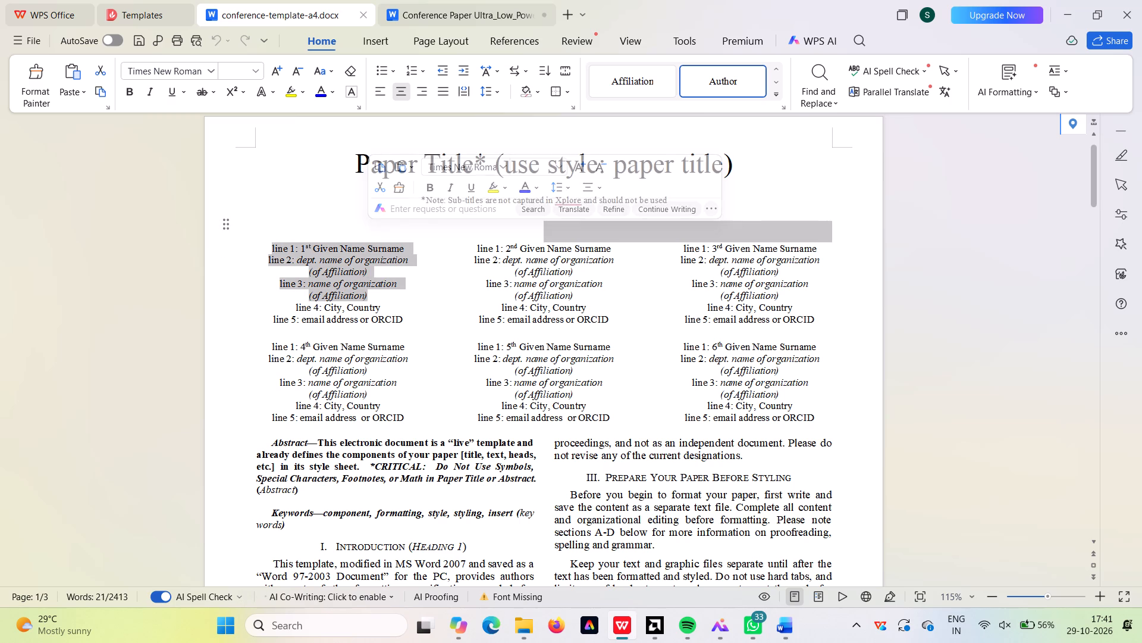
click(420, 323)
drag(416, 322, 274, 250)
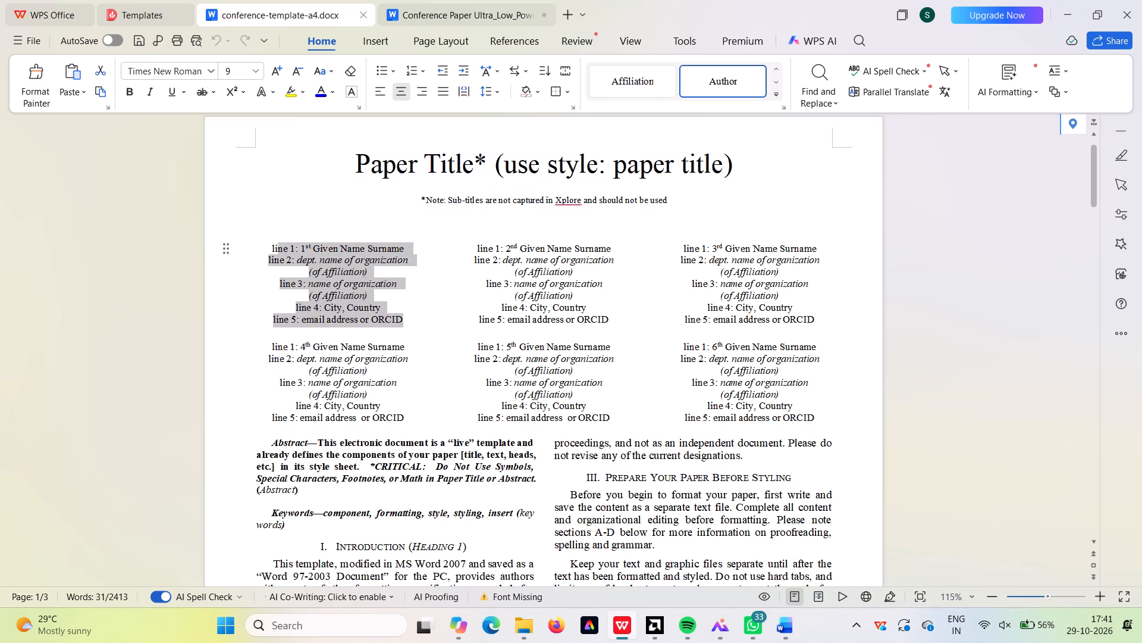
drag(274, 250, 270, 246)
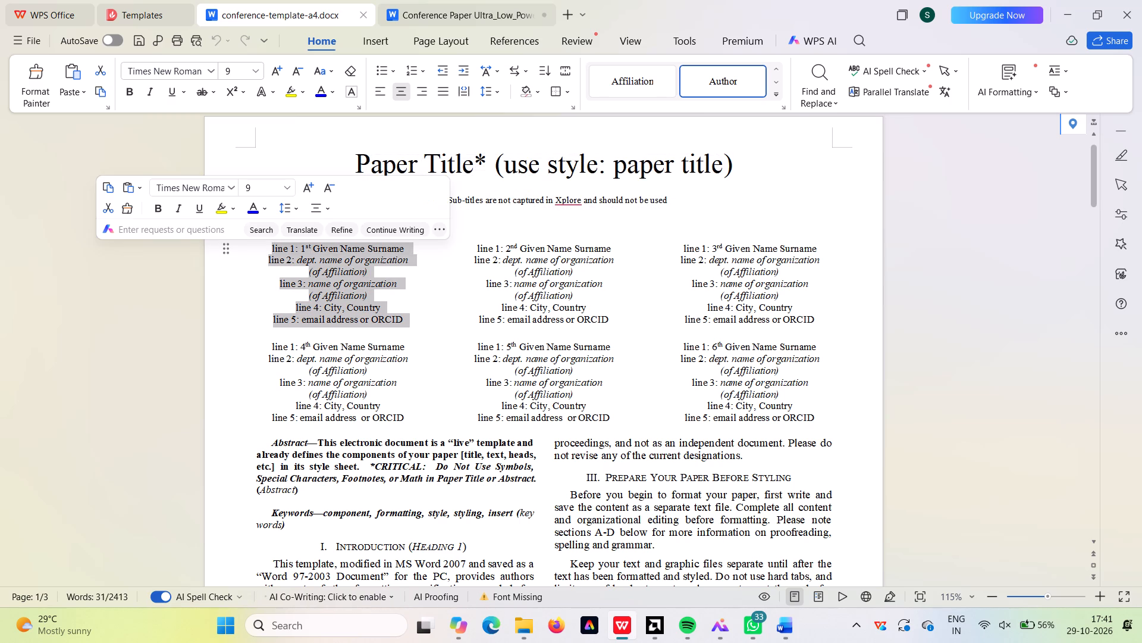
click(418, 8)
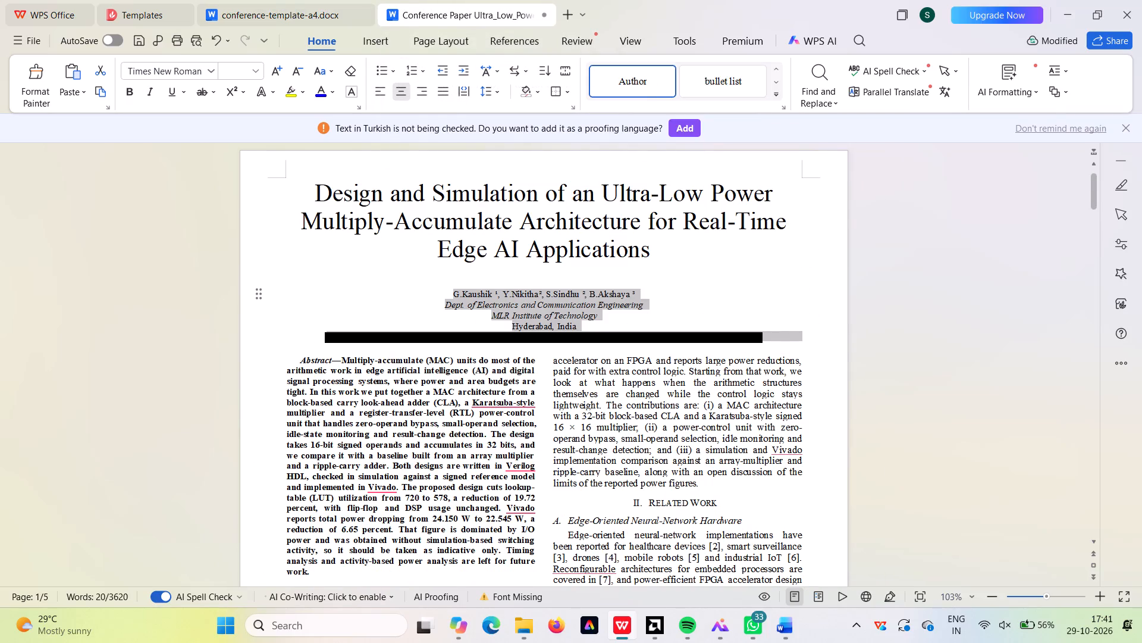
Set the selected author block below the paper title, including names, department, institute and city lines, to font size 9.
click(255, 71)
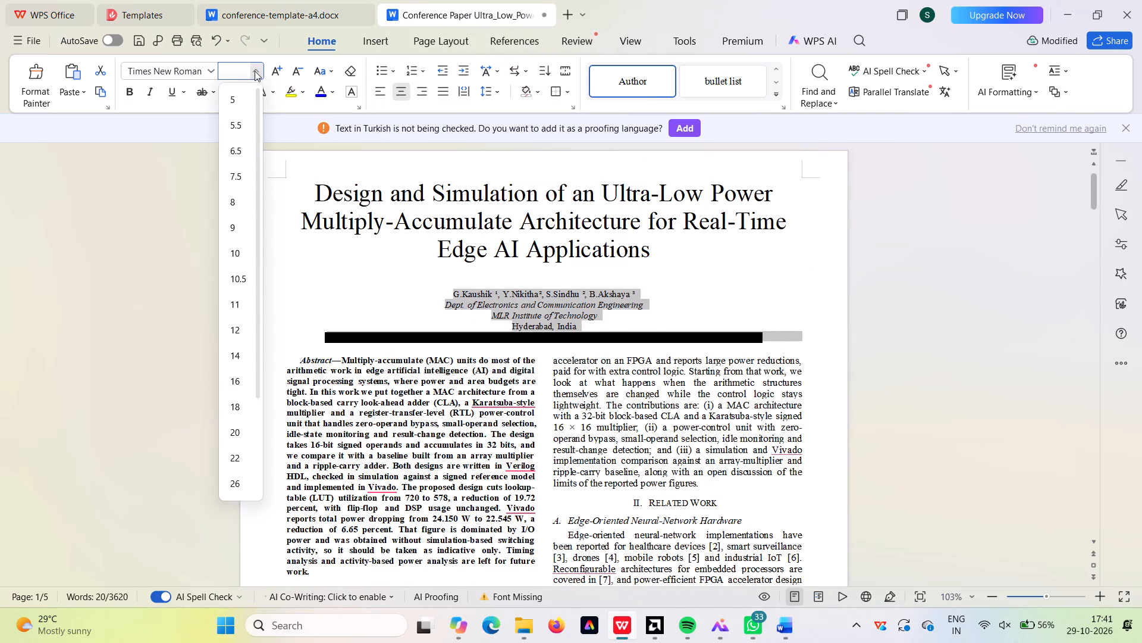
click(241, 223)
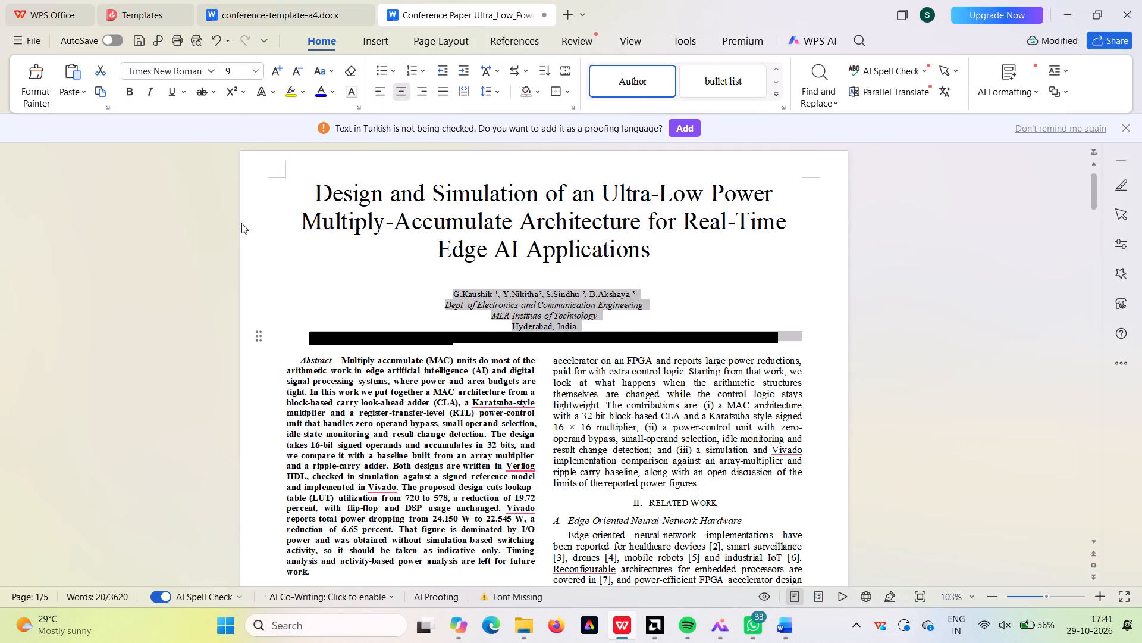
click(705, 311)
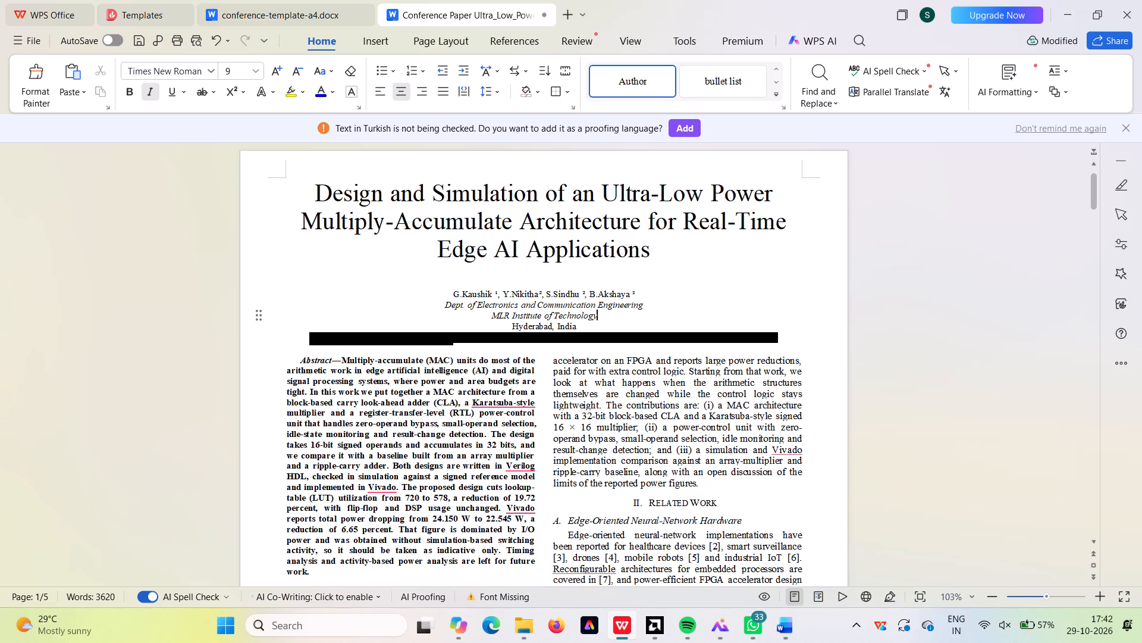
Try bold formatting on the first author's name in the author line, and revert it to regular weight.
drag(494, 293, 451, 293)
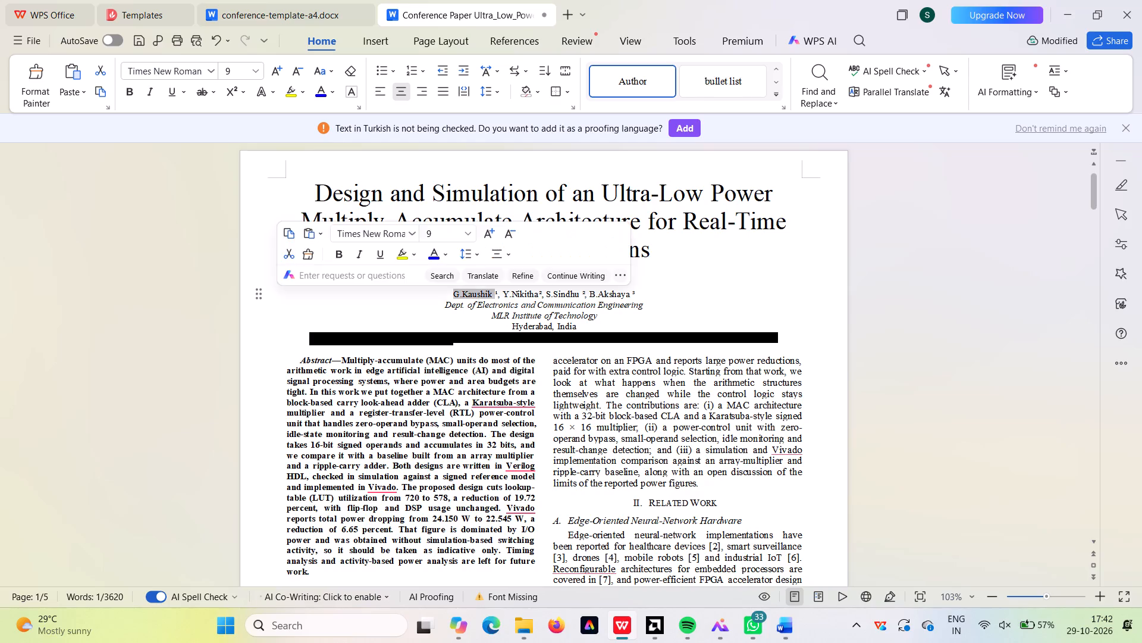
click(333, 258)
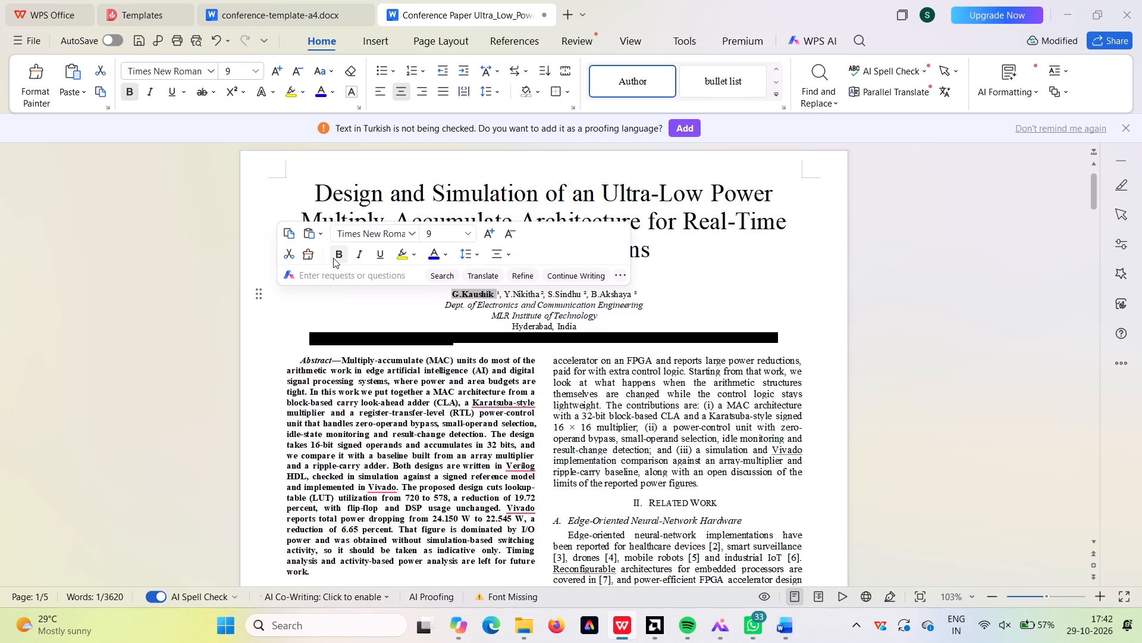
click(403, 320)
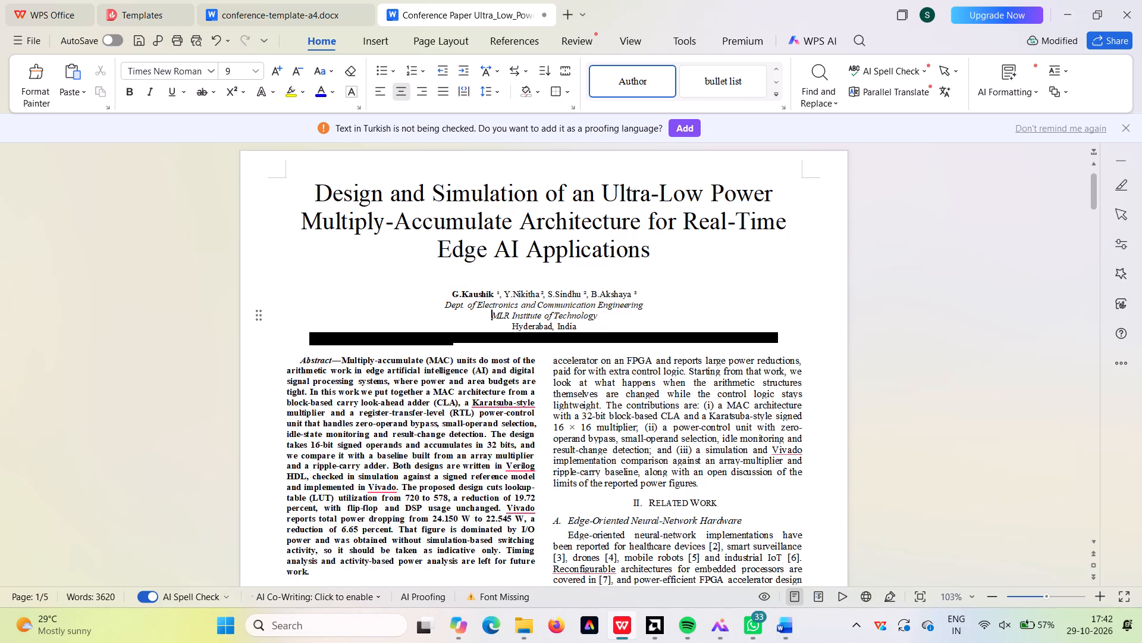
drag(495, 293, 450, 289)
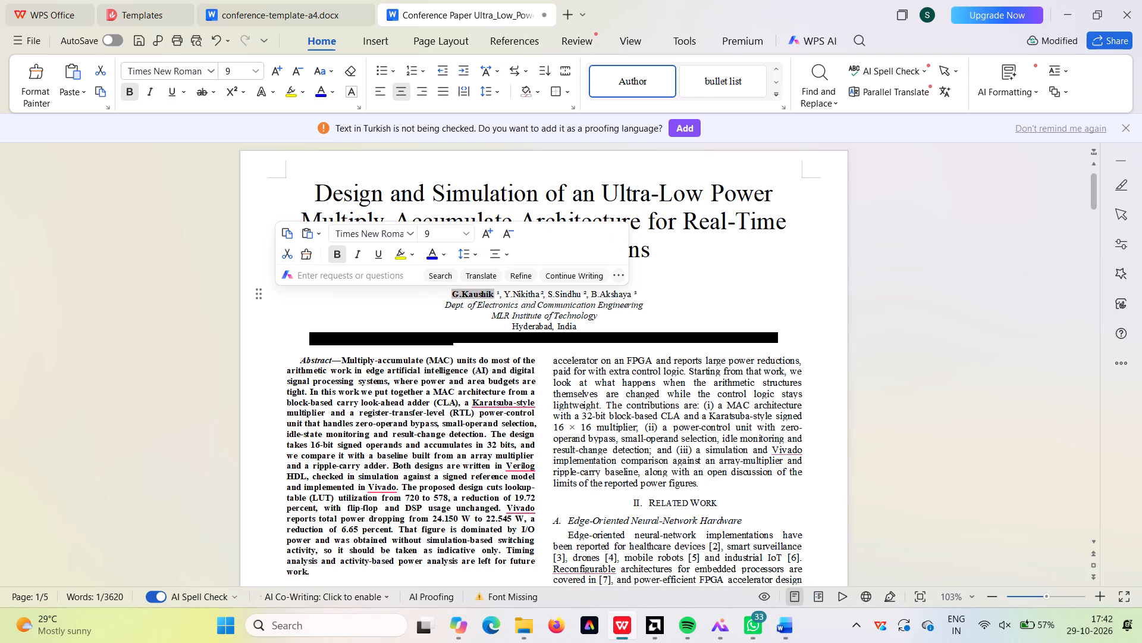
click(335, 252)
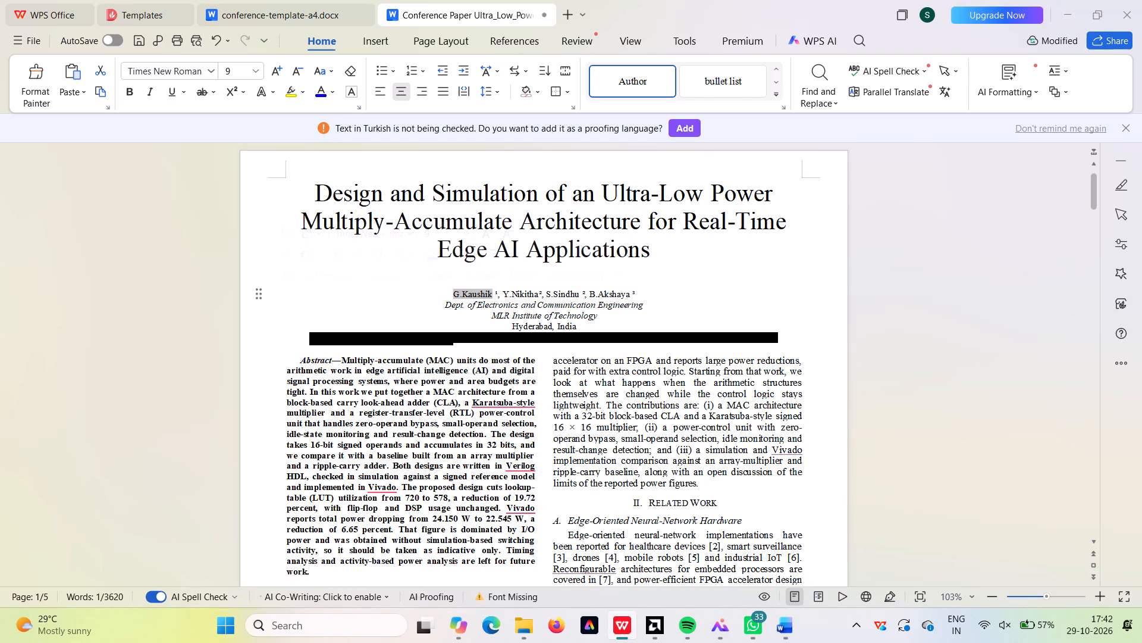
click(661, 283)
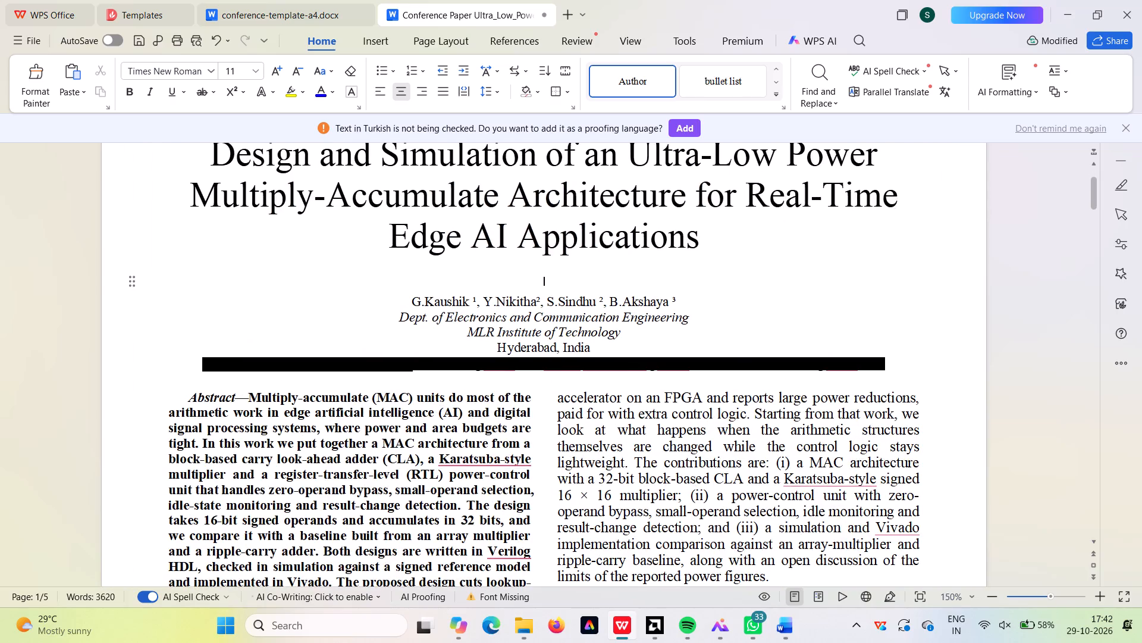
Place the text cursor directly after the superscript number following the third author's name in the author line.
click(603, 296)
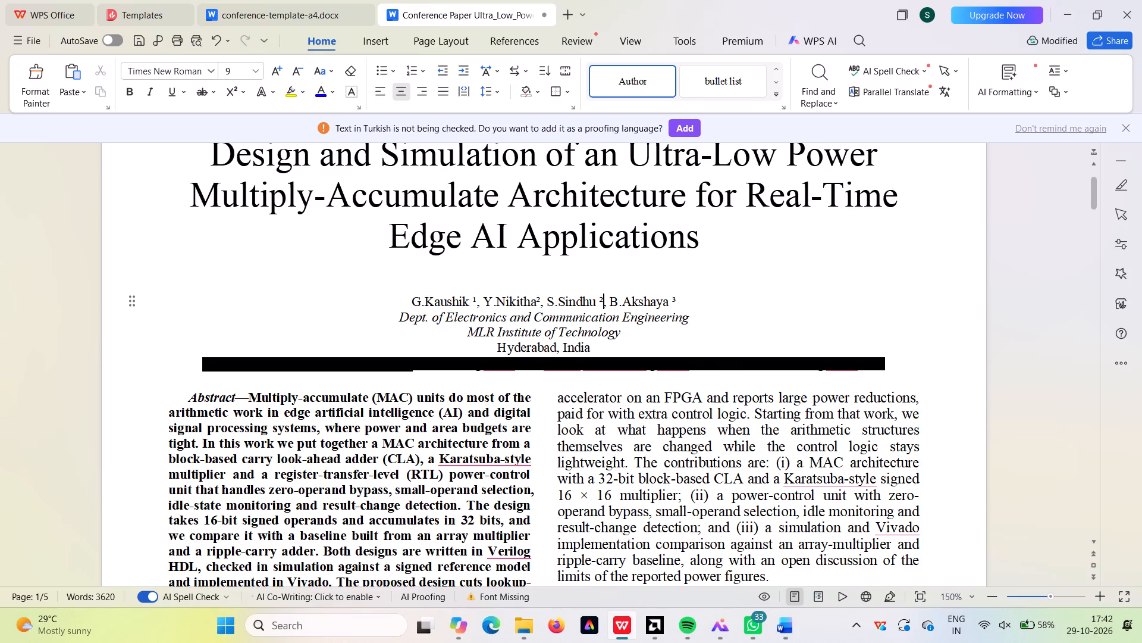
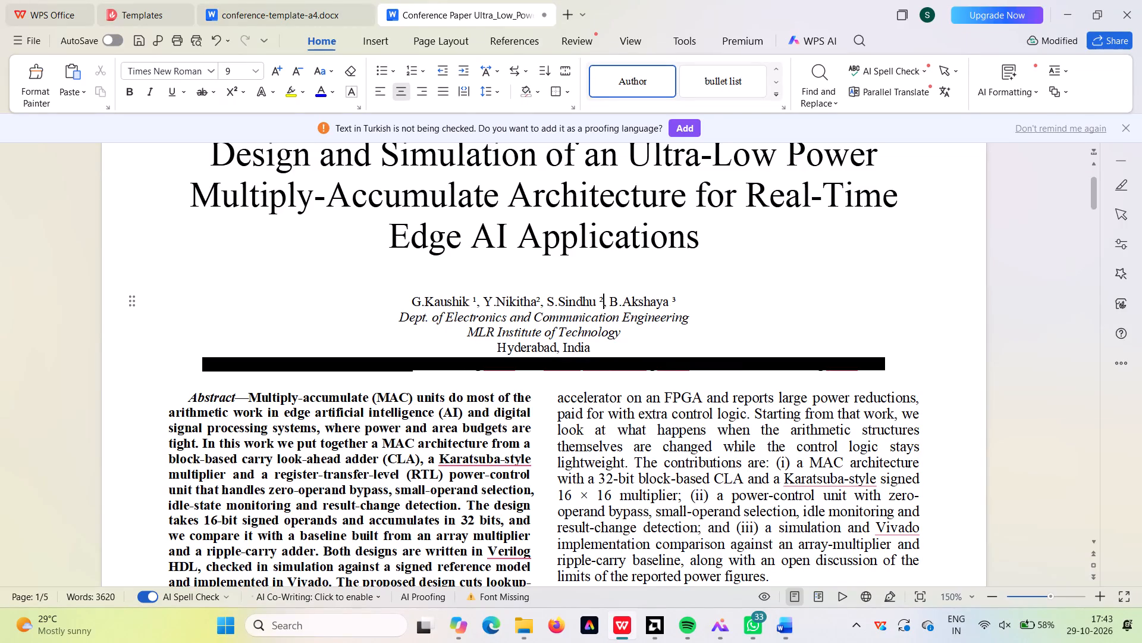
Delete the third author's name with its superscript 2 and trailing comma from the author line.
key(Right)
key(BackSpace)
key(BackSpace)
key(BackSpace)
key(BackSpace)
key(BackSpace)
key(BackSpace)
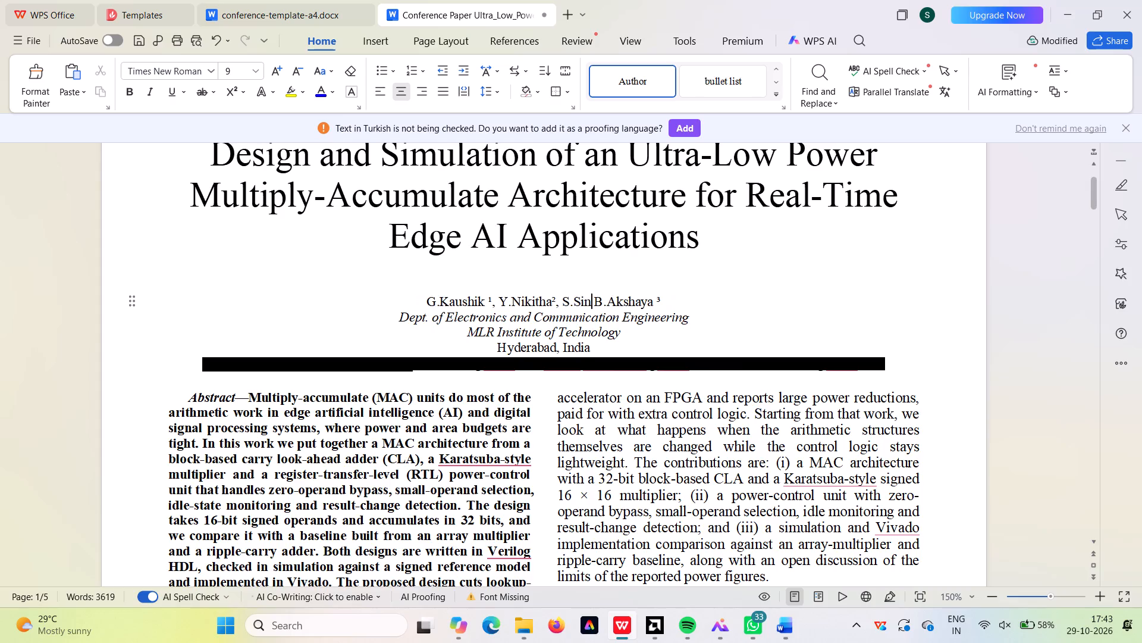
key(BackSpace)
key(BackSpace)
key(BackSpace)
key(BackSpace)
key(BackSpace)
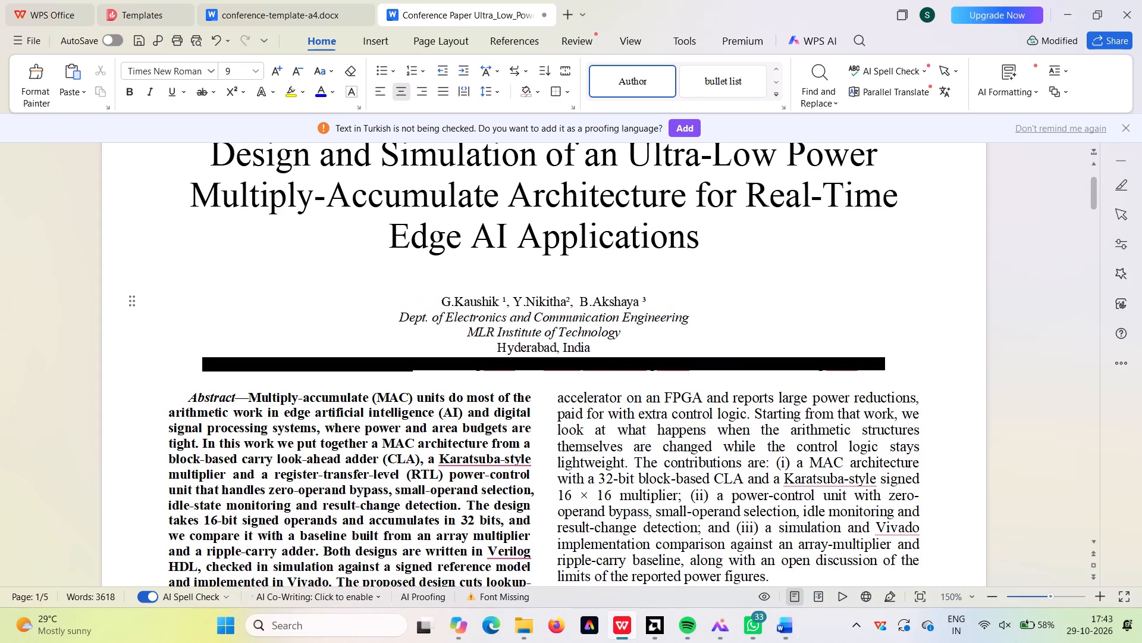
key(BackSpace)
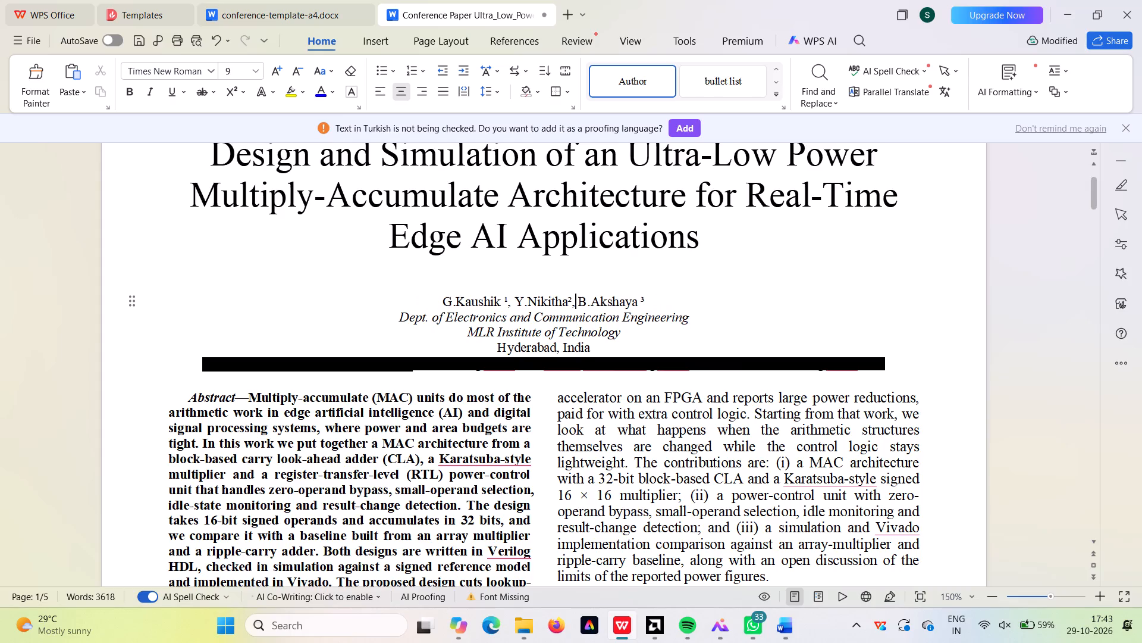
Replace the fourth author's name before the superscript 3 with the third author's initial and name.
click(638, 300)
key(BackSpace)
key(BackSpace)
key(BackSpace)
key(BackSpace)
key(BackSpace)
key(BackSpace)
key(BackSpace)
key(BackSpace)
key(BackSpace)
key(BackSpace)
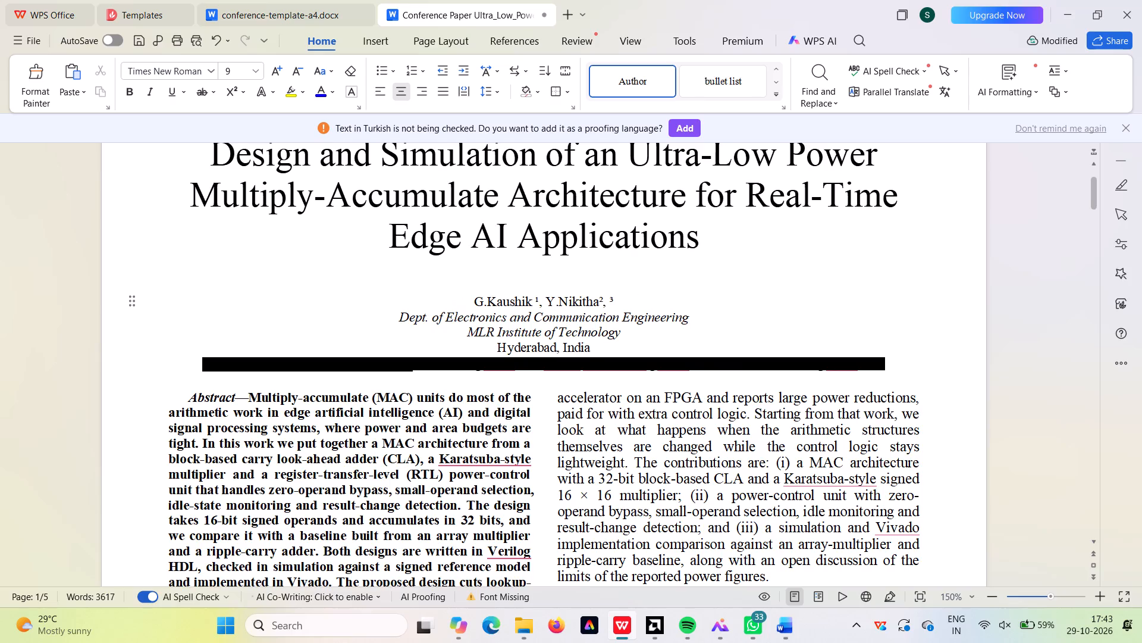
key(s)
text(.S)
text(in)
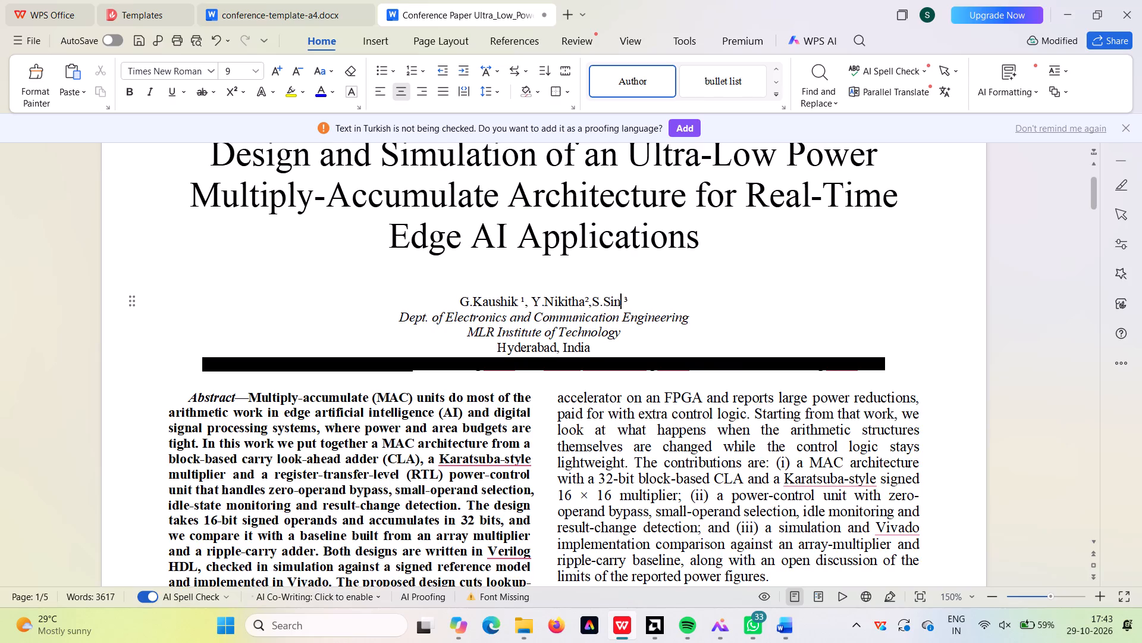
text(dhu)
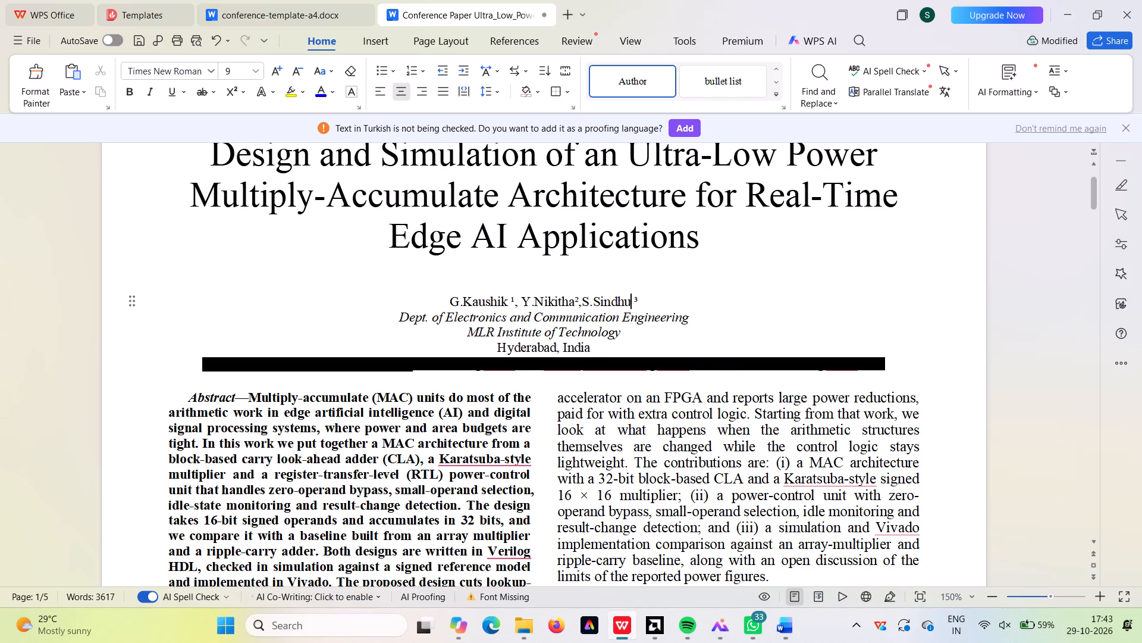
Add a comma after the superscript 3 and re-enter the fourth author's initial and name in title case.
click(638, 300)
key(comma)
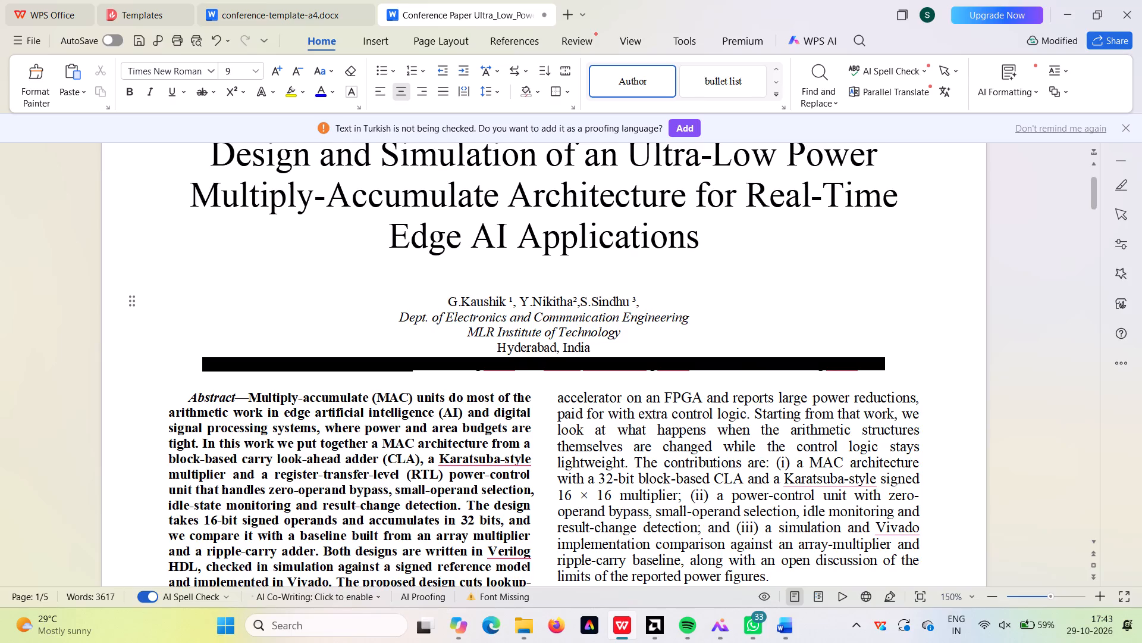
key(b)
key(period)
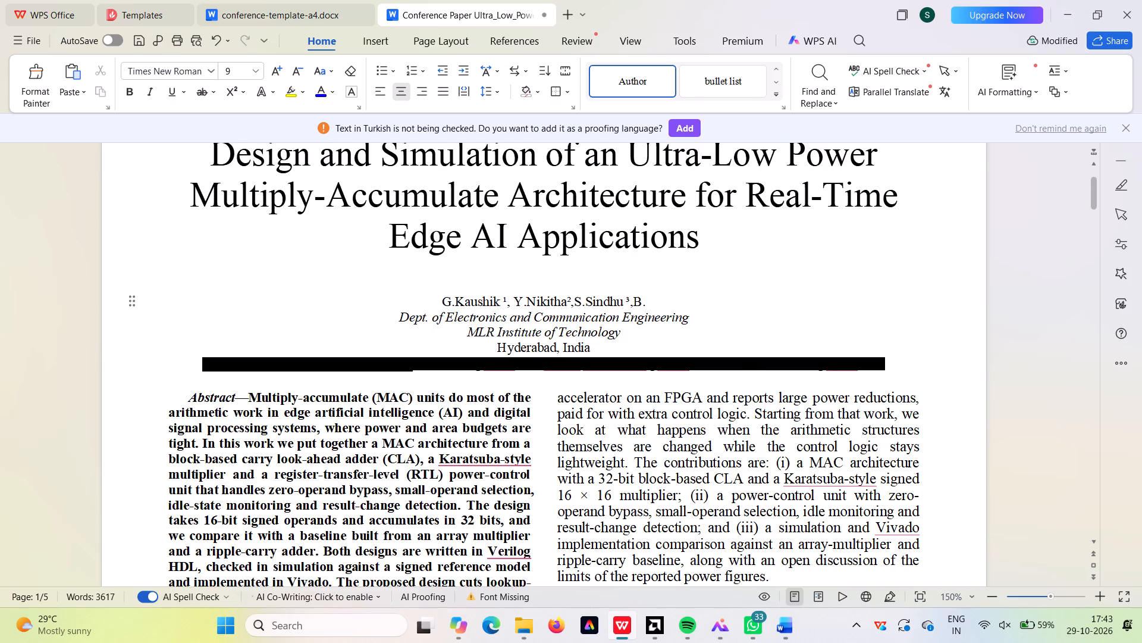
text(AKSHAYA)
key(BackSpace)
key(BackSpace)
key(BackSpace)
key(BackSpace)
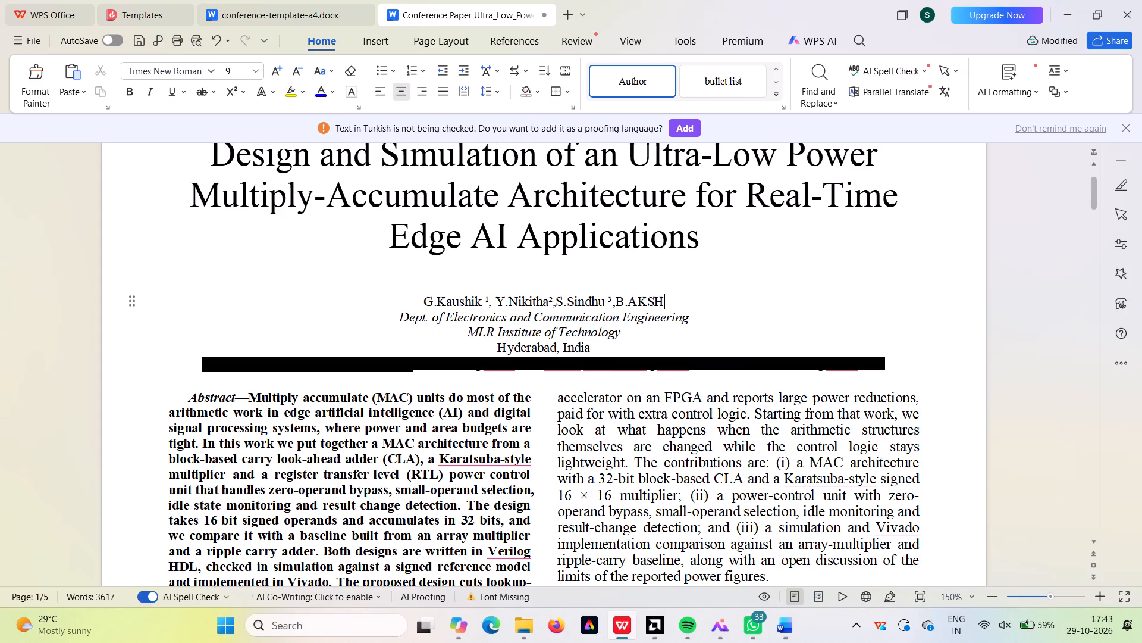
key(BackSpace)
key(BackSpace)
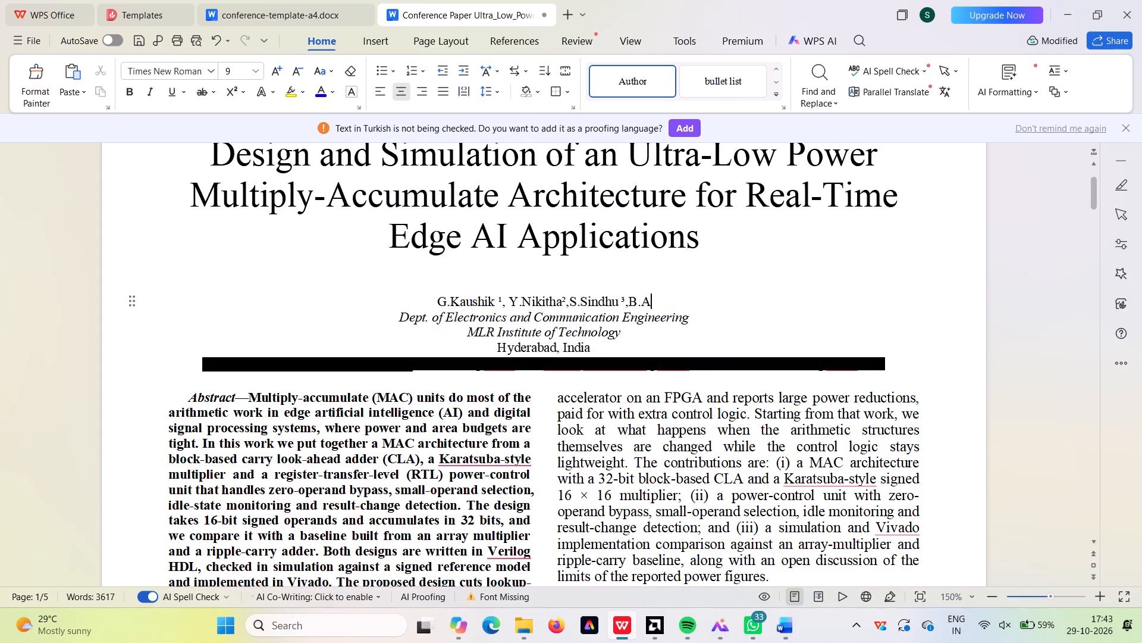
text(kshaya)
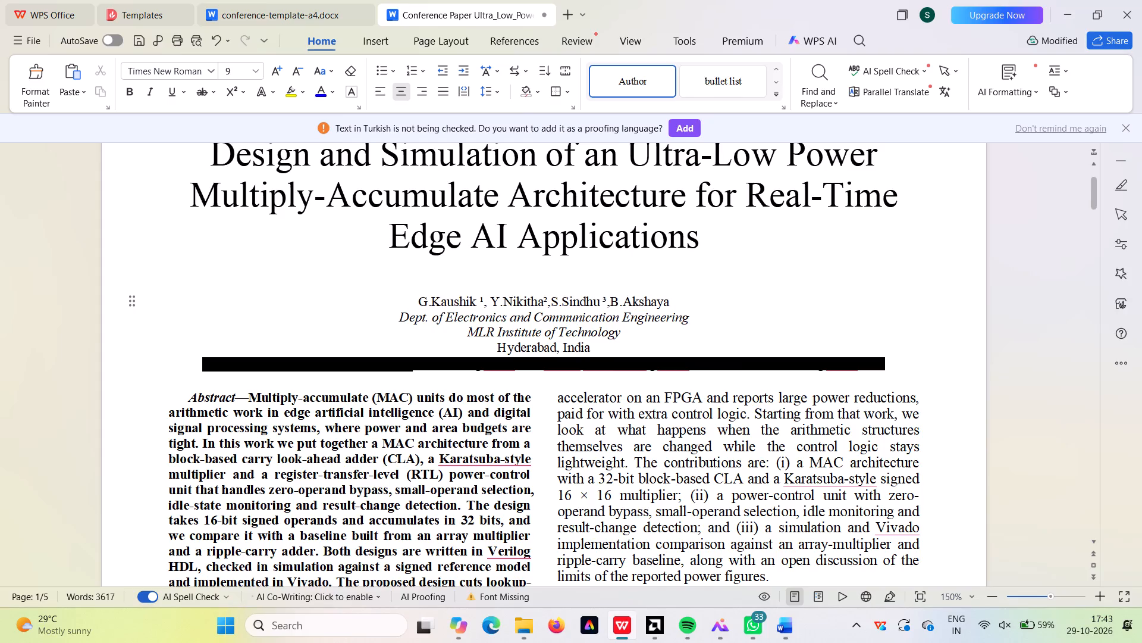
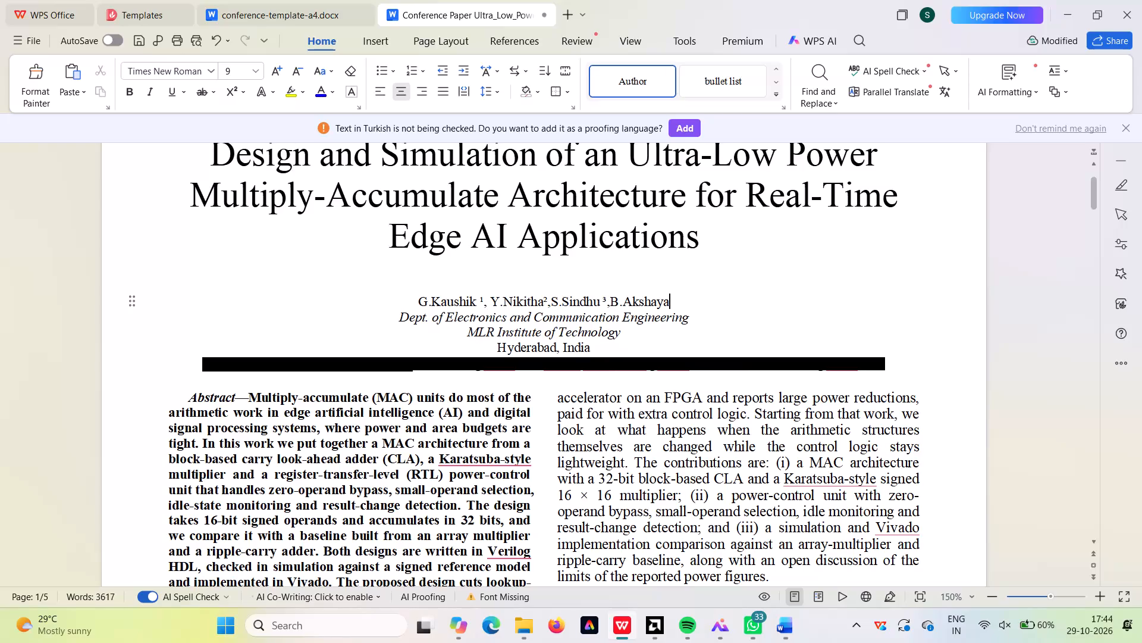
Insert a space between the second author's name and the superscript 2 in the author line.
click(542, 302)
key(space)
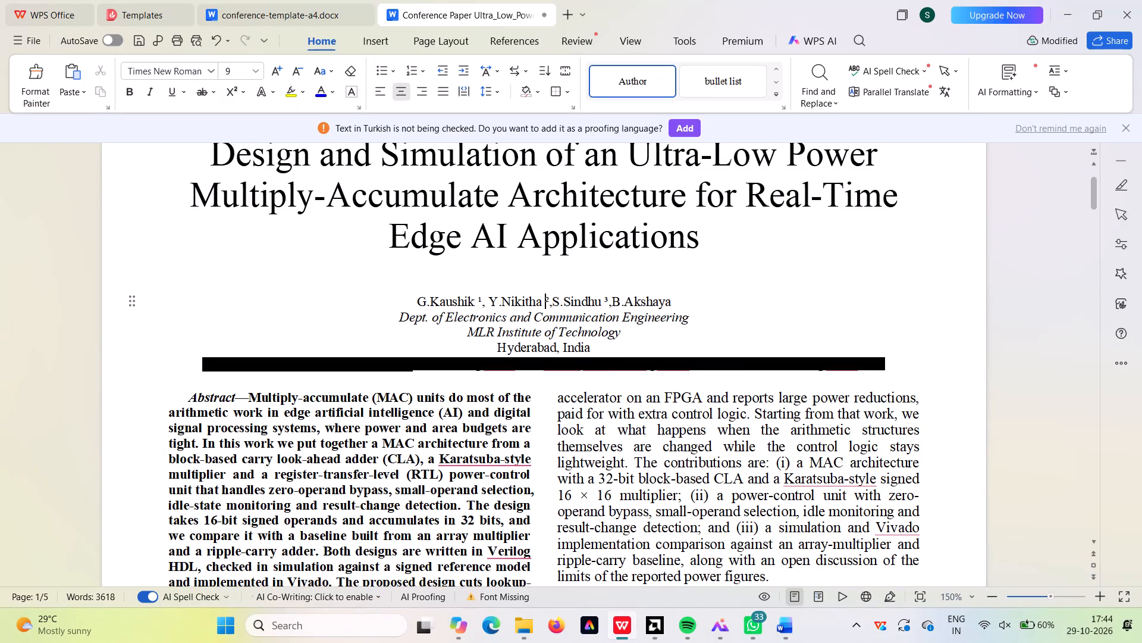
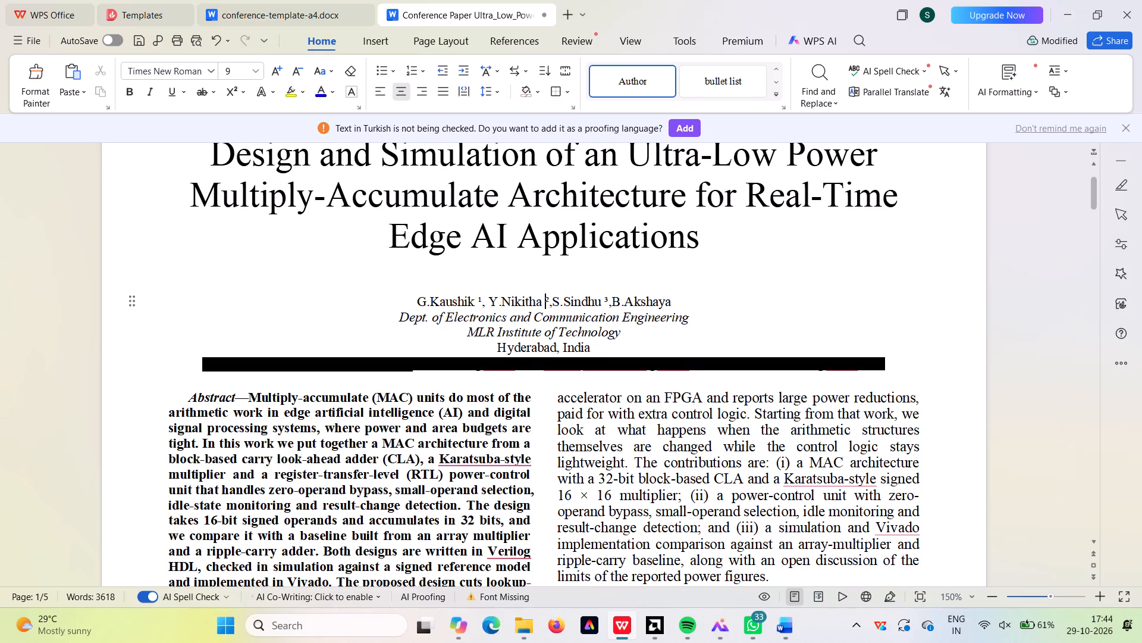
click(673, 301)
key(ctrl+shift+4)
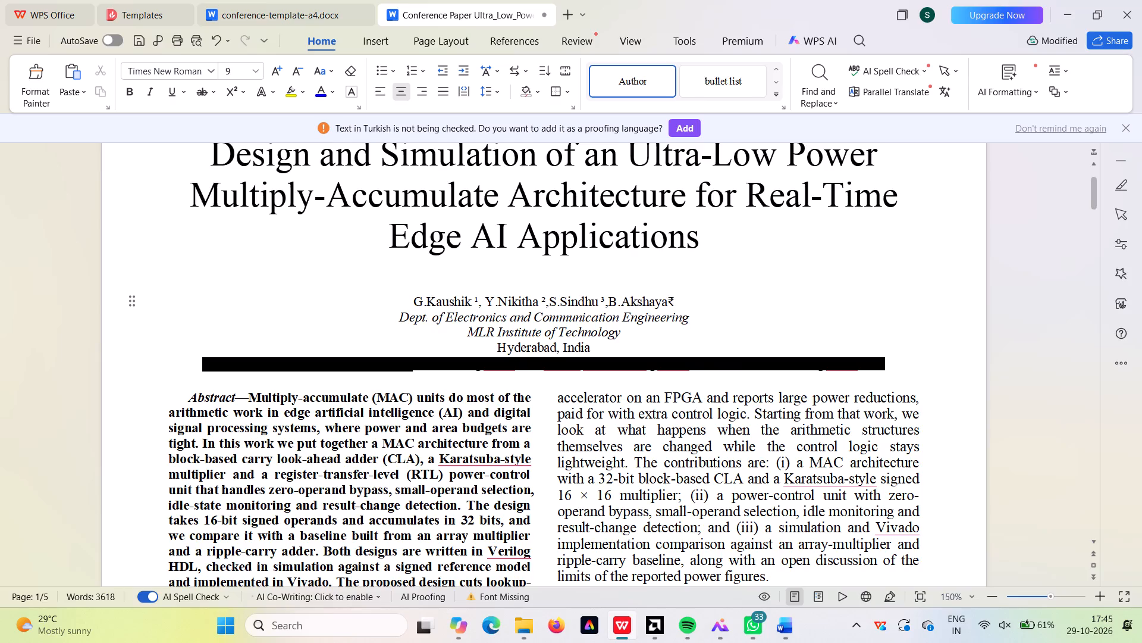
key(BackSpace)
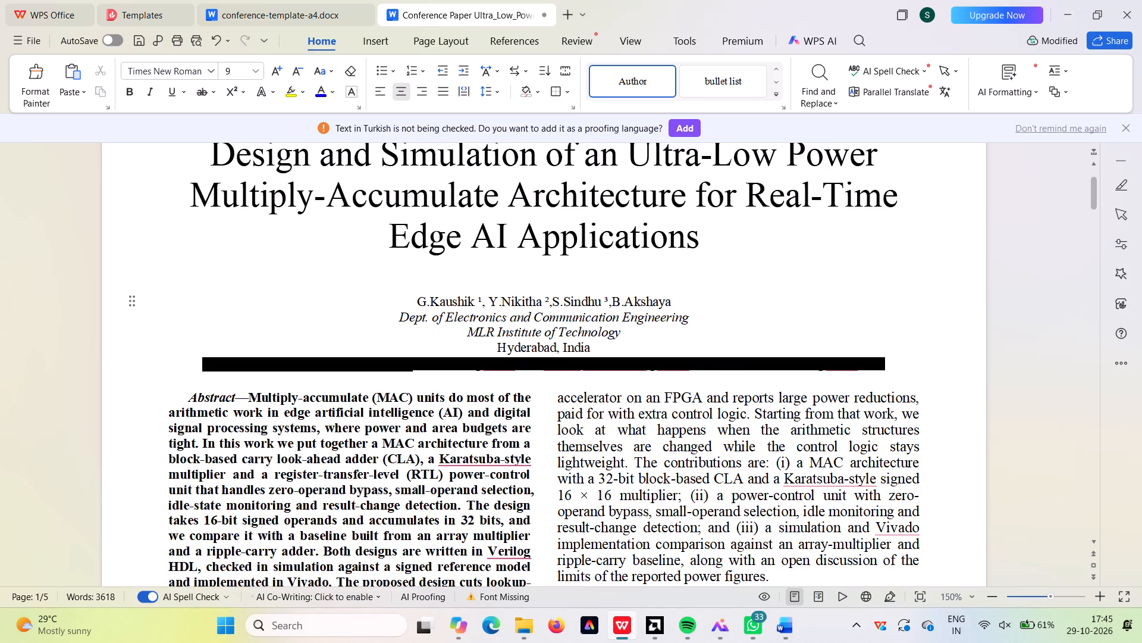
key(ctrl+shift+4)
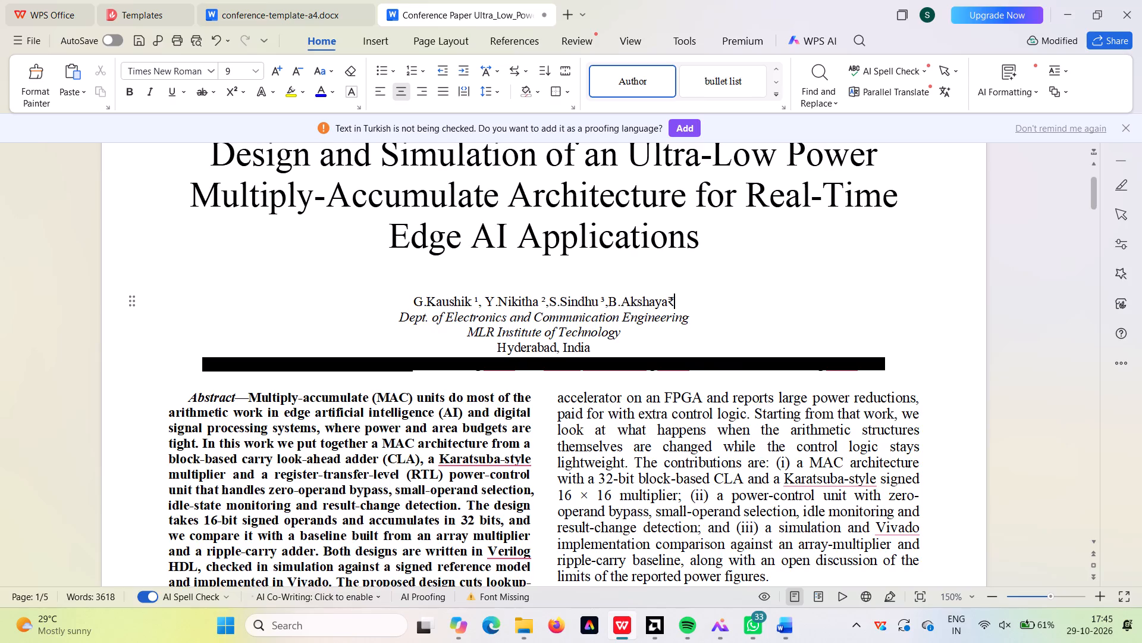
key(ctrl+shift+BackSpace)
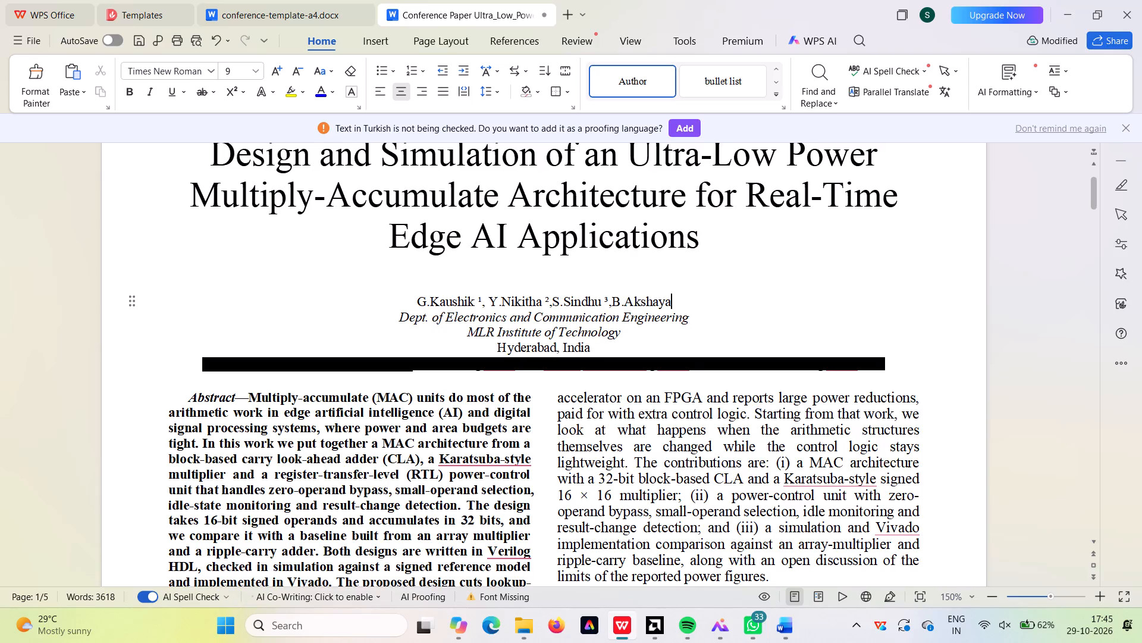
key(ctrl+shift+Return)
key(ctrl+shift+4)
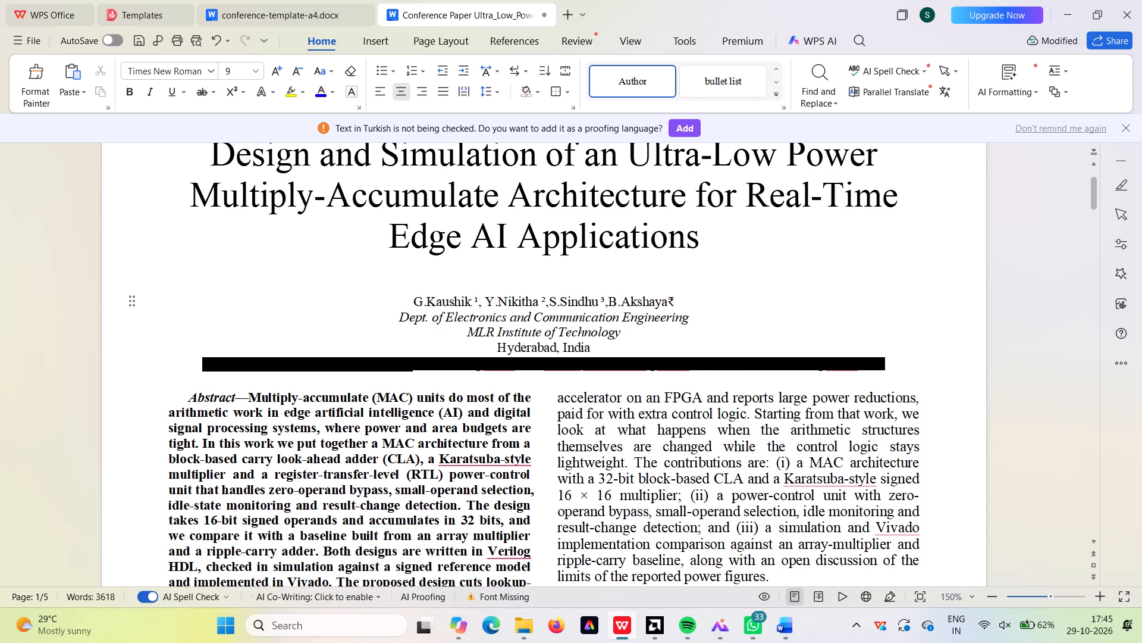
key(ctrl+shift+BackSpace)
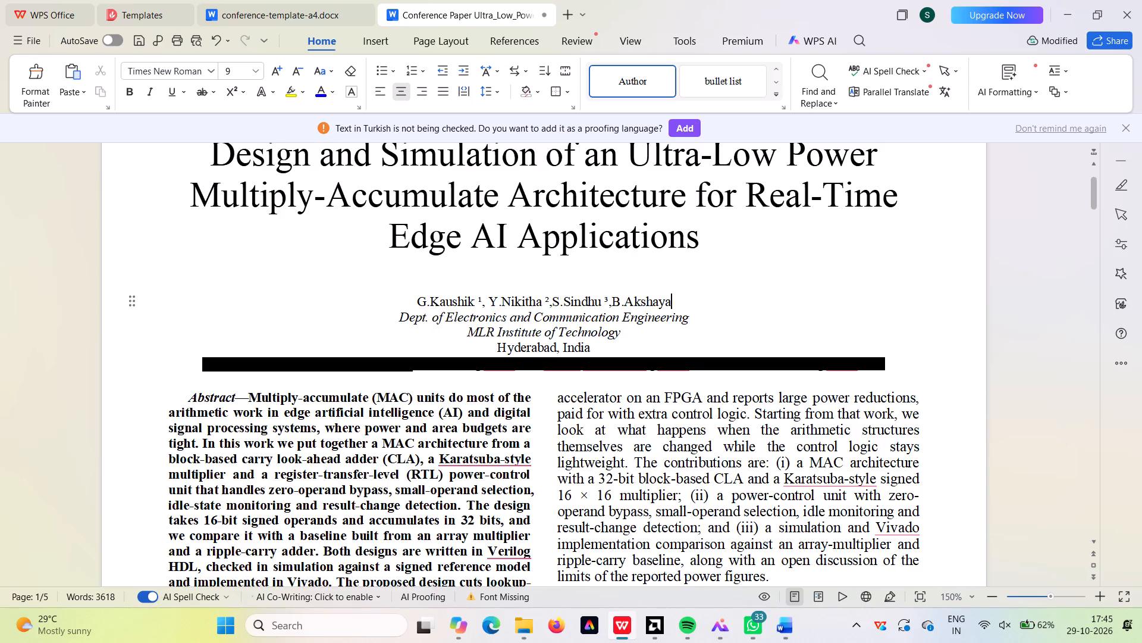
Add the number 4 directly after the fourth author's name in the author line.
key(4)
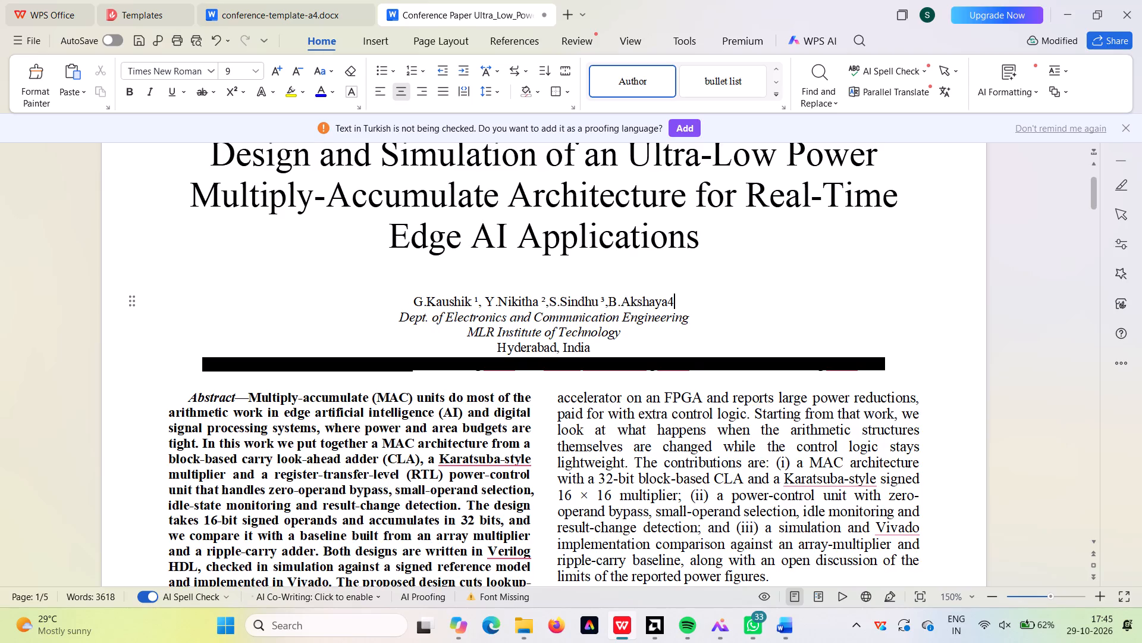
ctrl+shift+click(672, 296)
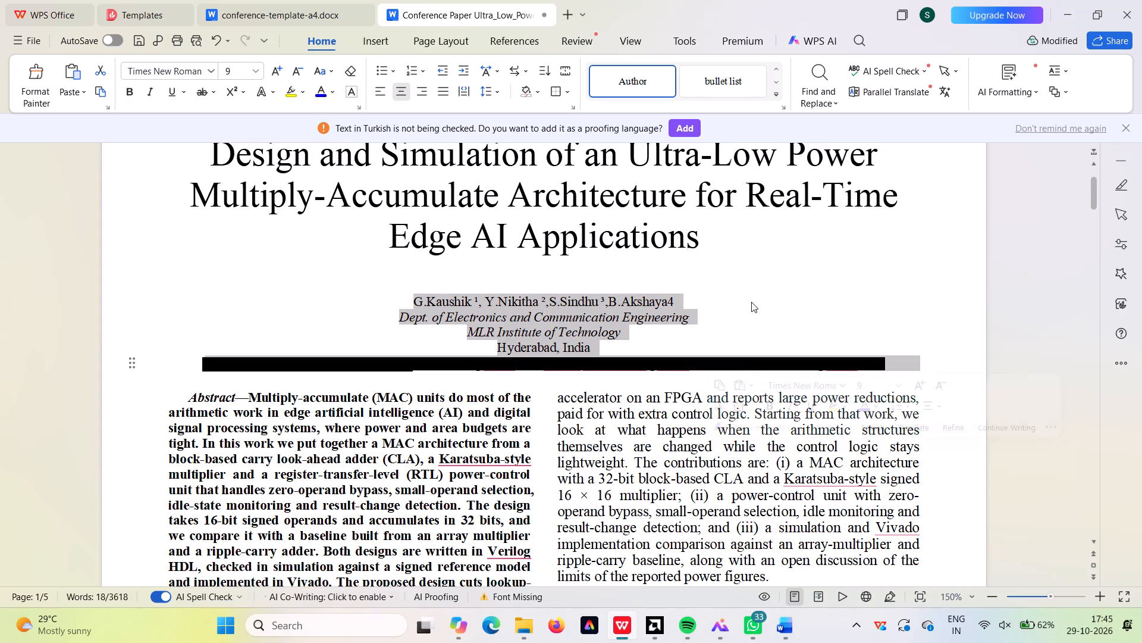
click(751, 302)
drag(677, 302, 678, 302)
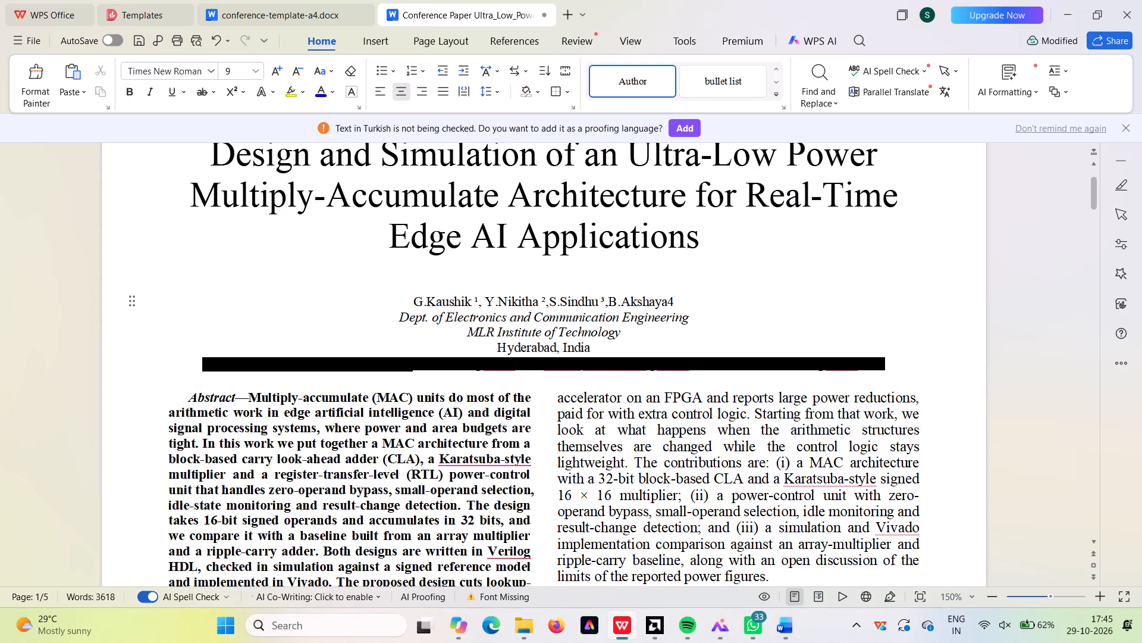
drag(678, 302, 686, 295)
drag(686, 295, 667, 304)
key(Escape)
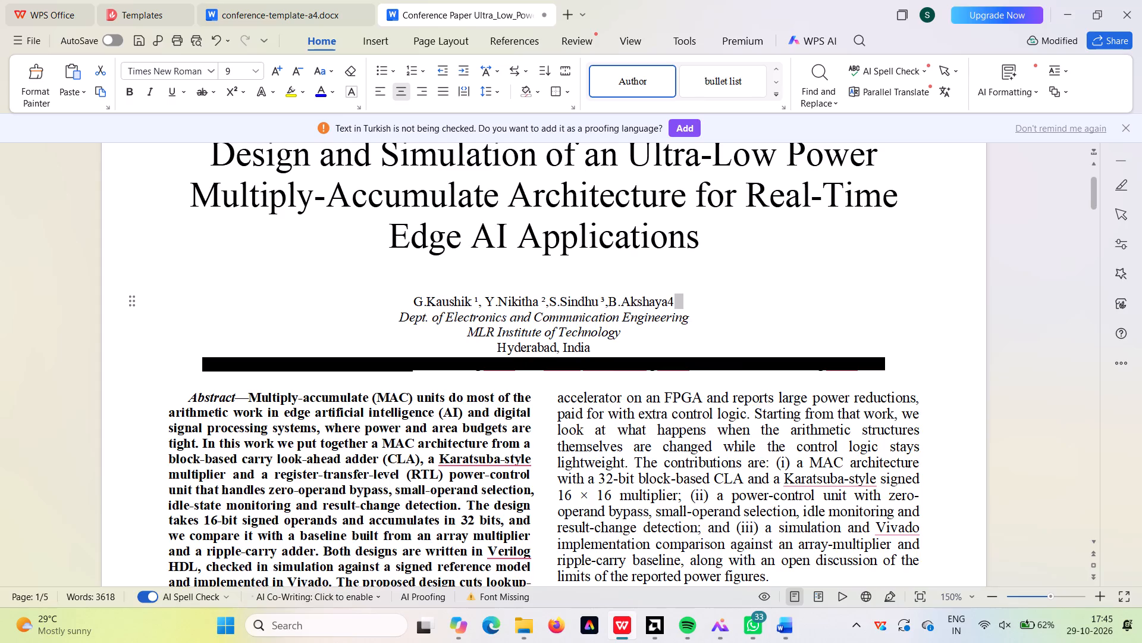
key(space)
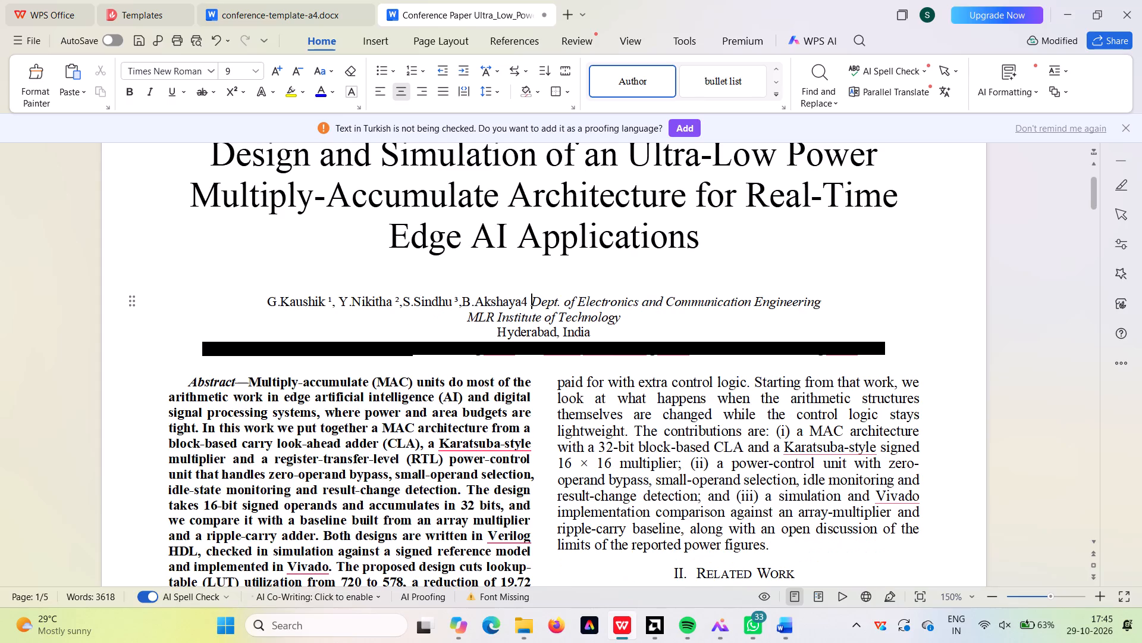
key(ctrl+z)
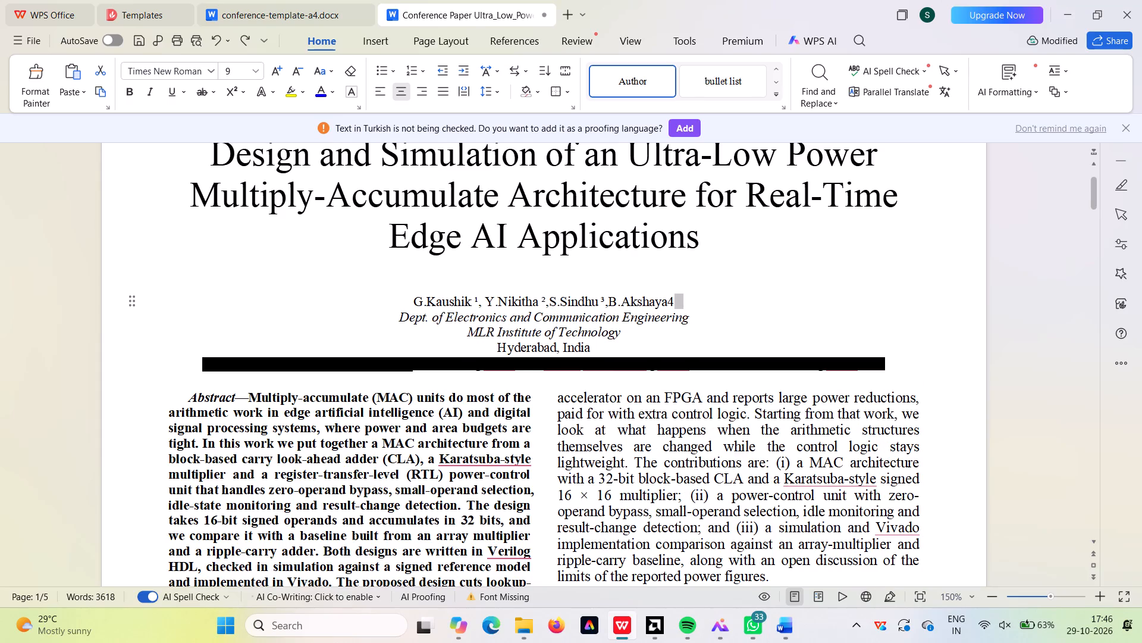
Insert a space between the fourth author's name and the number 4 in the author line.
click(664, 296)
drag(663, 299, 665, 299)
drag(665, 299, 673, 301)
key(Right)
click(683, 310)
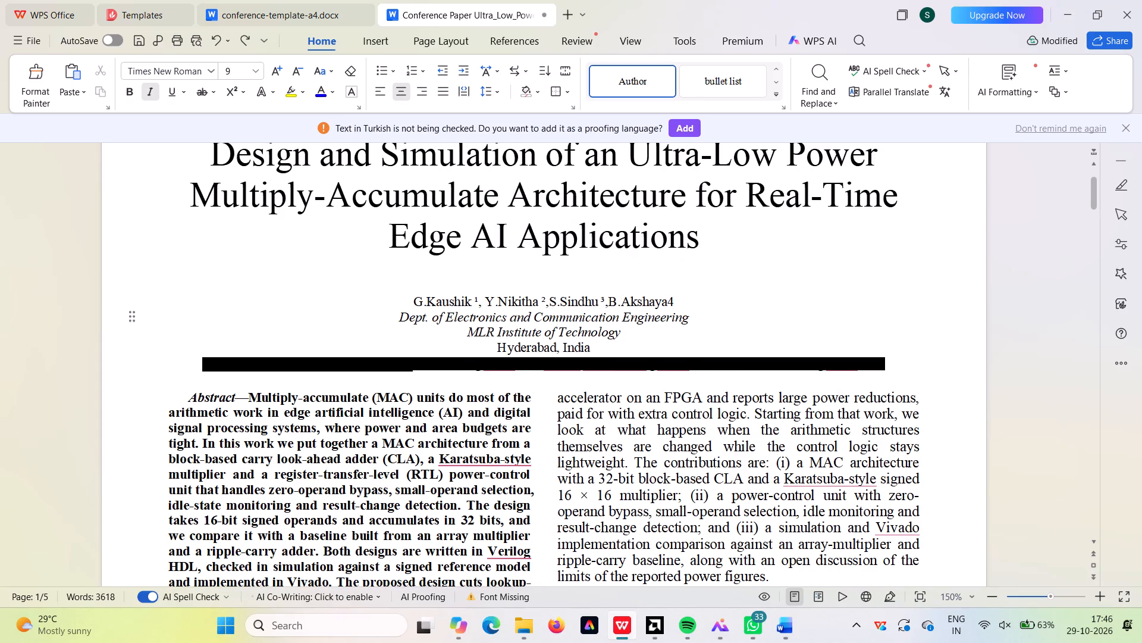
key(Up)
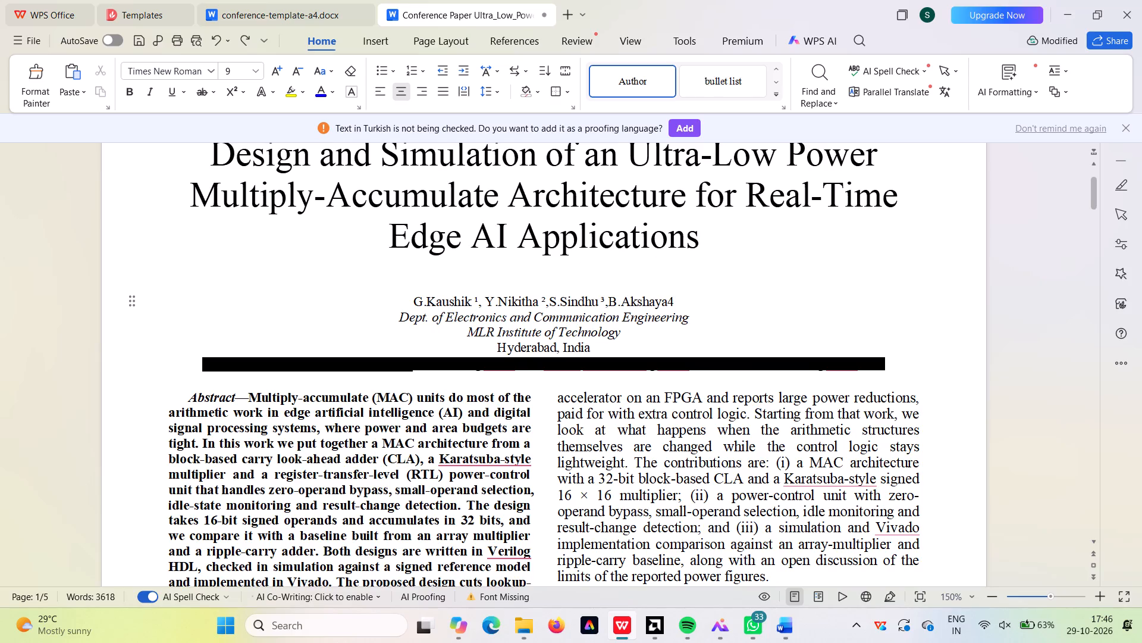
key(Left)
key(space)
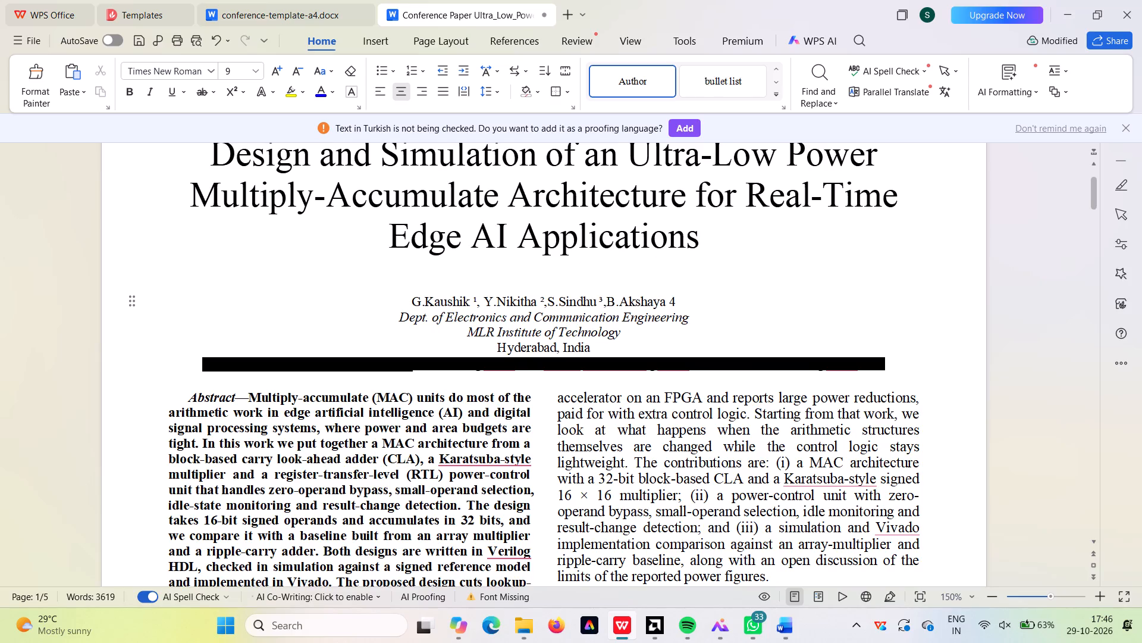
Format the number 4 after the fourth author's name as superscript to match the other author markers.
drag(680, 301, 677, 300)
drag(677, 300, 672, 299)
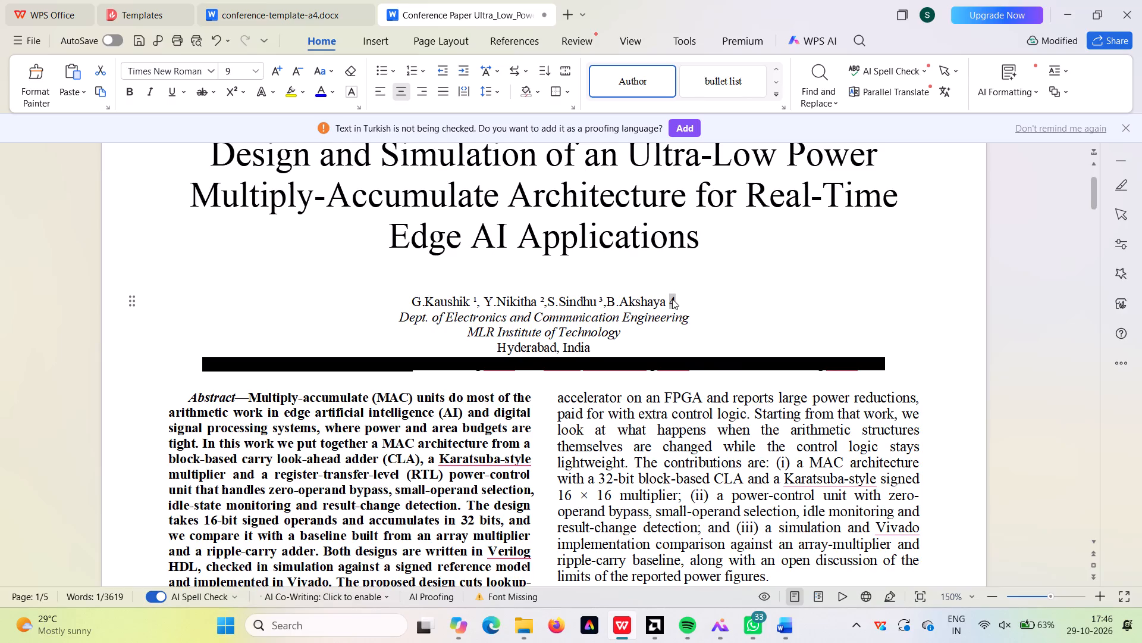
key(ctrl+shift+Return)
key(ctrl+shift+4)
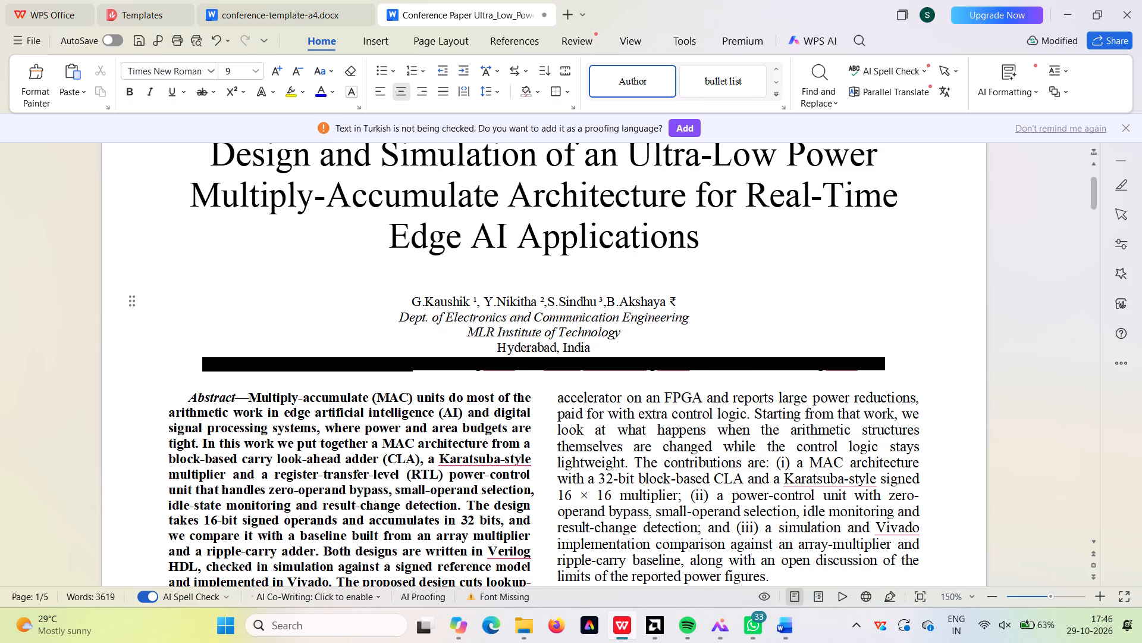
key(ctrl+z)
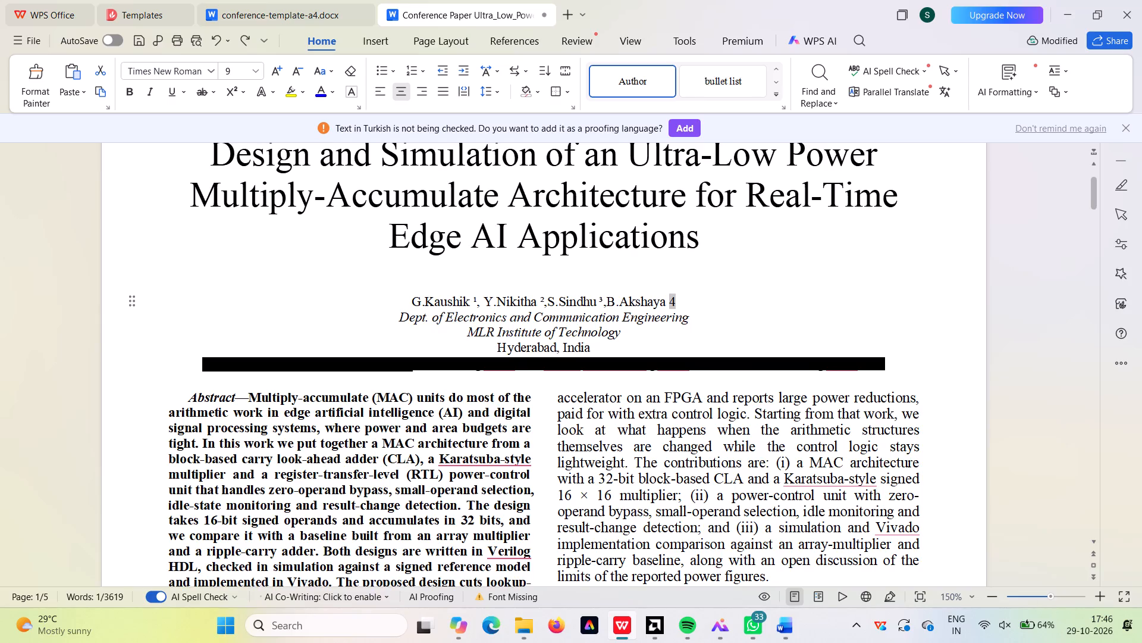
key(ctrl+shift+equal)
key(ctrl+shift+equal)
key(ctrl+shift+equal)
key(ctrl+shift+equal)
key(ctrl+shift+equal)
key(ctrl+shift+equal)
key(ctrl+shift+equal)
key(ctrl+shift+equal)
key(ctrl+shift+equal)
key(ctrl+shift+equal)
key(ctrl+shift+equal)
key(ctrl+shift+equal)
key(ctrl+shift+equal)
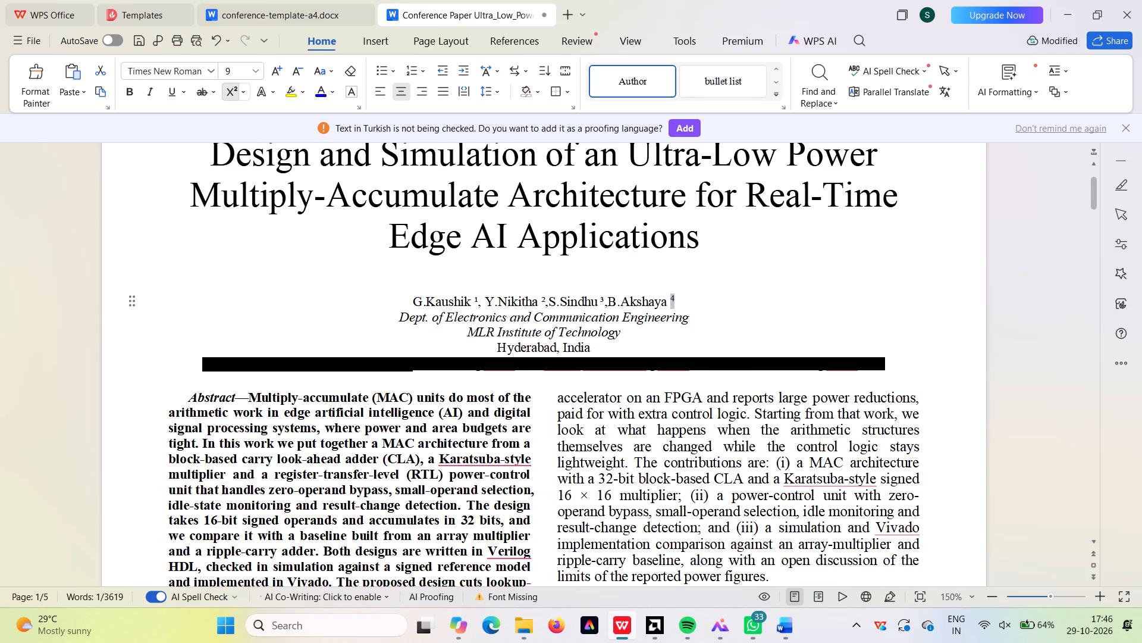
click(697, 307)
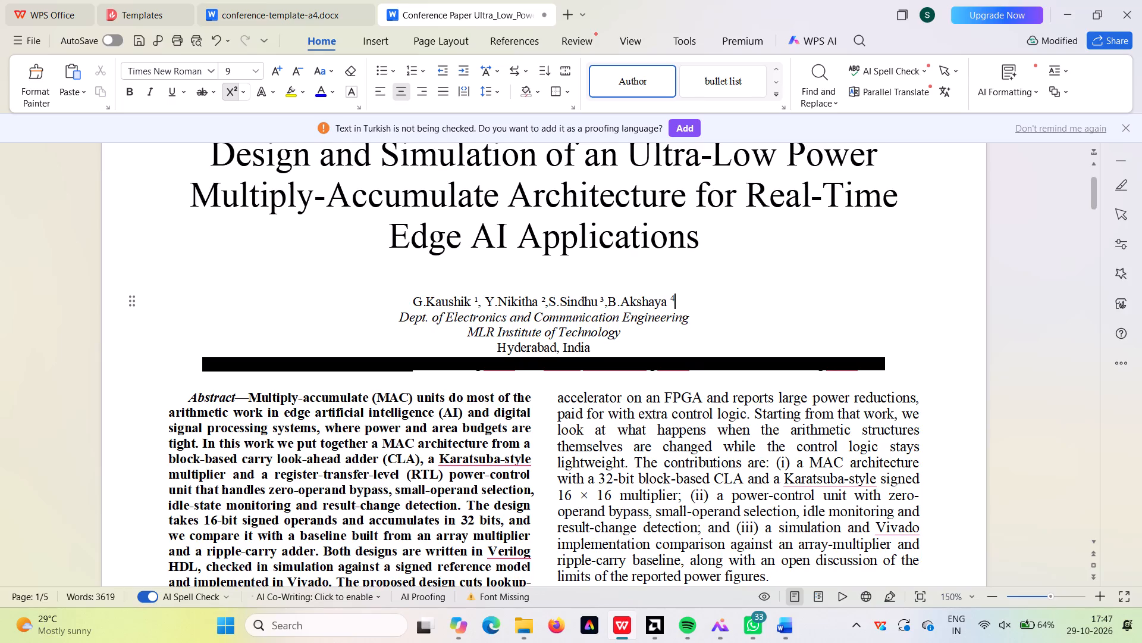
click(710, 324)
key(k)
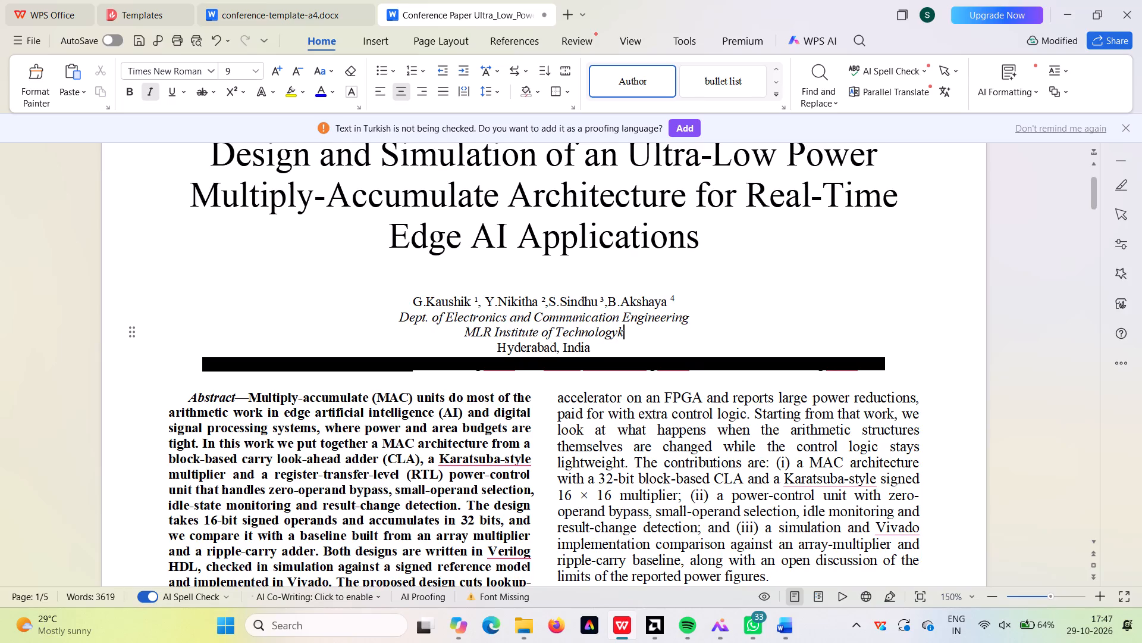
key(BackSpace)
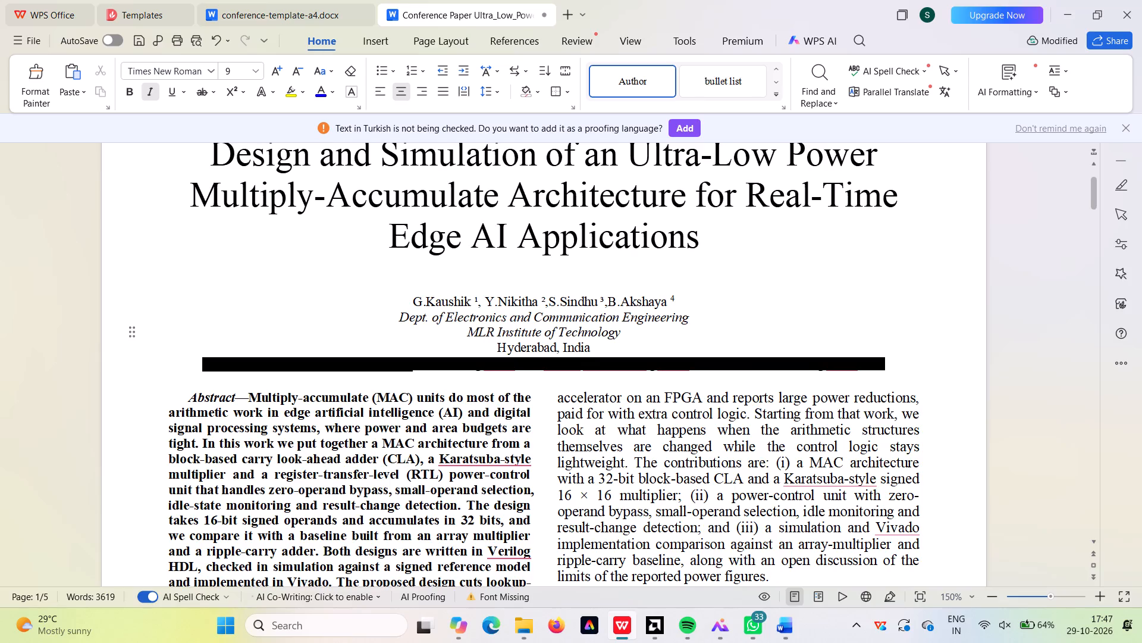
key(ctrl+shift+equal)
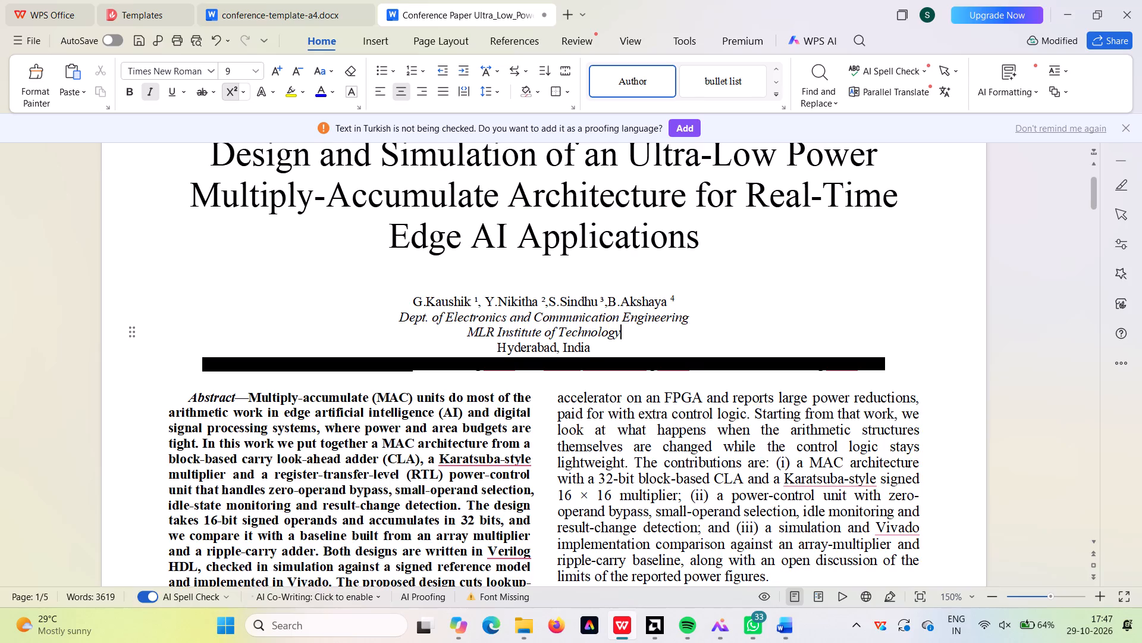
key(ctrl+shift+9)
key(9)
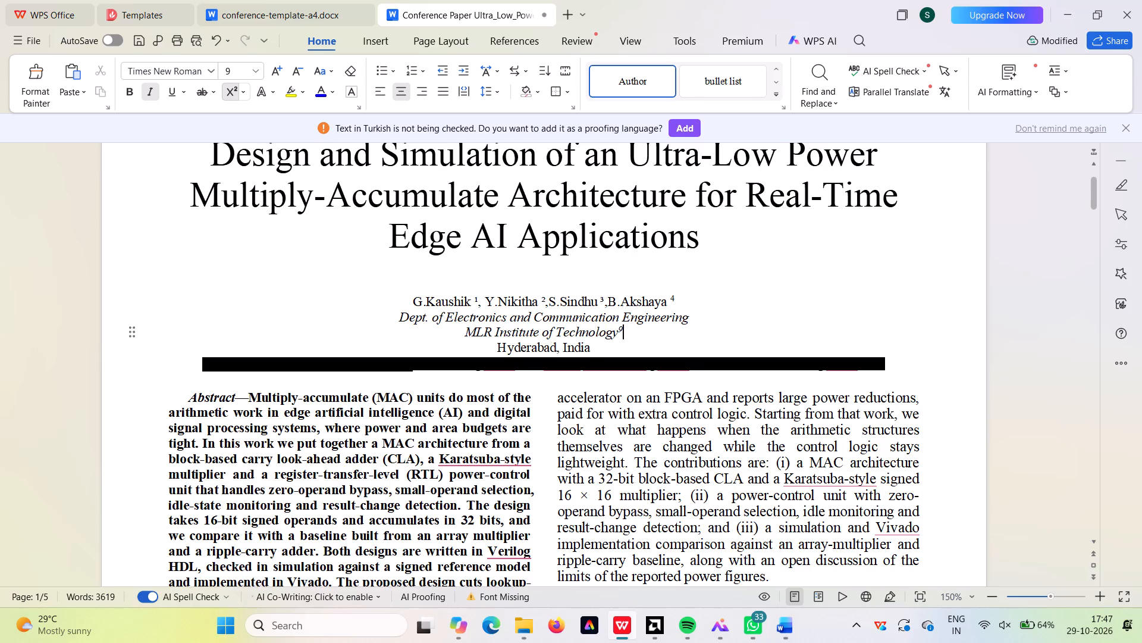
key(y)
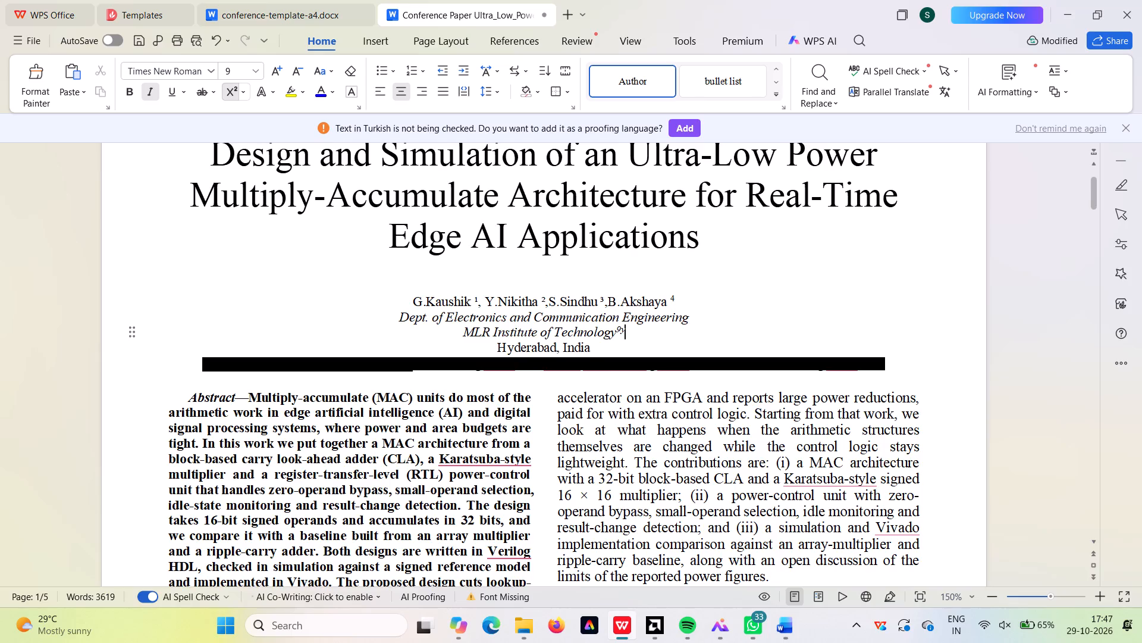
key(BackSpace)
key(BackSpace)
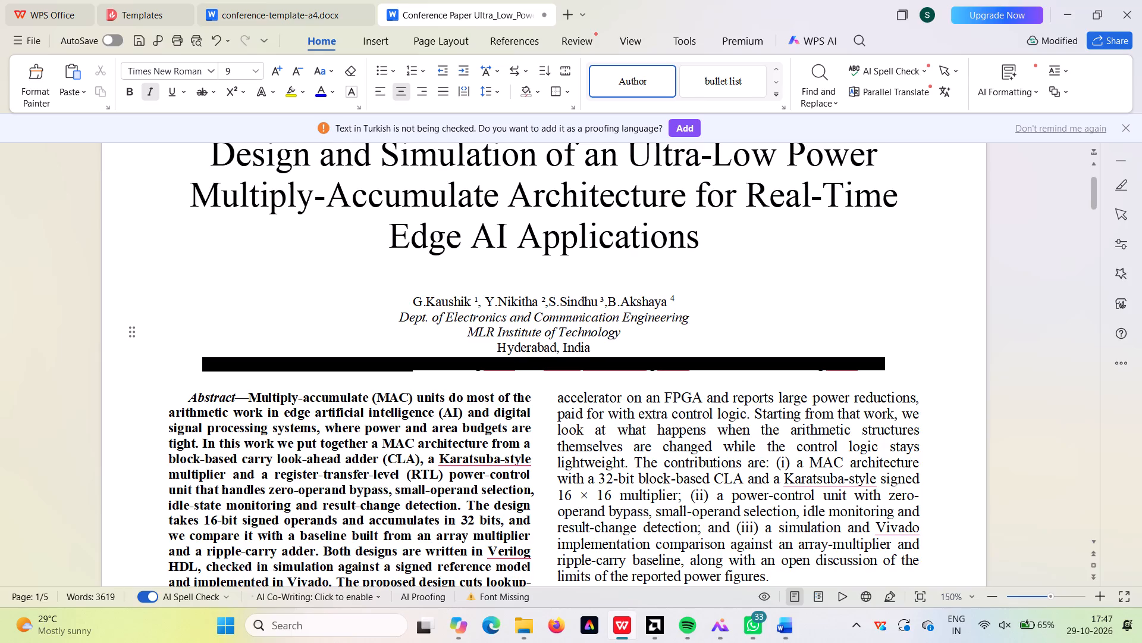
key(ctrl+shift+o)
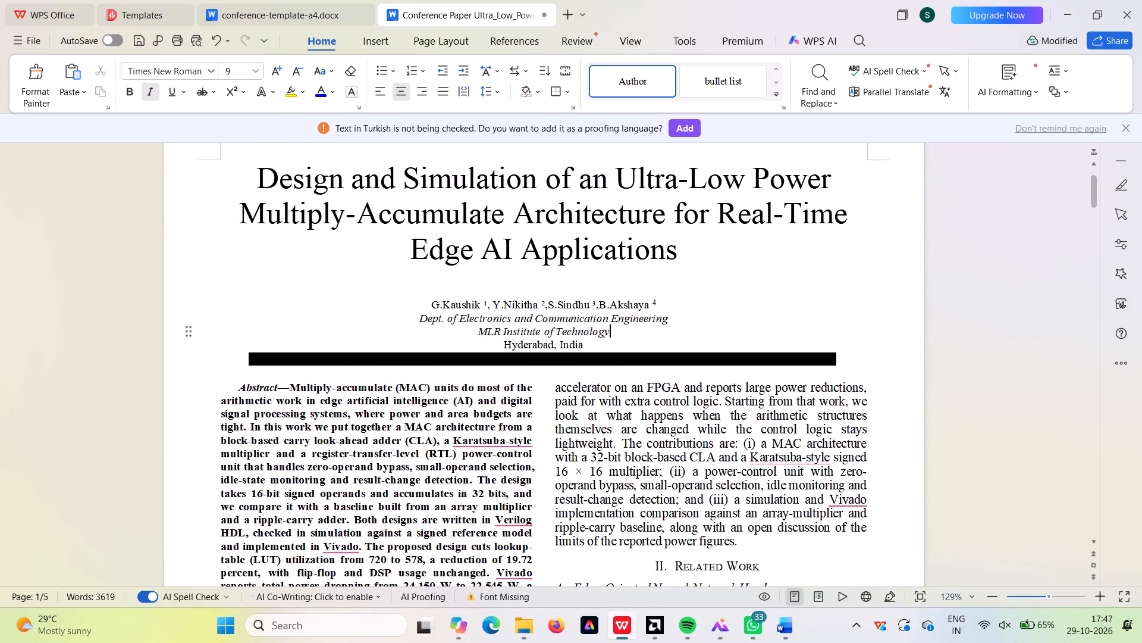
Insert a space at two points in the line beneath "Hyderabad, India", about a quarter of the way and halfway along it.
click(396, 361)
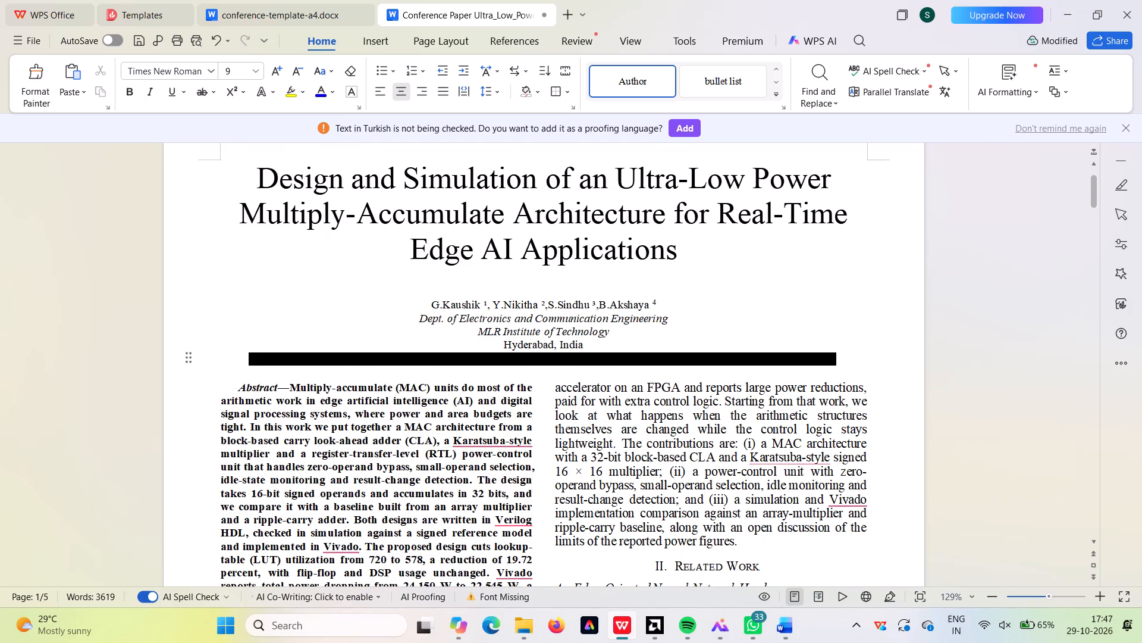
click(396, 361)
click(397, 361)
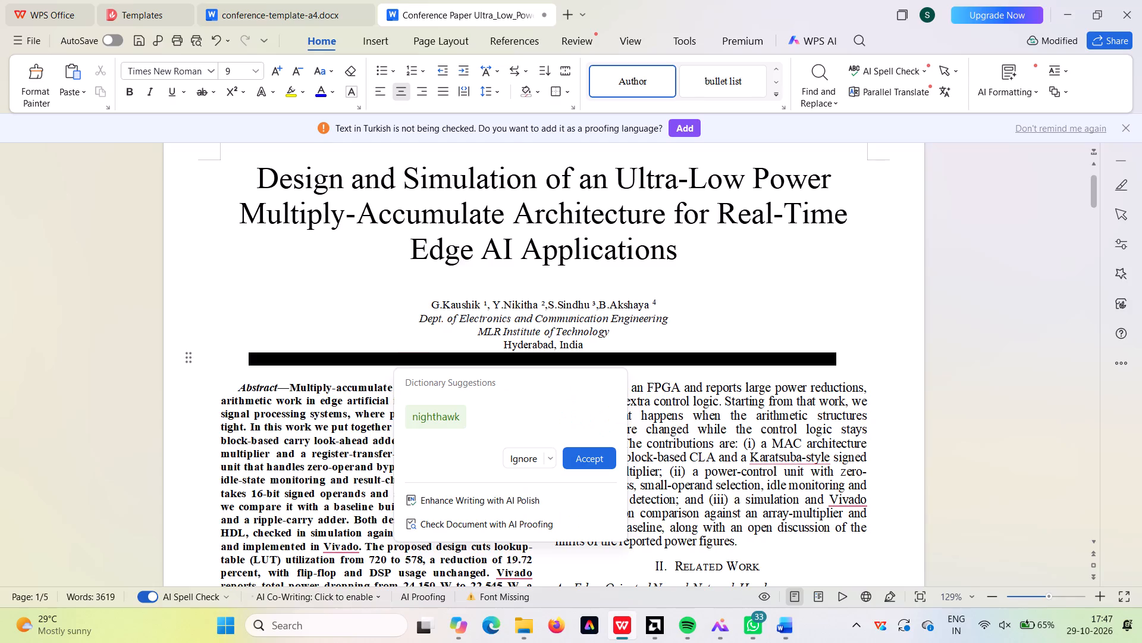
key(space)
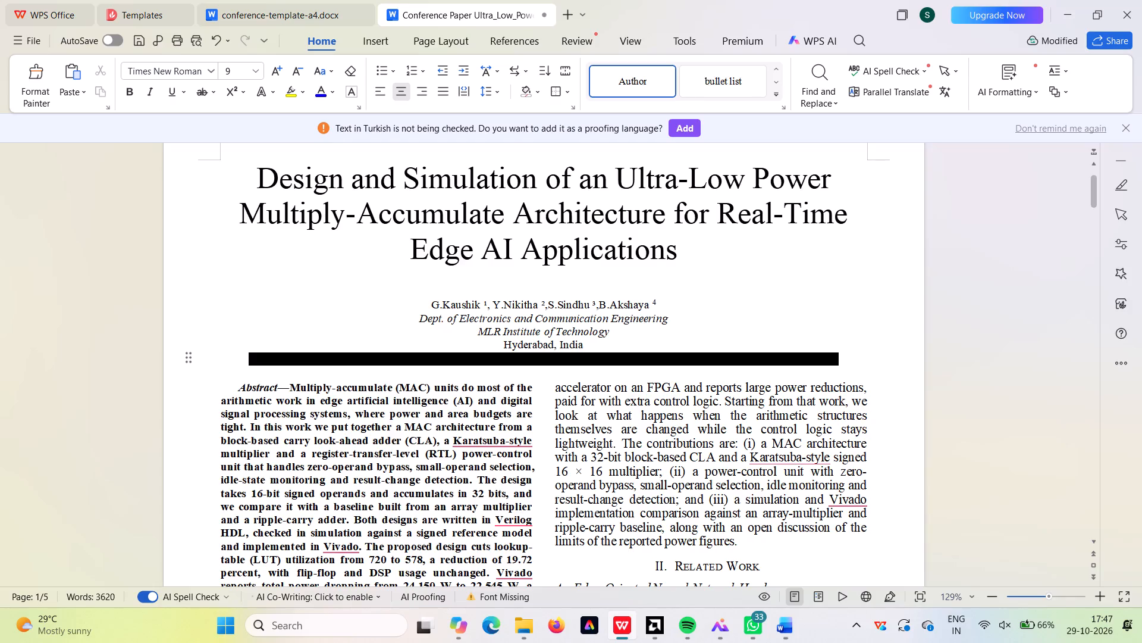
click(545, 358)
key(space)
Insert a space about three quarters of the way along the line beneath "Hyderabad, India".
click(696, 354)
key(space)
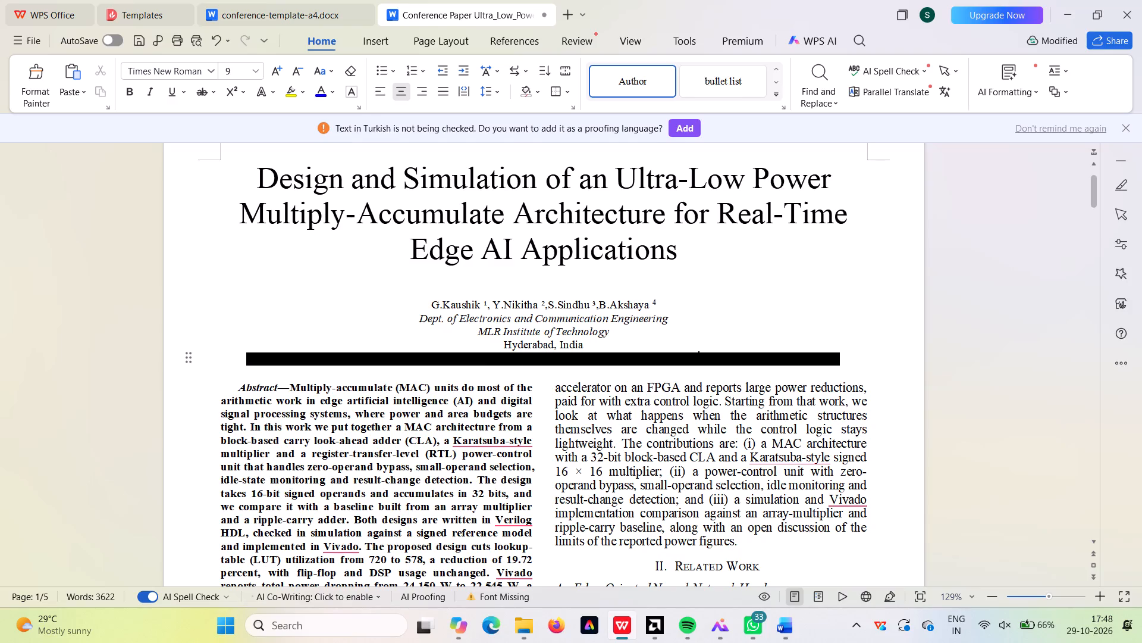
Replace the last character of the line beneath "Hyderabad, India" with "m" followed by a space.
click(846, 353)
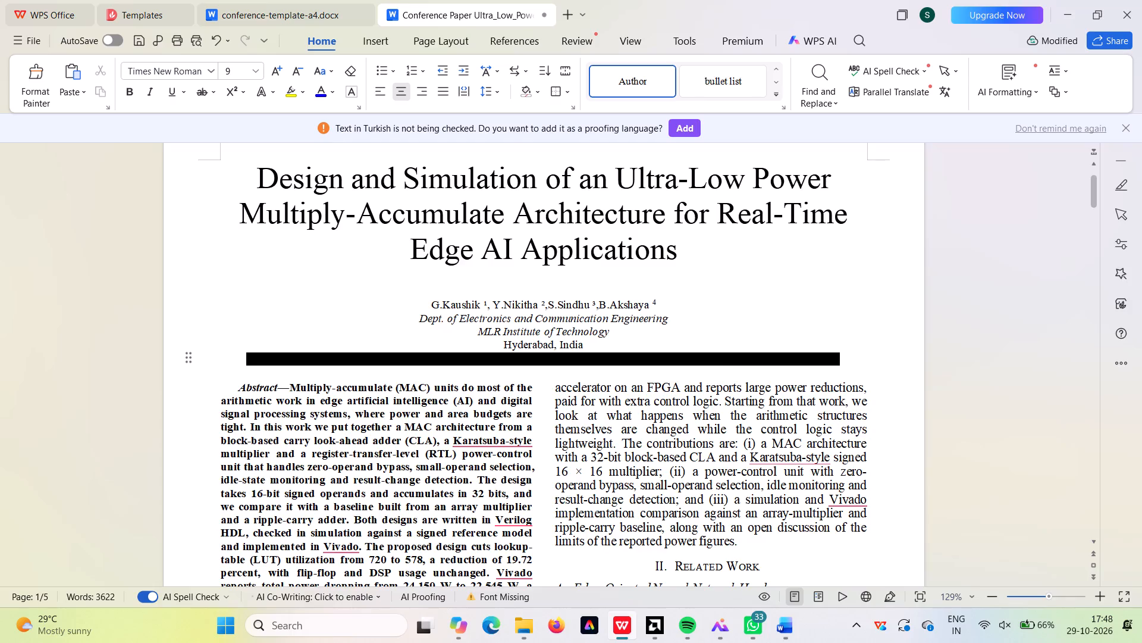
key(BackSpace)
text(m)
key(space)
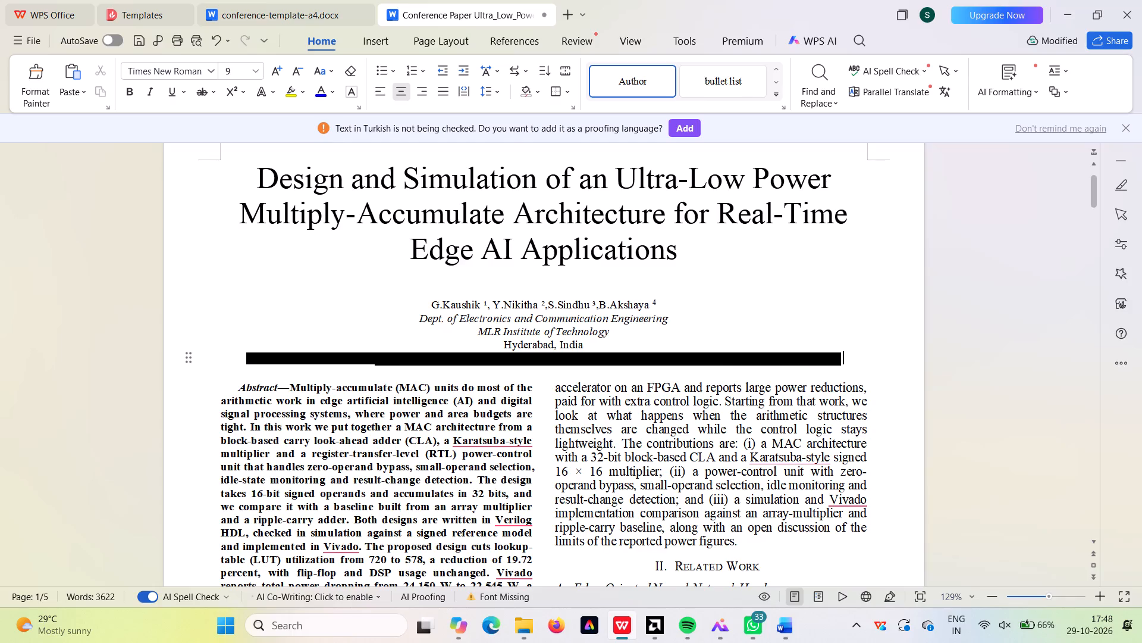
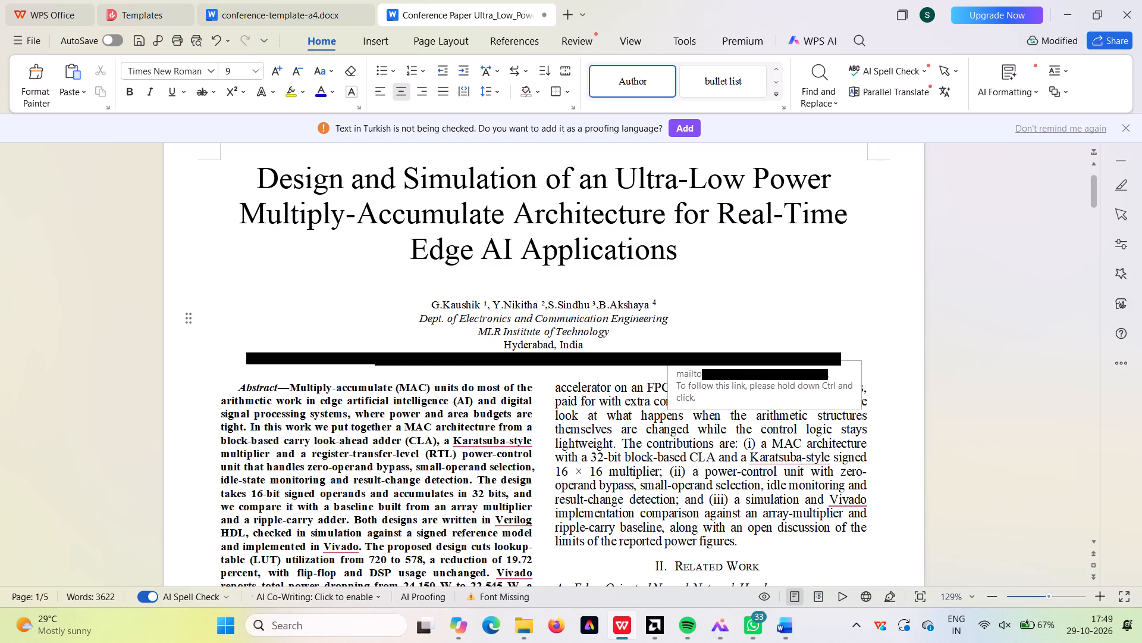
Review the paper's first page from the author block through the abstract, Introduction and Related Work, and return to the title.
scroll(716, 299, down, 1)
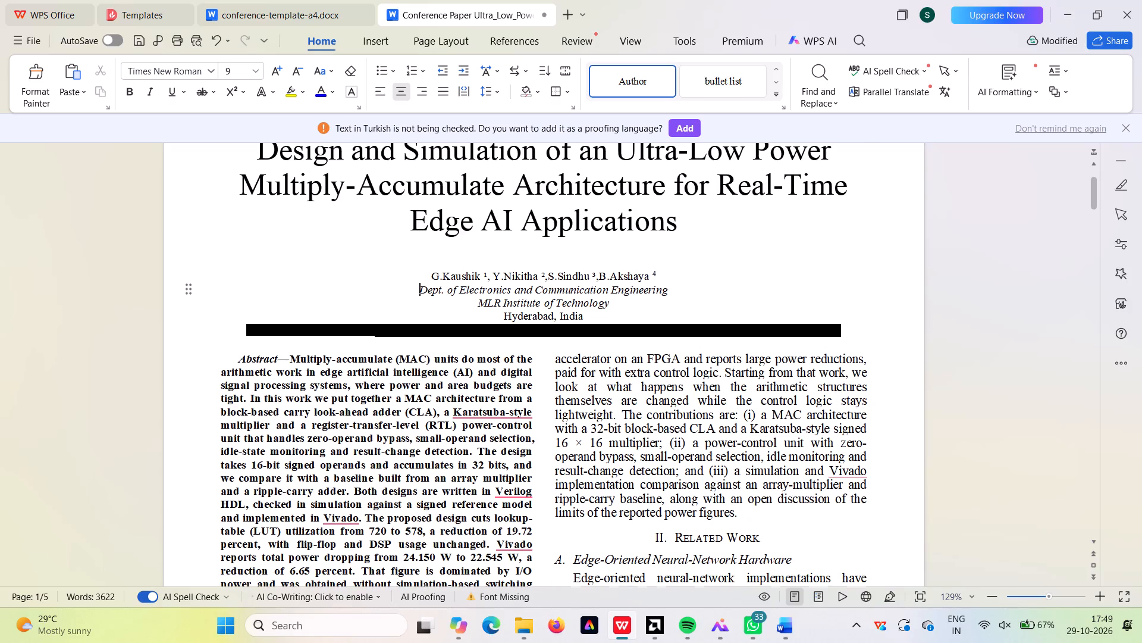
scroll(716, 299, down, 1)
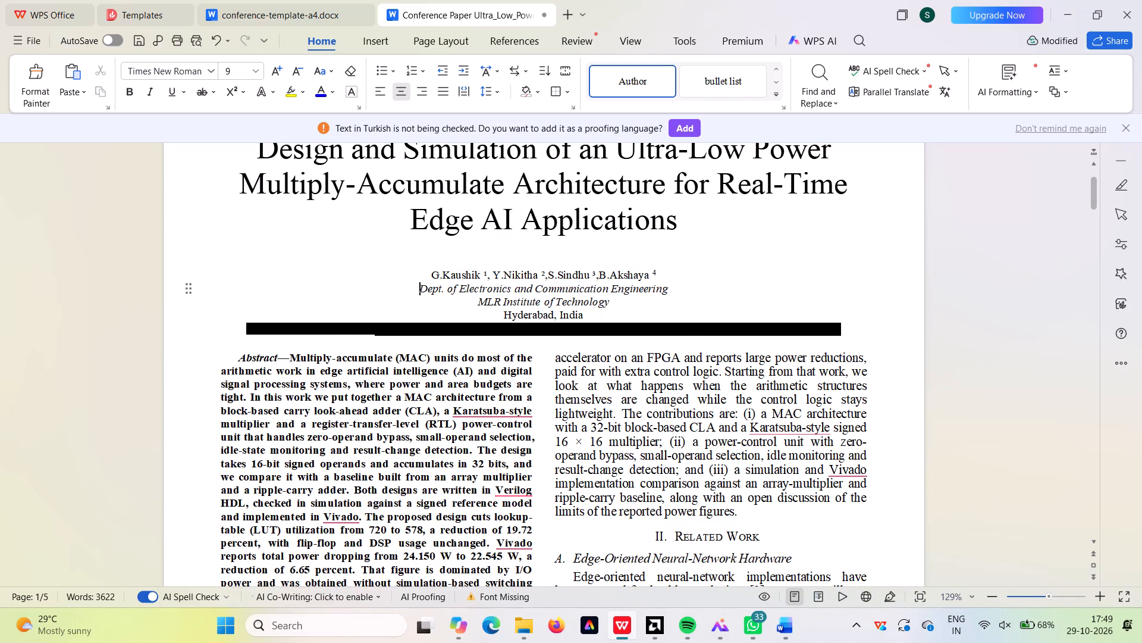
scroll(575, 267, down, 3)
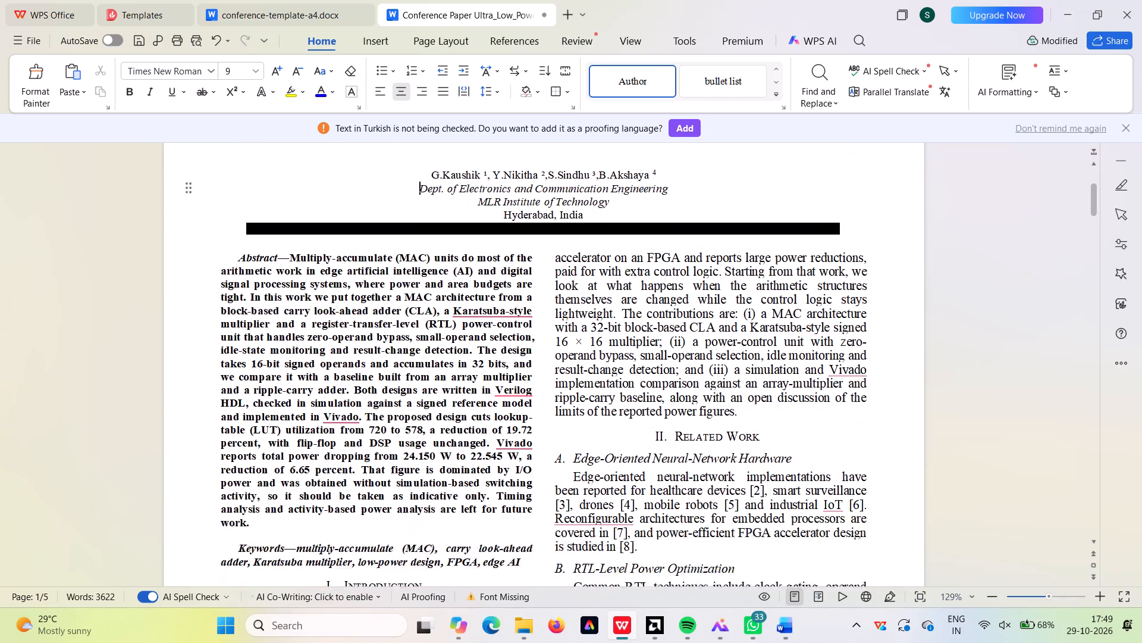
scroll(575, 267, down, 6)
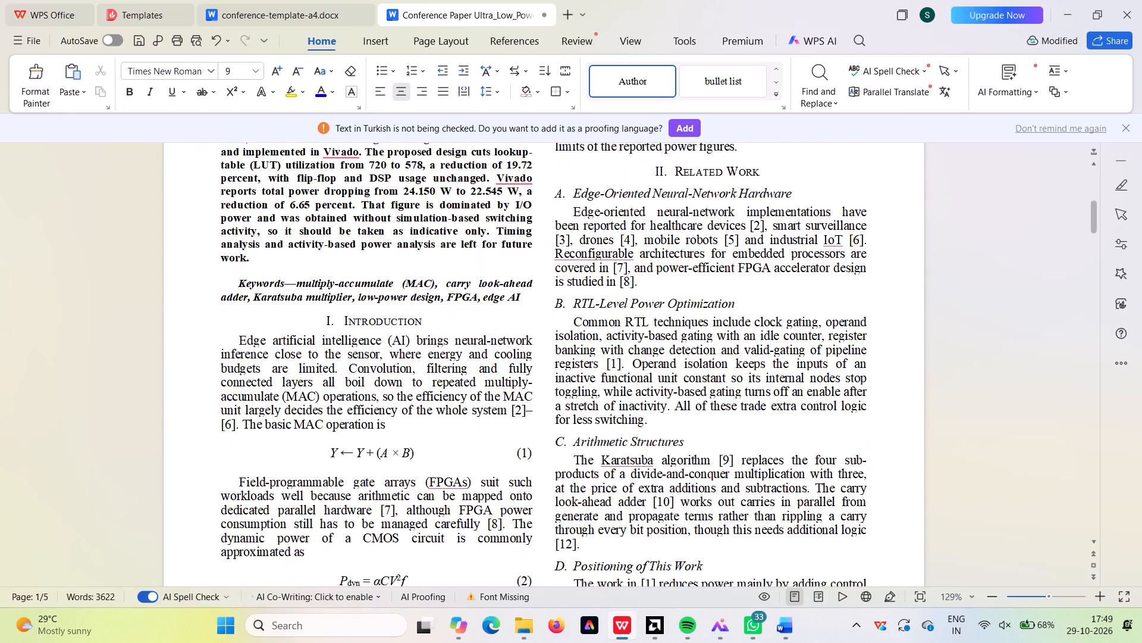
scroll(575, 267, down, 4)
scroll(575, 267, up, 2)
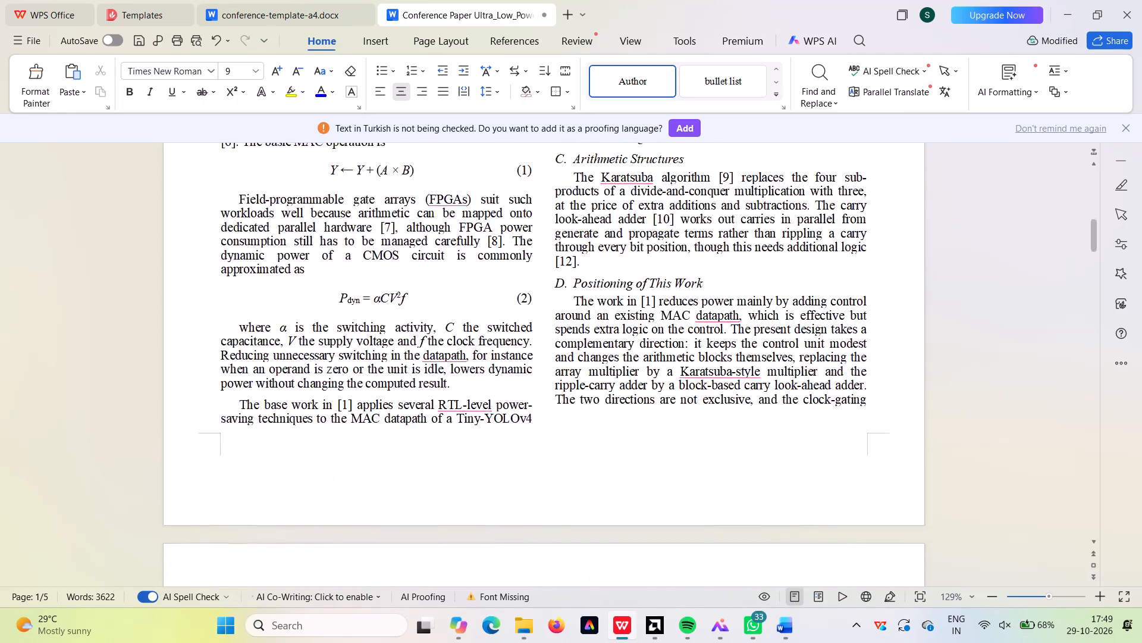
scroll(575, 267, up, 4)
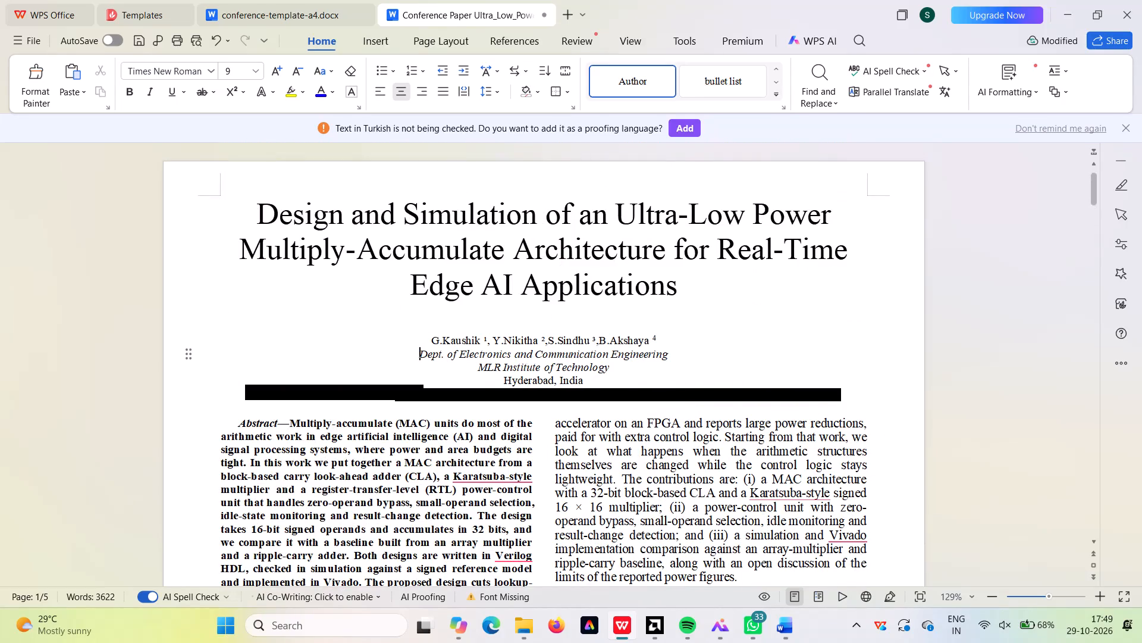
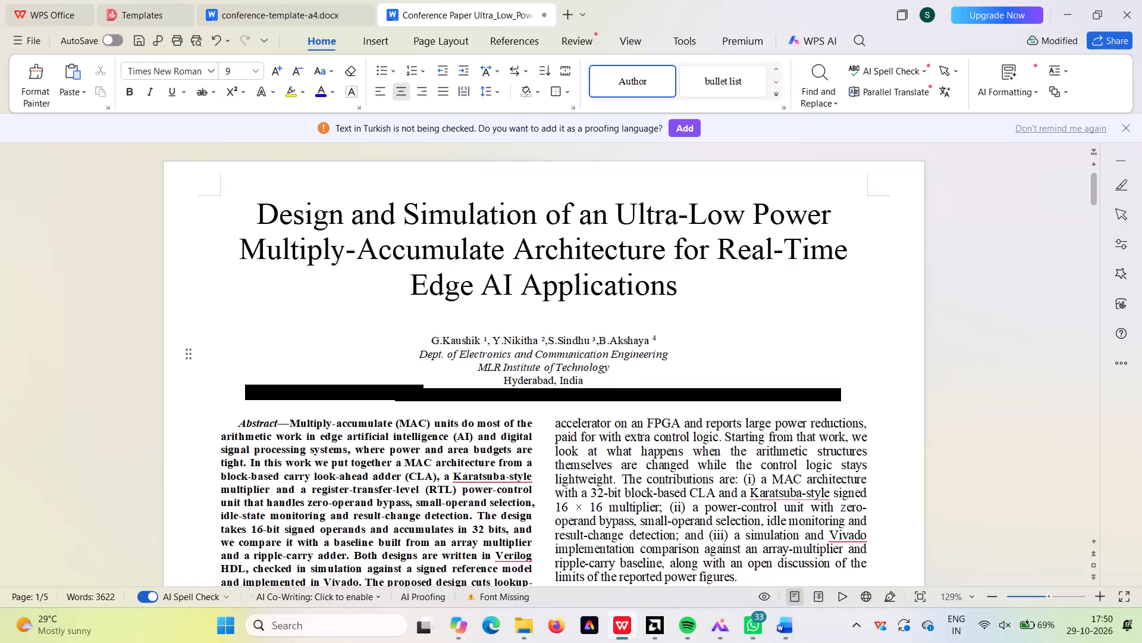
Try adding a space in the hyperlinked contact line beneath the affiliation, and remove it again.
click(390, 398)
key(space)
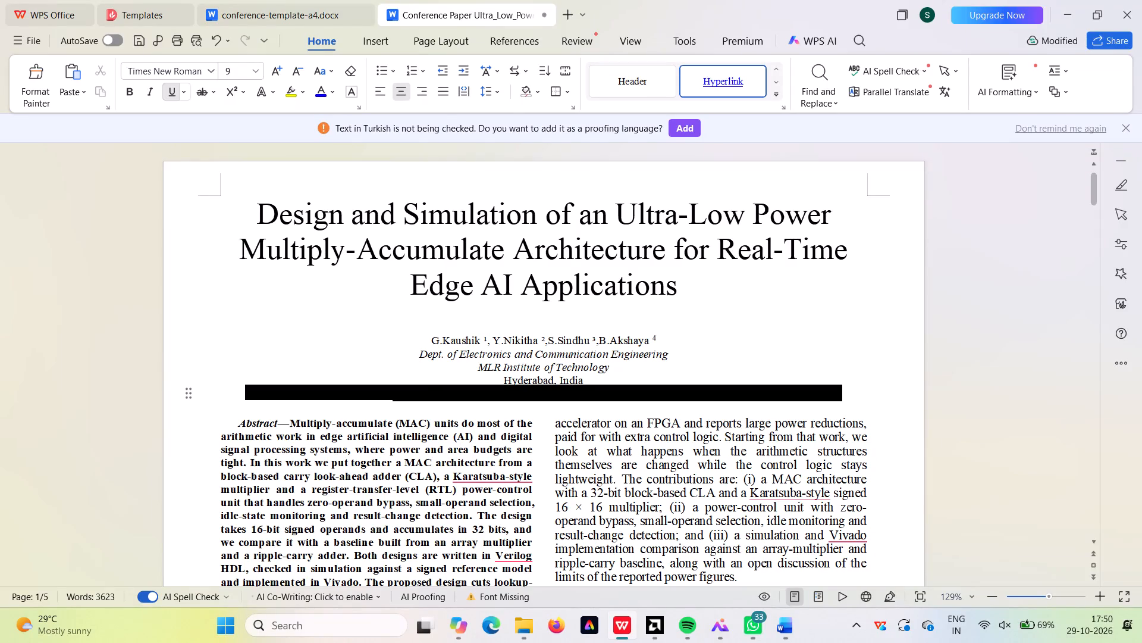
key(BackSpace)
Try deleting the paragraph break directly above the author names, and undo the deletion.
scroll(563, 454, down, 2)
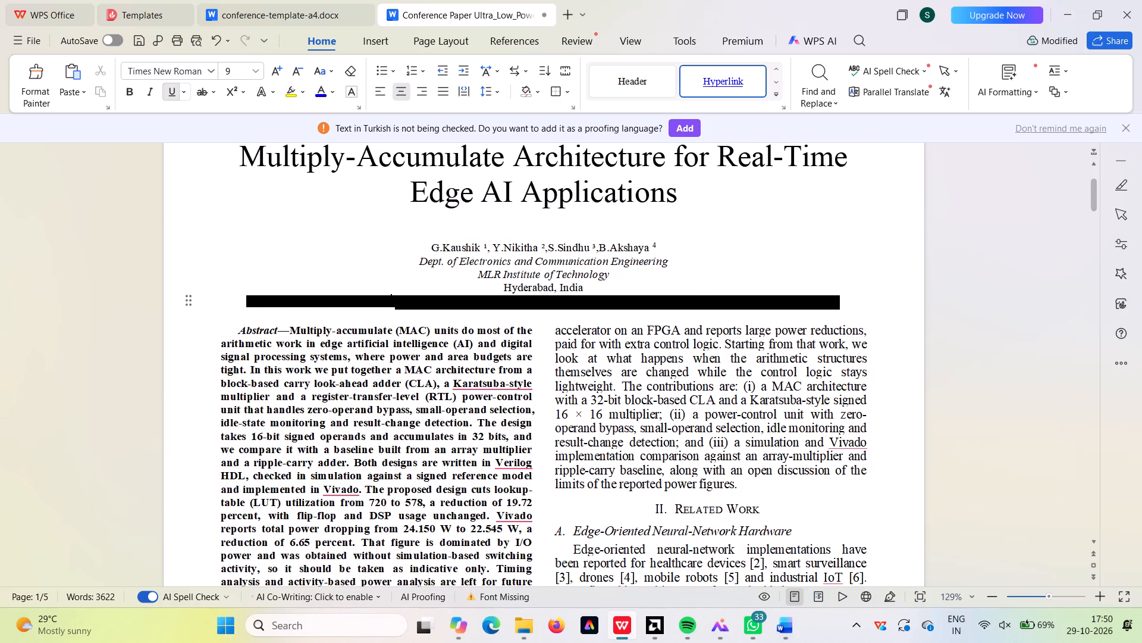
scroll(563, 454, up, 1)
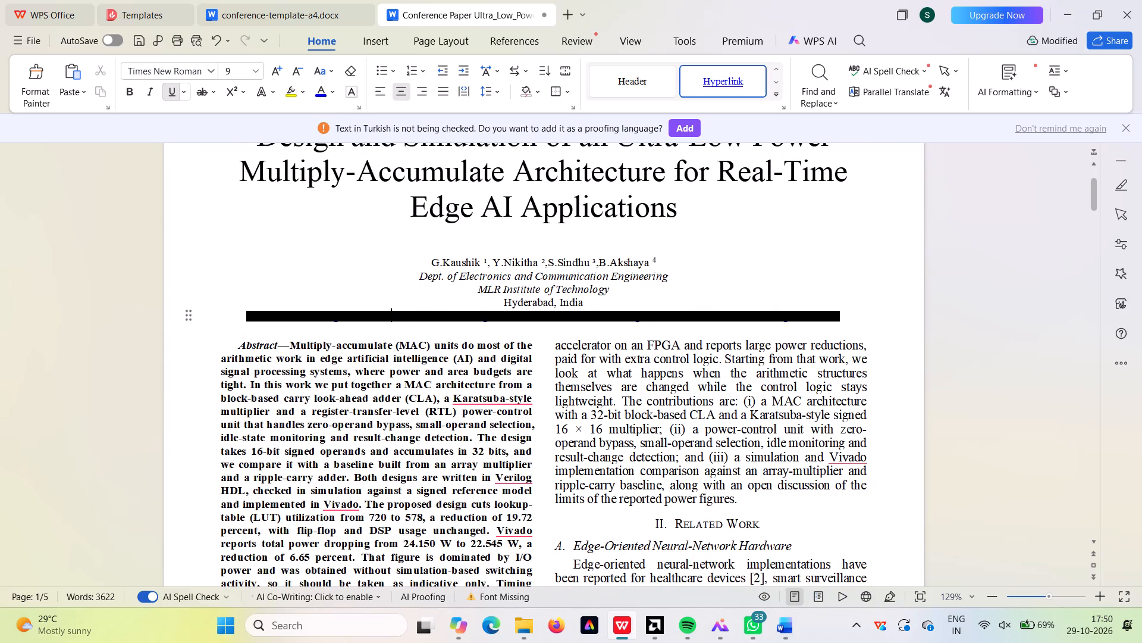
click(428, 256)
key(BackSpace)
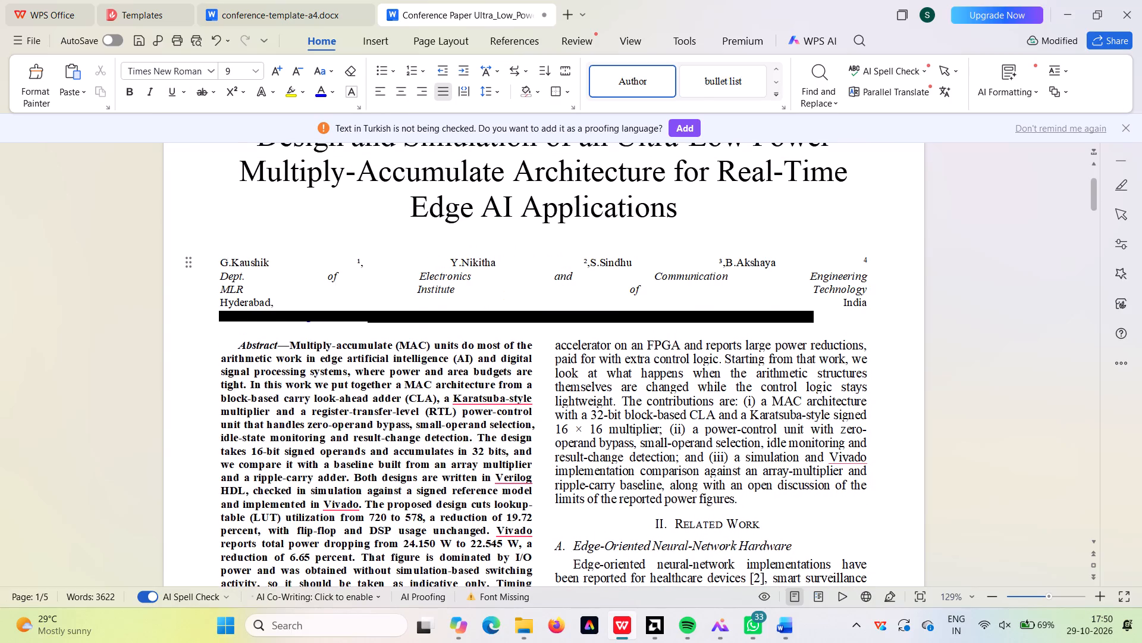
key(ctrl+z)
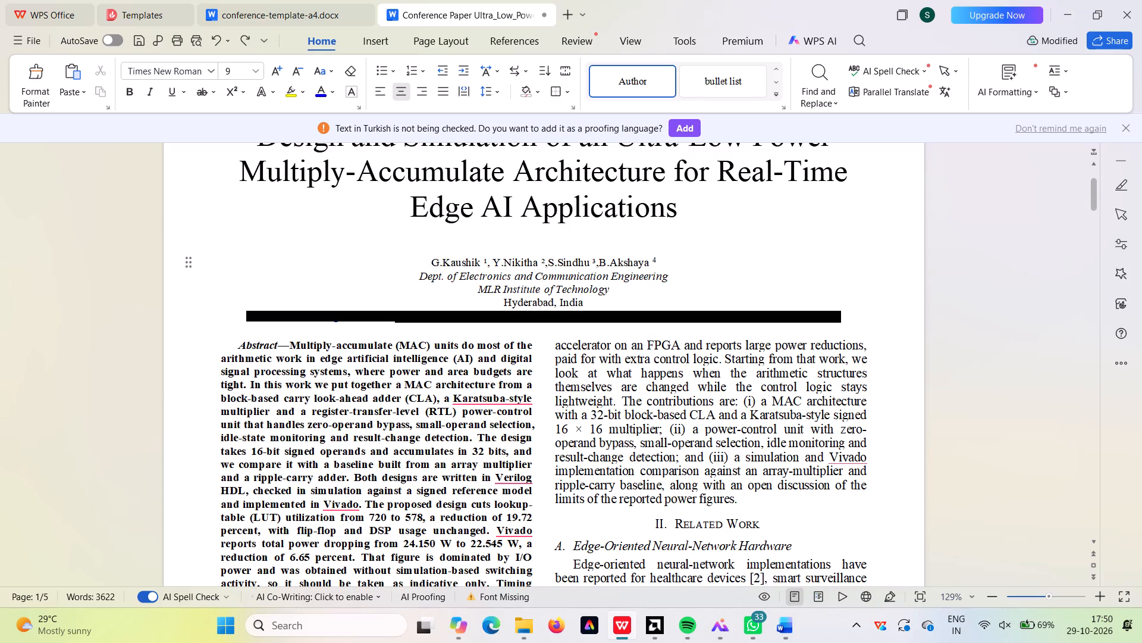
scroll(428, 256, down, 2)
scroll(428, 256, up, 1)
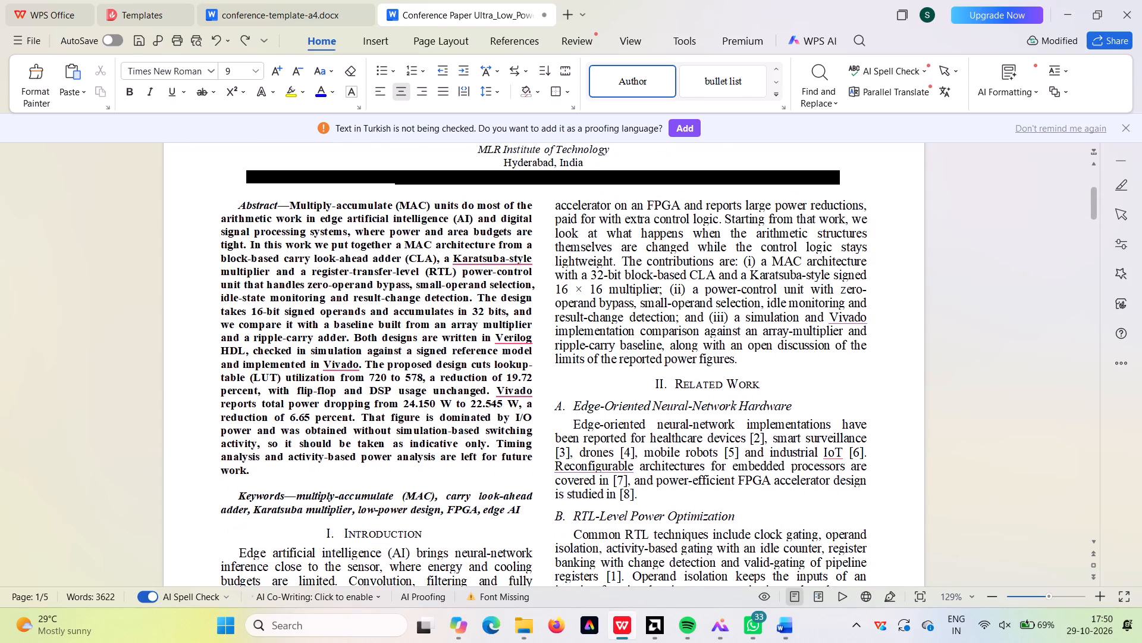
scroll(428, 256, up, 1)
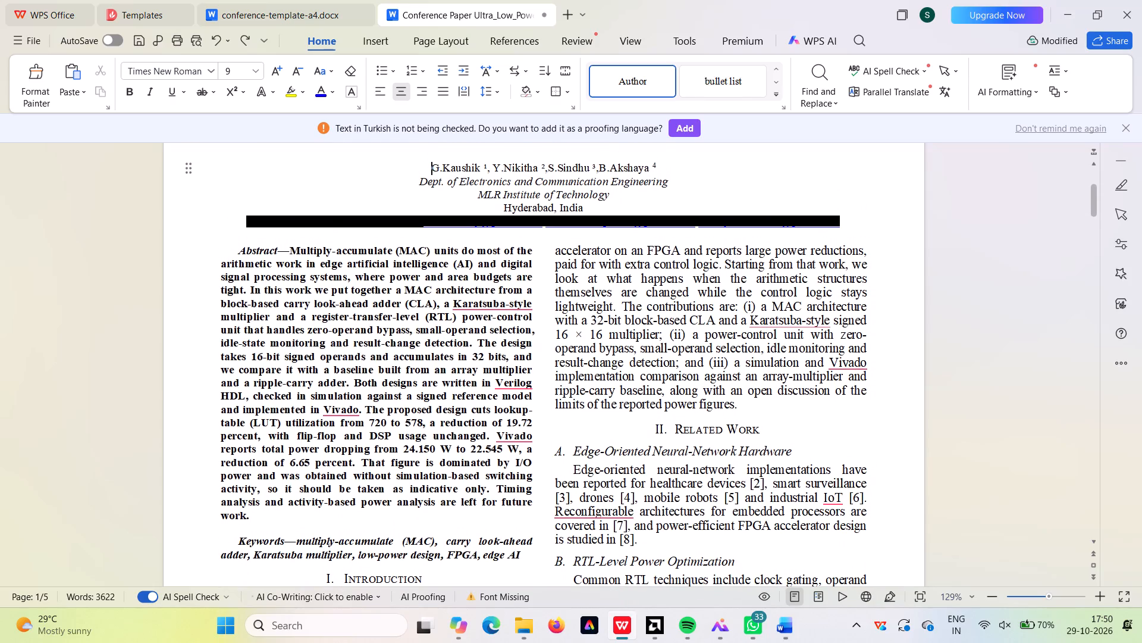
Save a copy of the paper as "Conference Paper Ultra_Low_Power MAC.docx" in the Outlook Files folder under Documents.
click(33, 35)
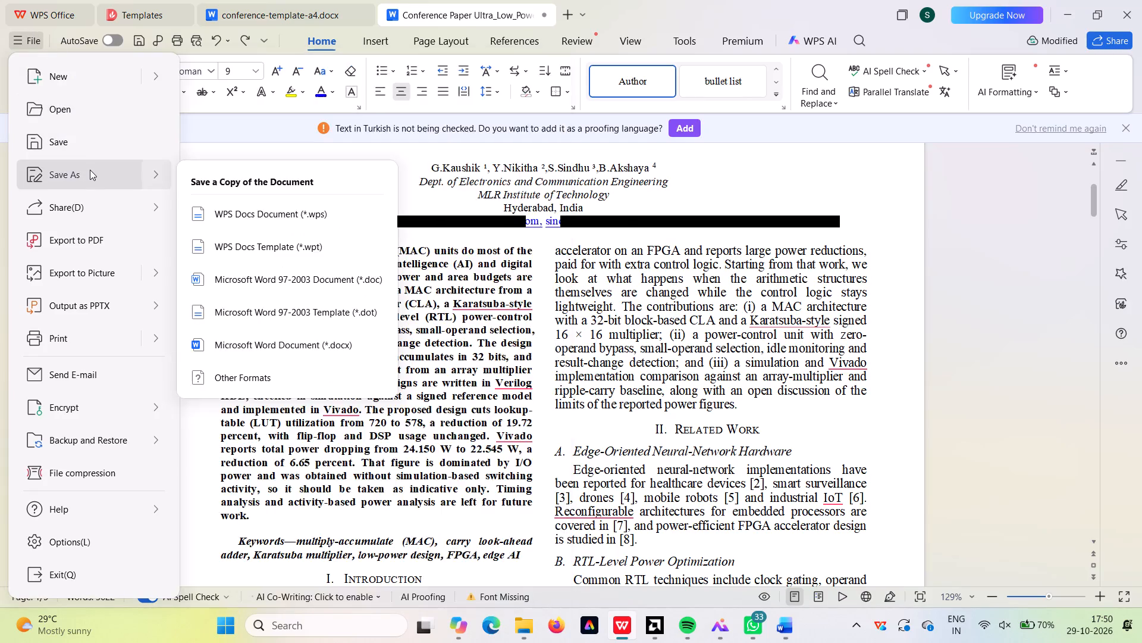
click(90, 170)
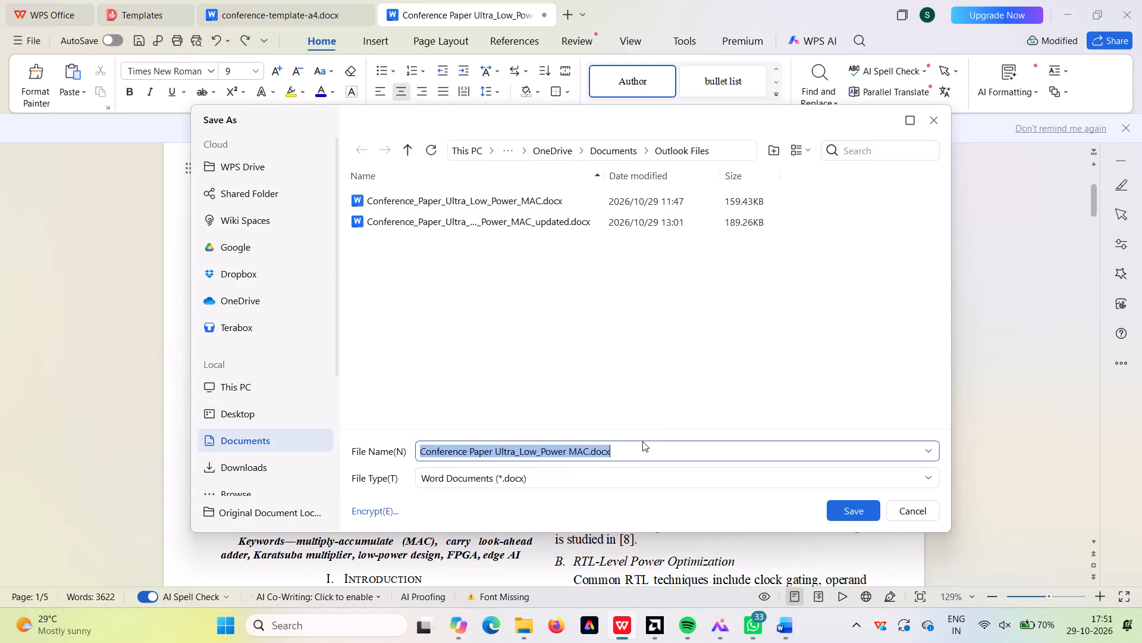
click(632, 458)
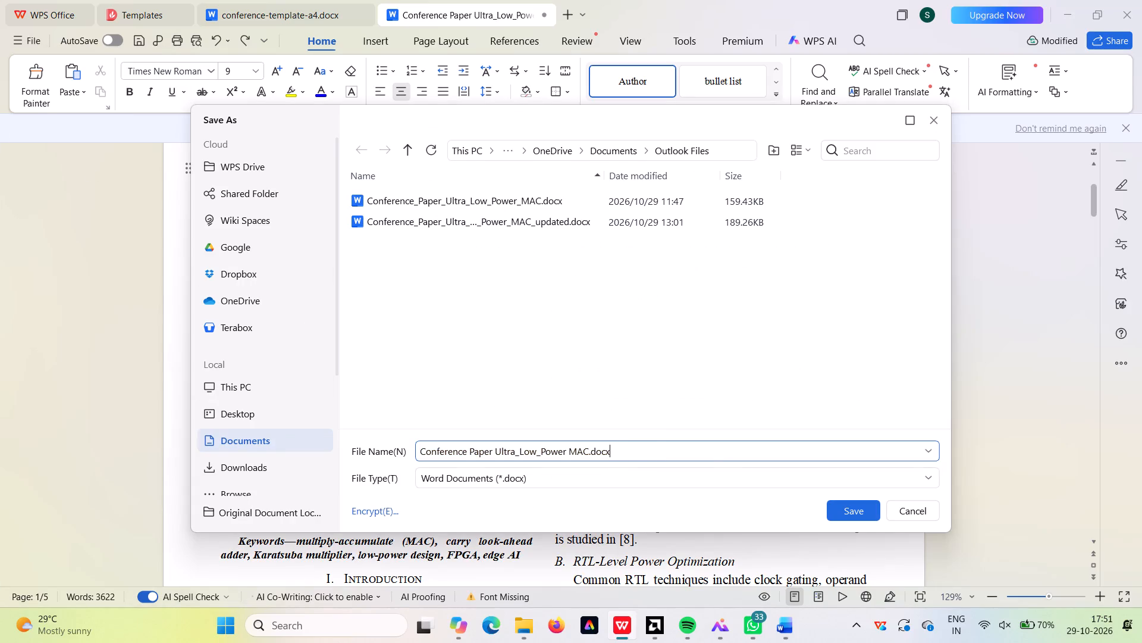
click(842, 515)
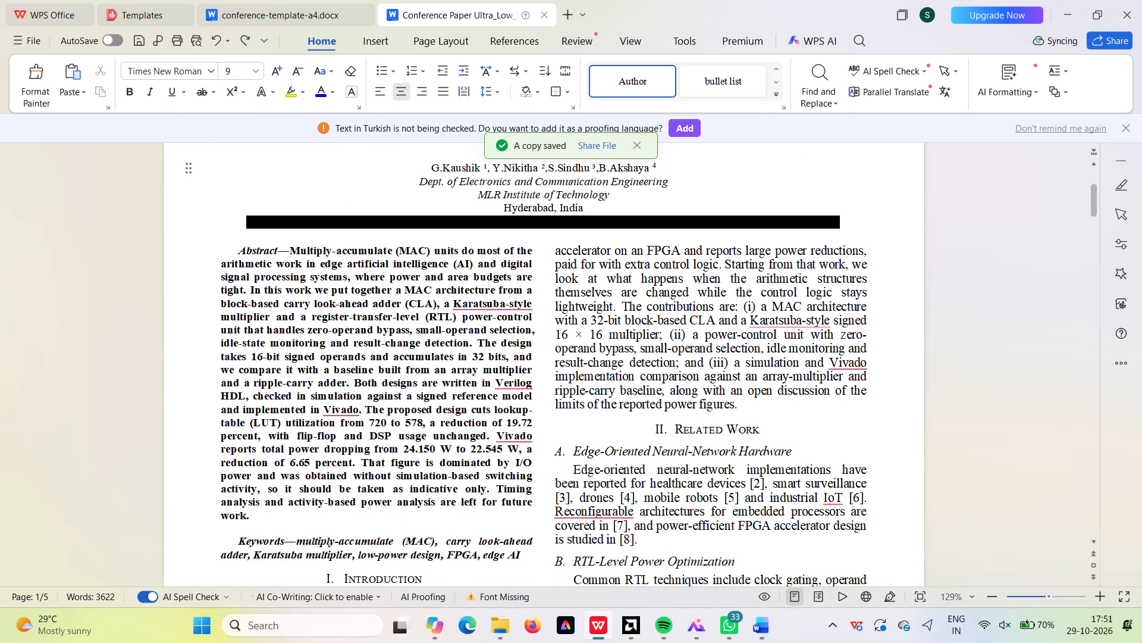
Use the Send File sharing option to copy the saved .docx paper for sharing.
click(586, 142)
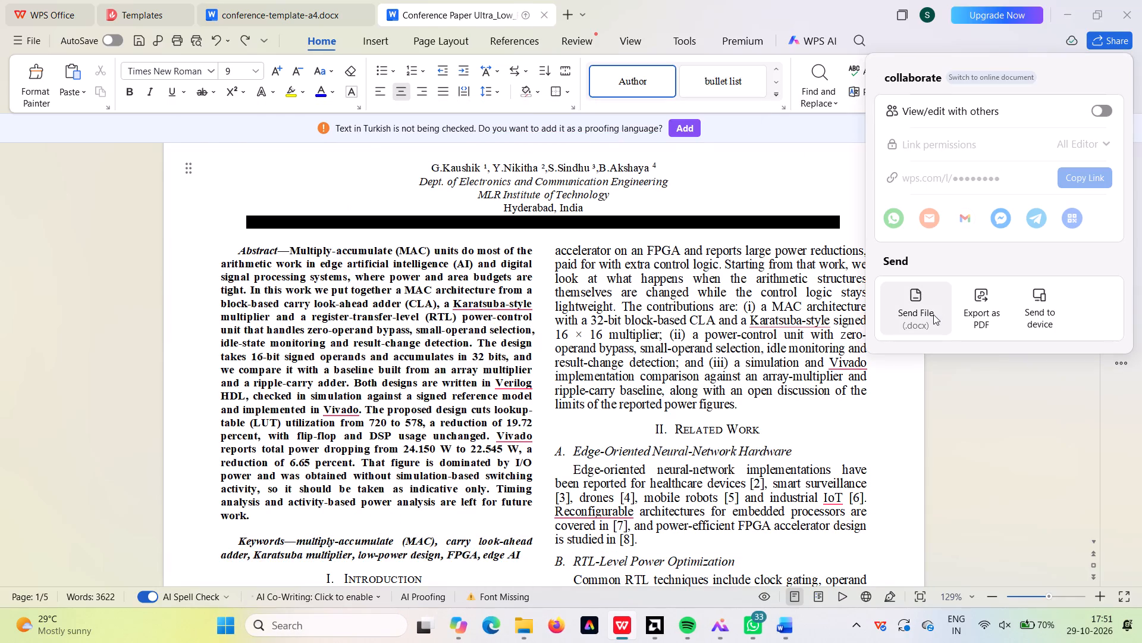
click(933, 314)
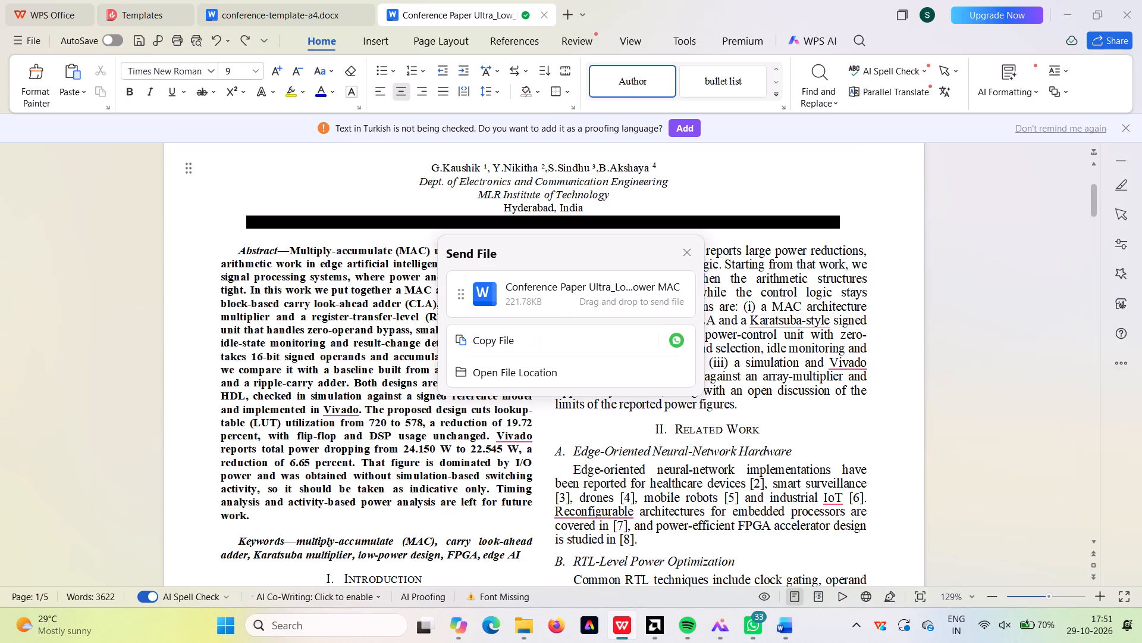
click(591, 335)
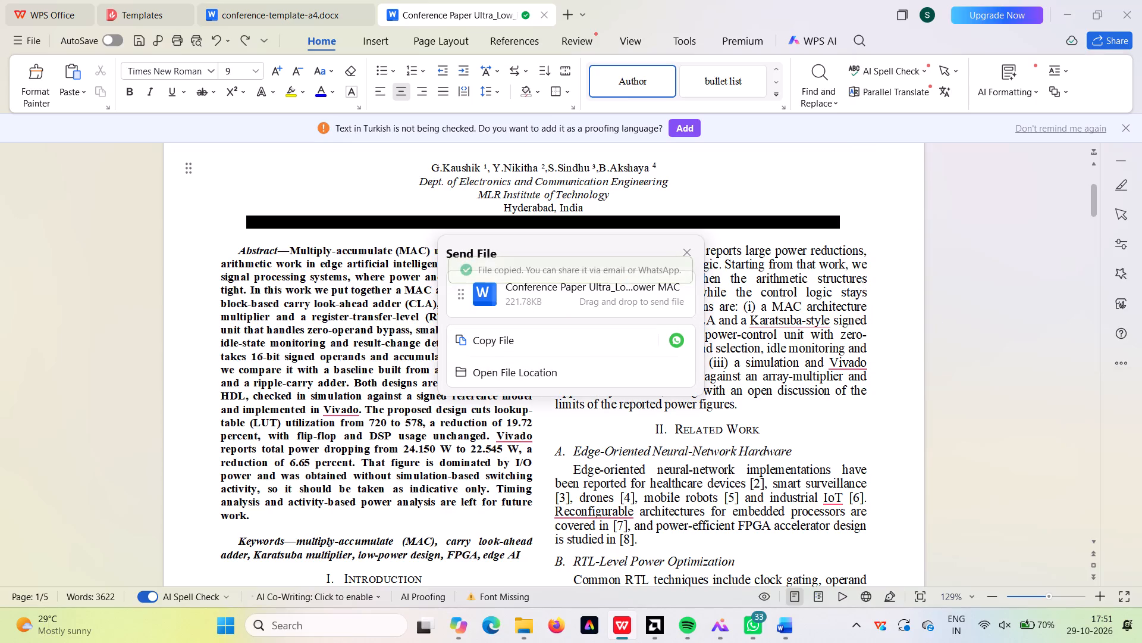
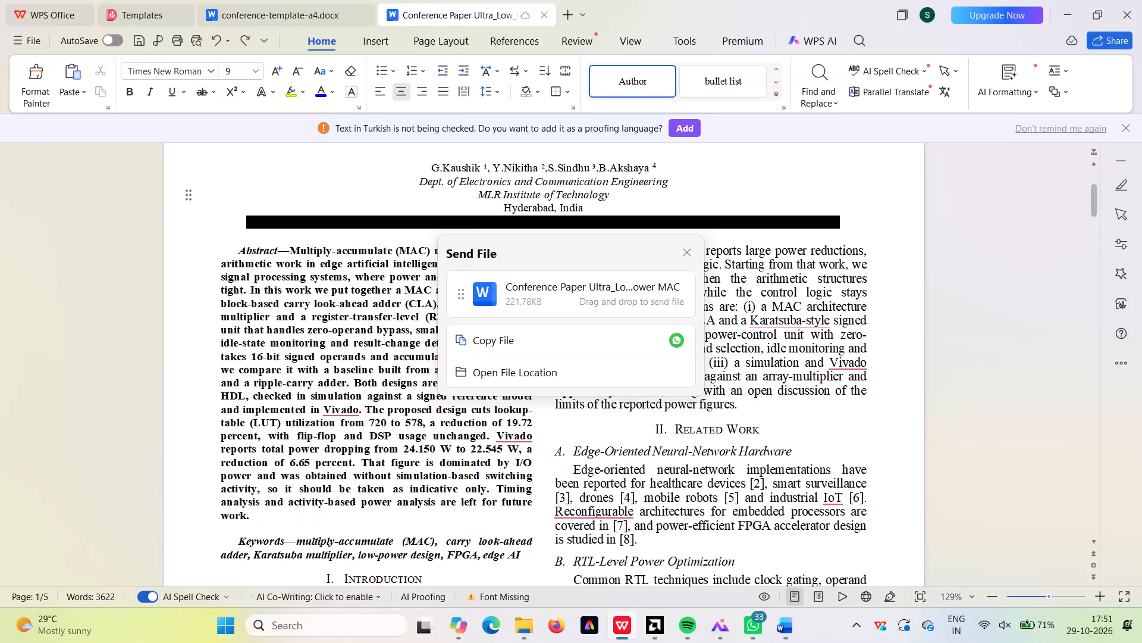
Delete one character at each of two places in the authors' e-mail line beneath the affiliation.
click(701, 217)
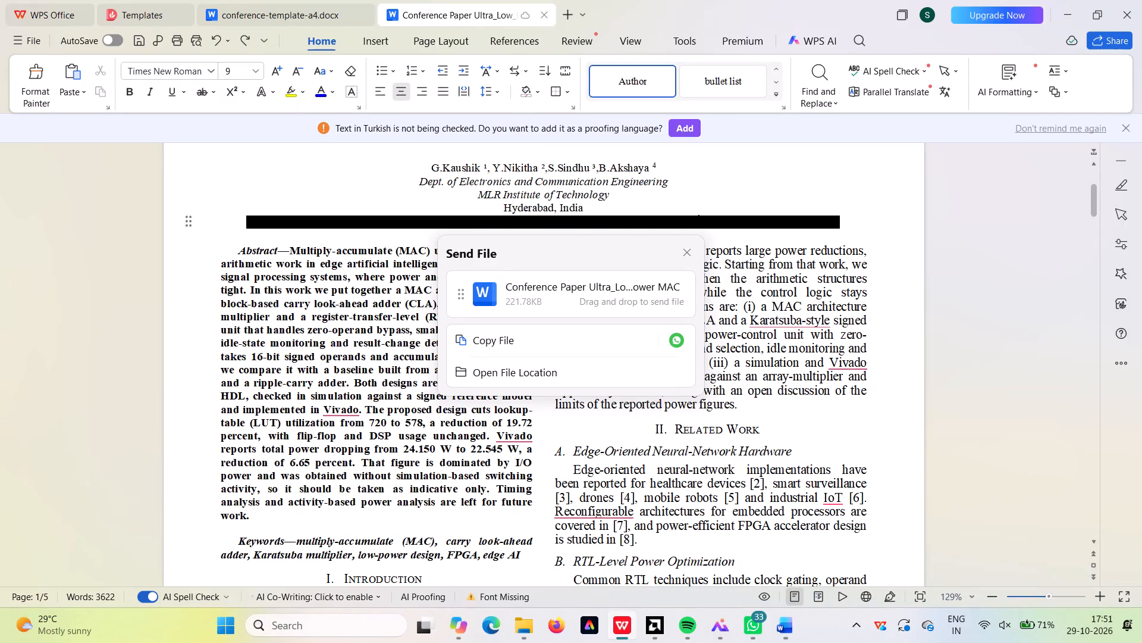
key(BackSpace)
click(547, 218)
key(BackSpace)
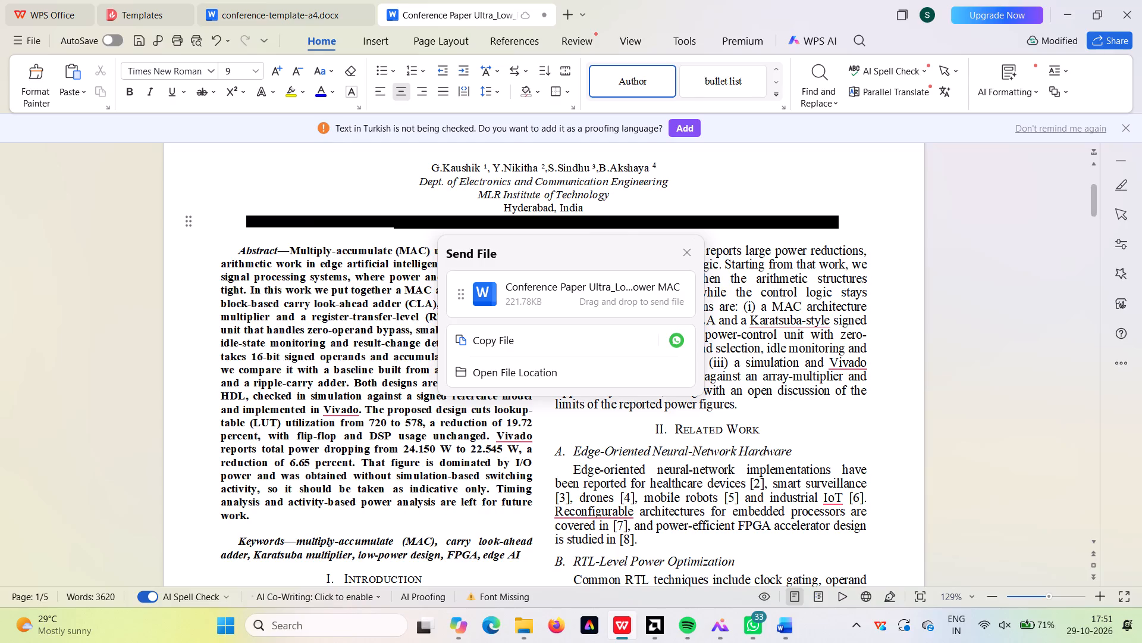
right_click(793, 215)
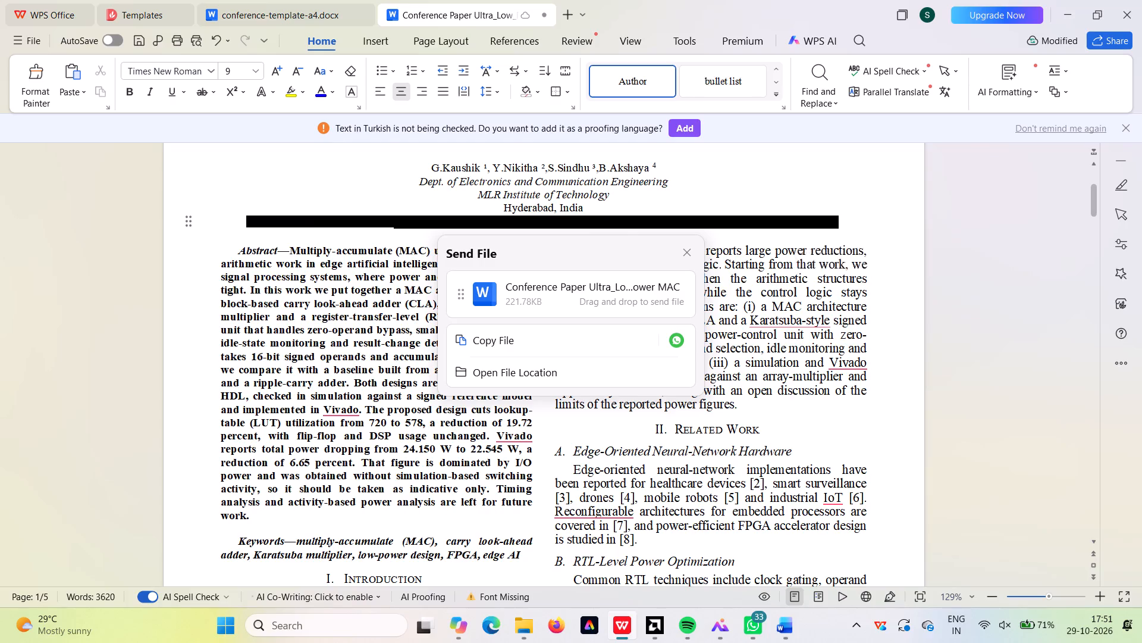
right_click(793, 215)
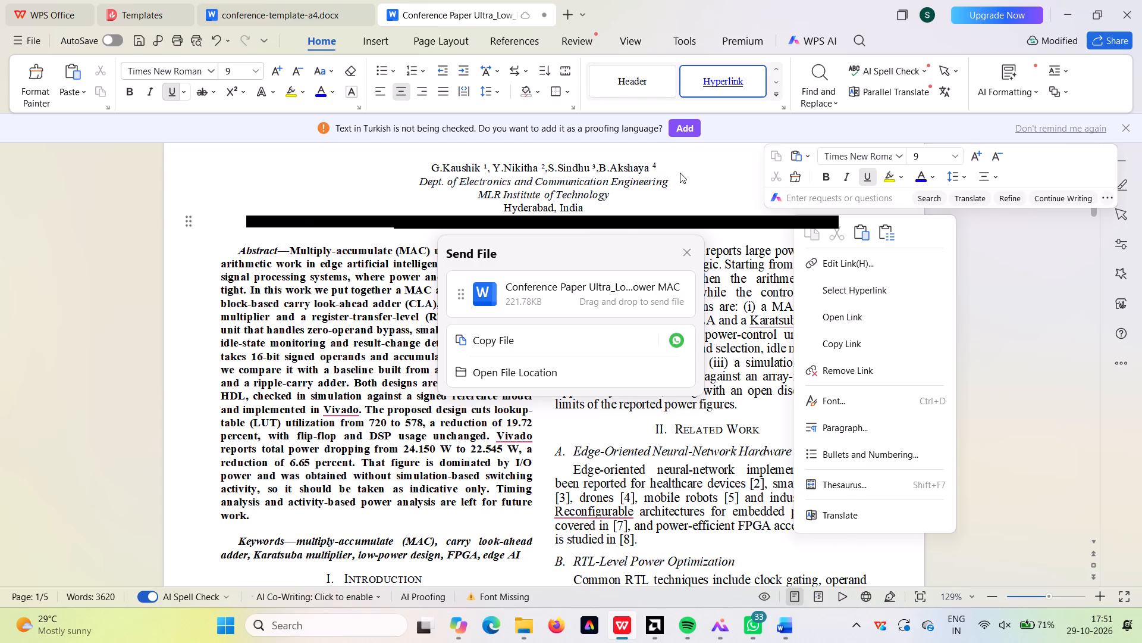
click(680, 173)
Close the Send File dialog covering the first page.
click(683, 252)
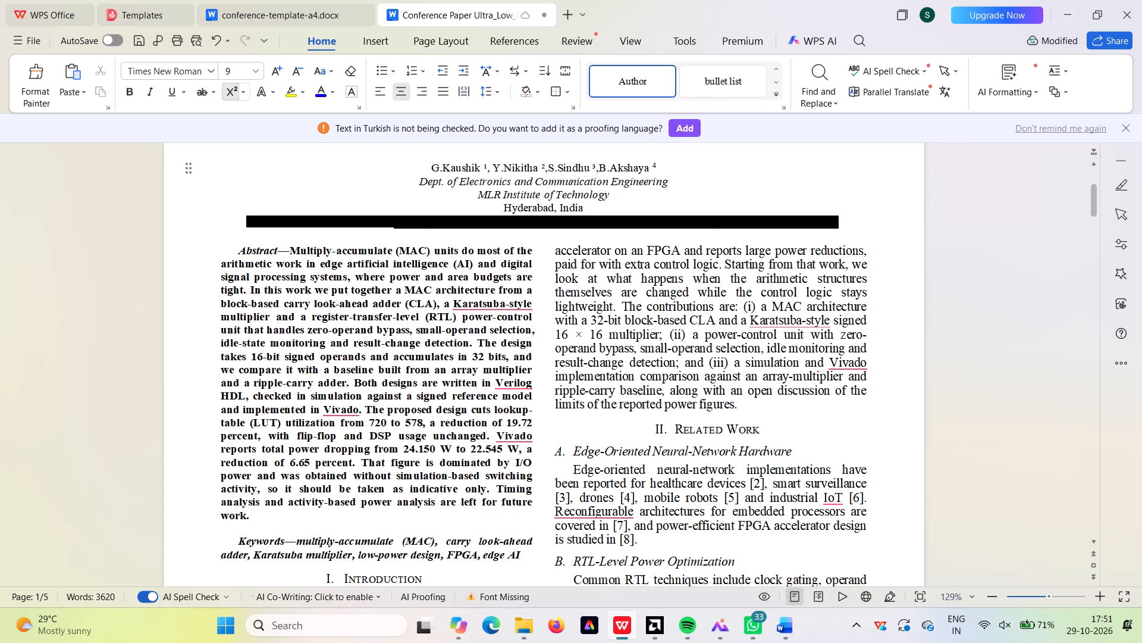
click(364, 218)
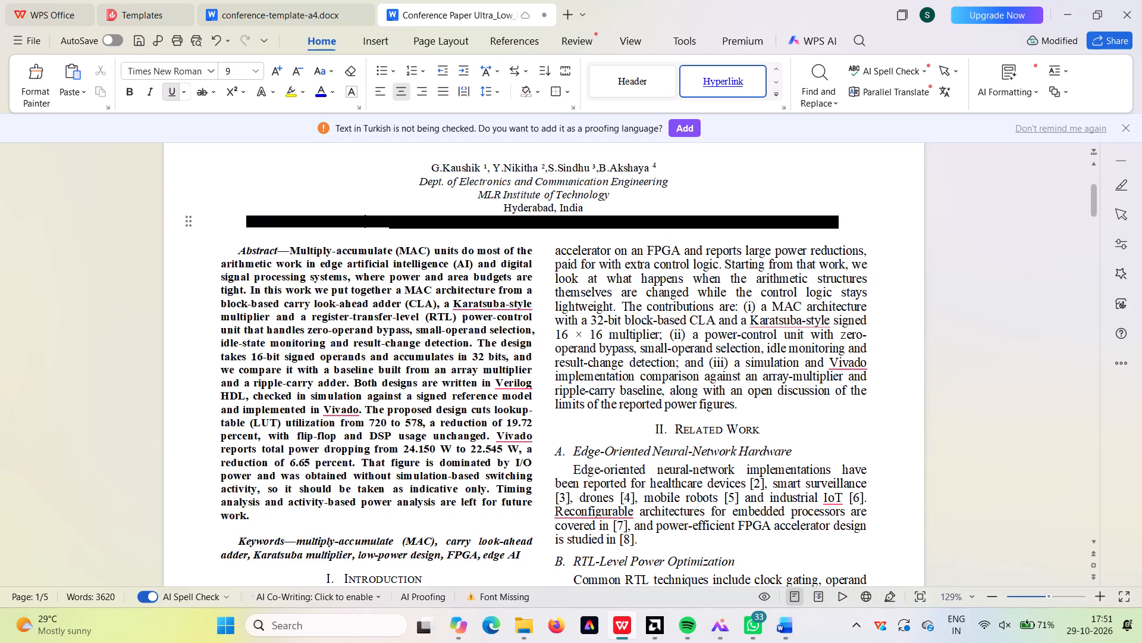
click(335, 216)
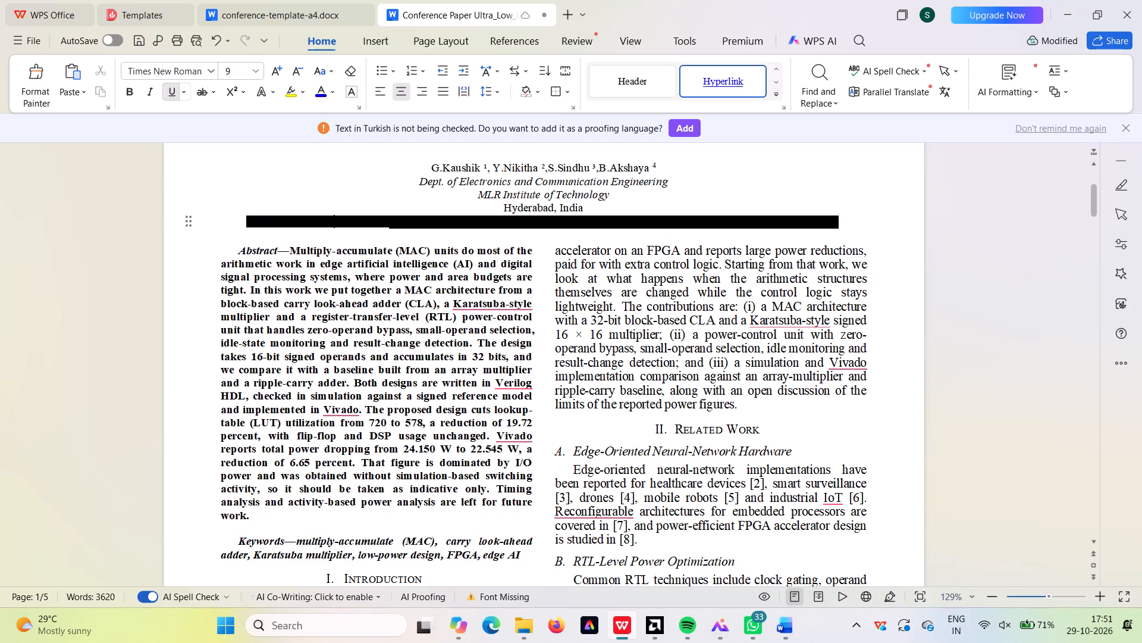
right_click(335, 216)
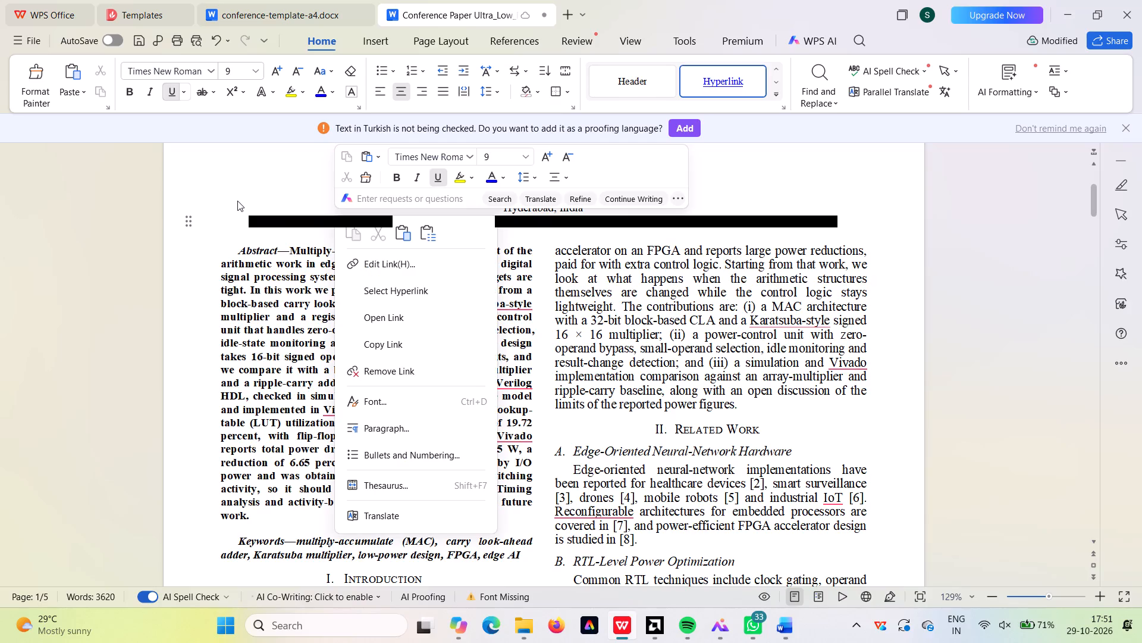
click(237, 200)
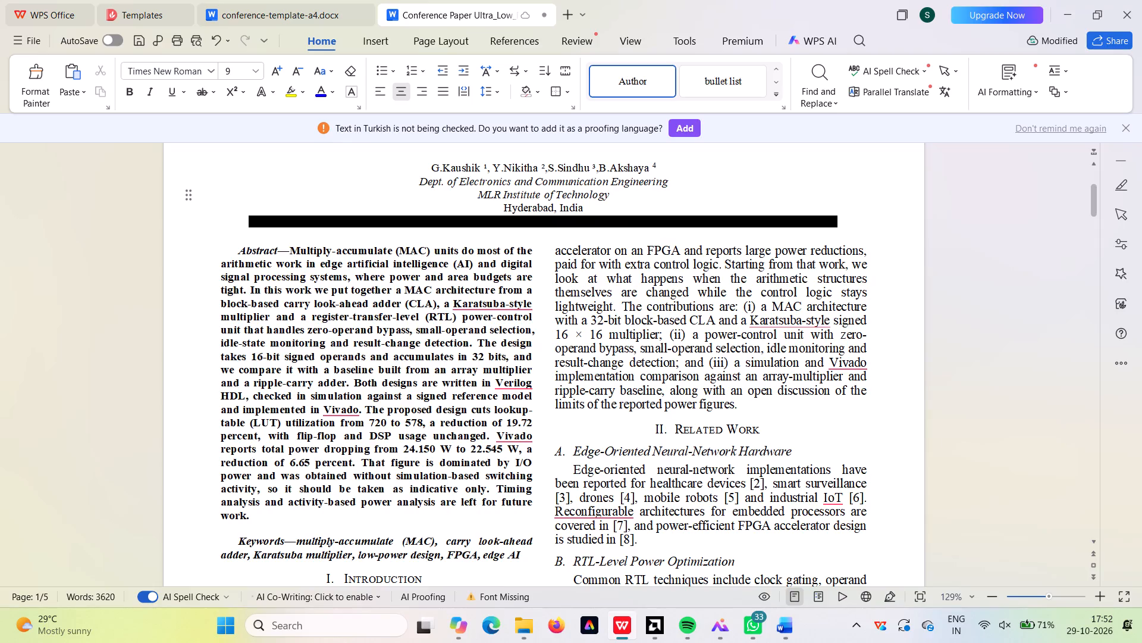
Remove the hyperlinks from the first two e-mail addresses in the contact line beneath the affiliation.
click(312, 224)
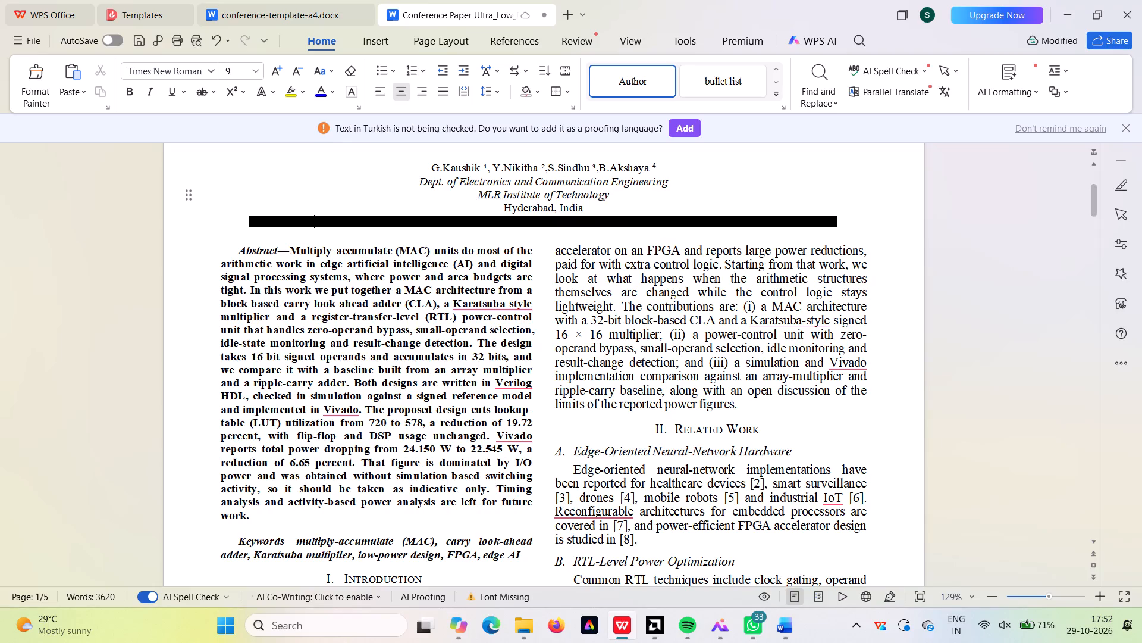
click(312, 224)
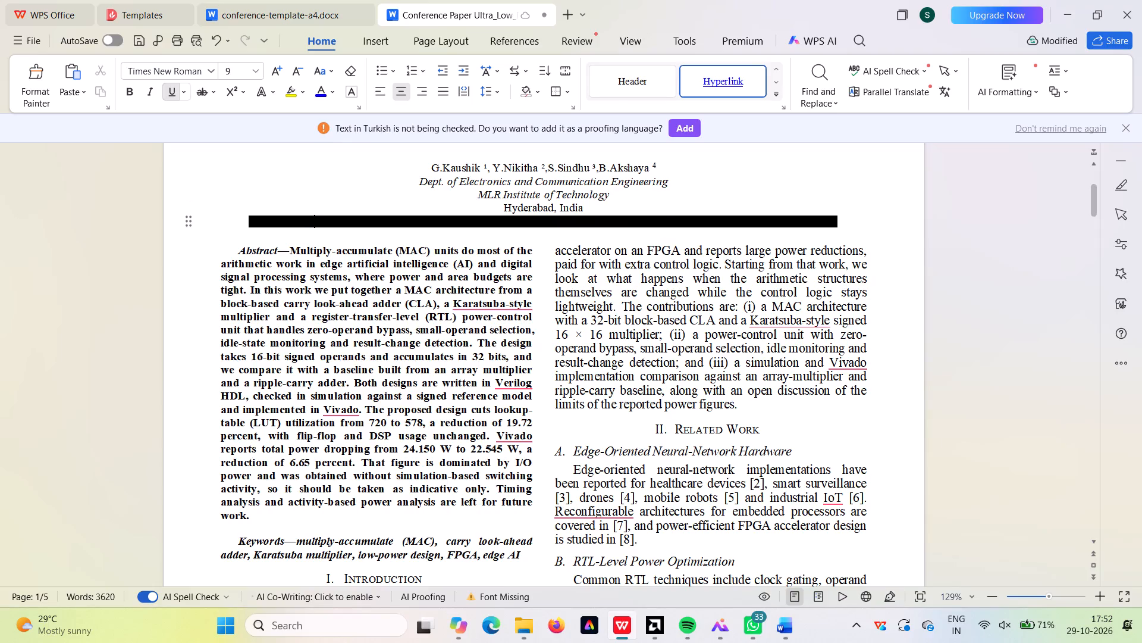
right_click(312, 224)
right_click(312, 224)
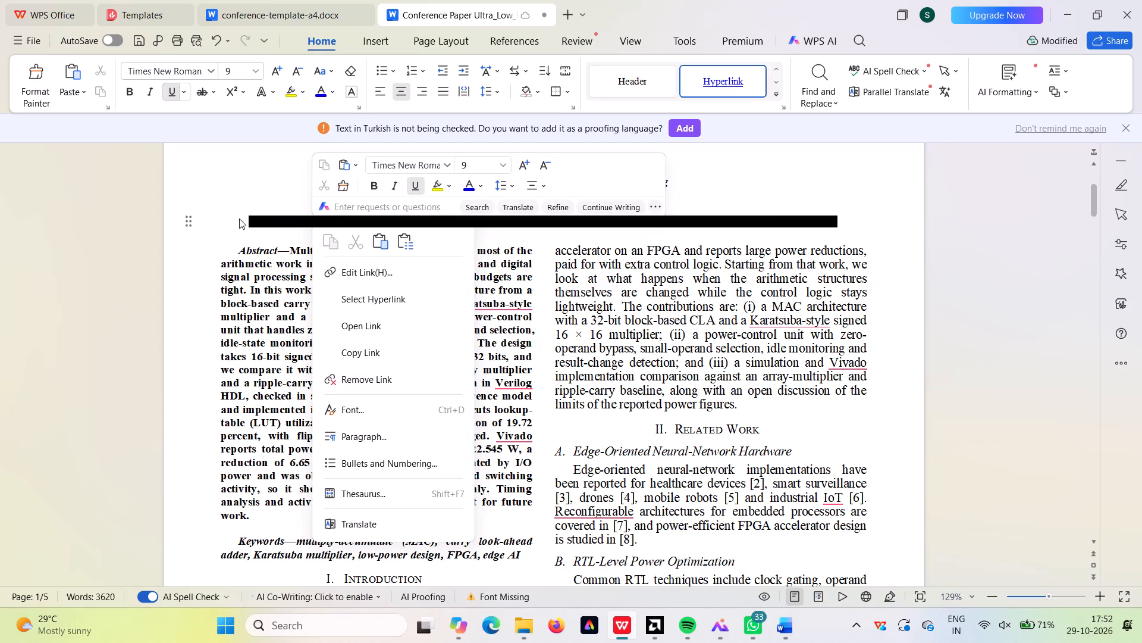
click(391, 376)
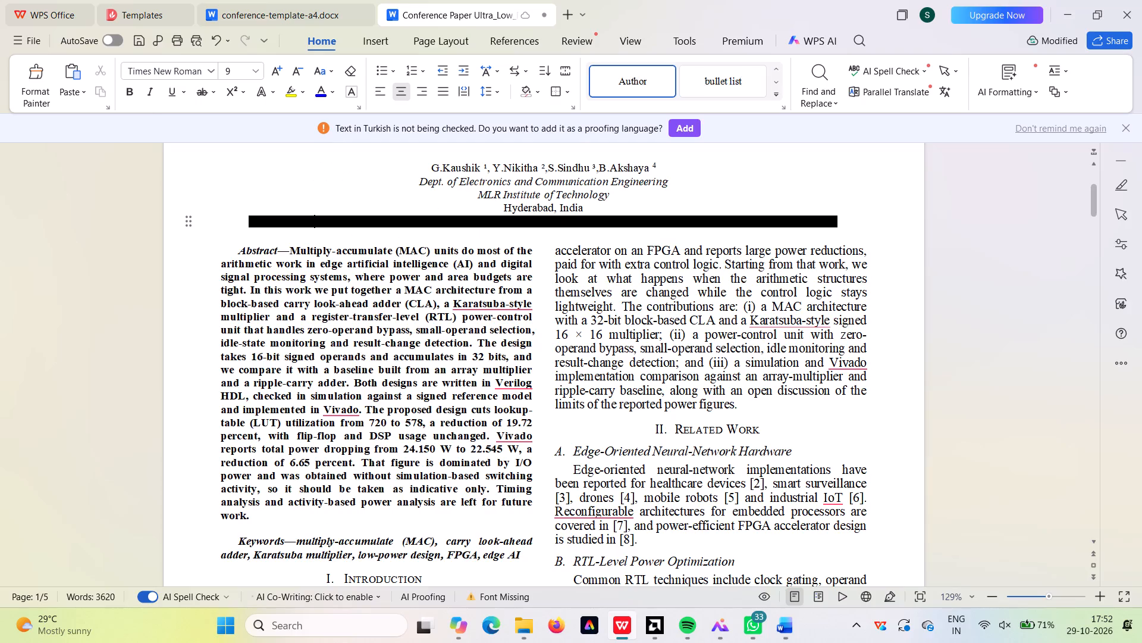
click(468, 218)
right_click(468, 218)
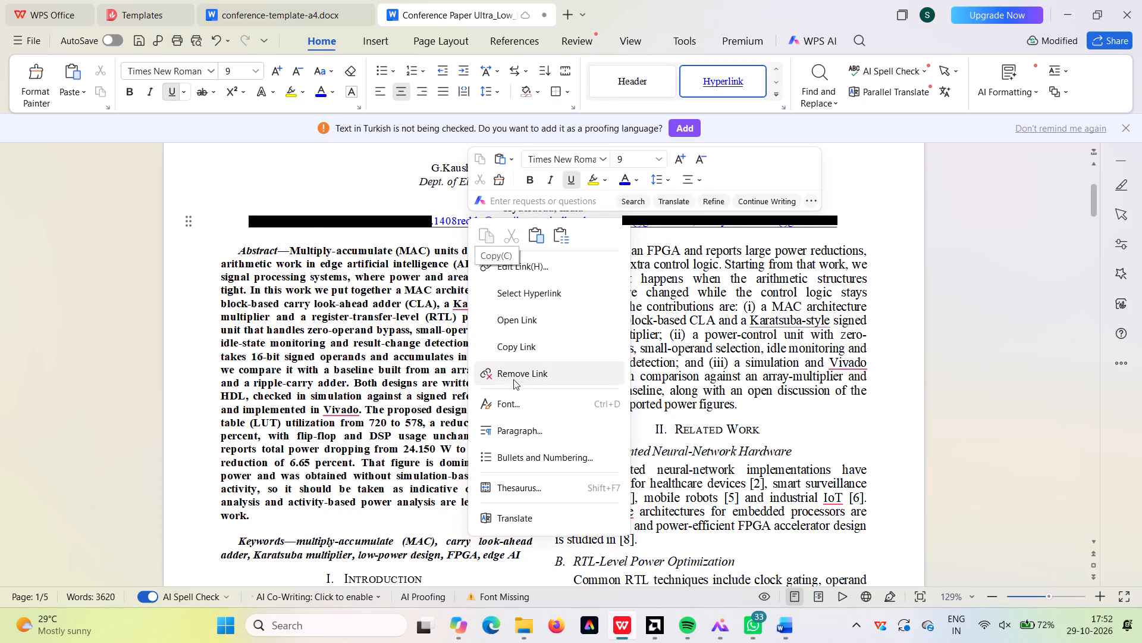
click(521, 381)
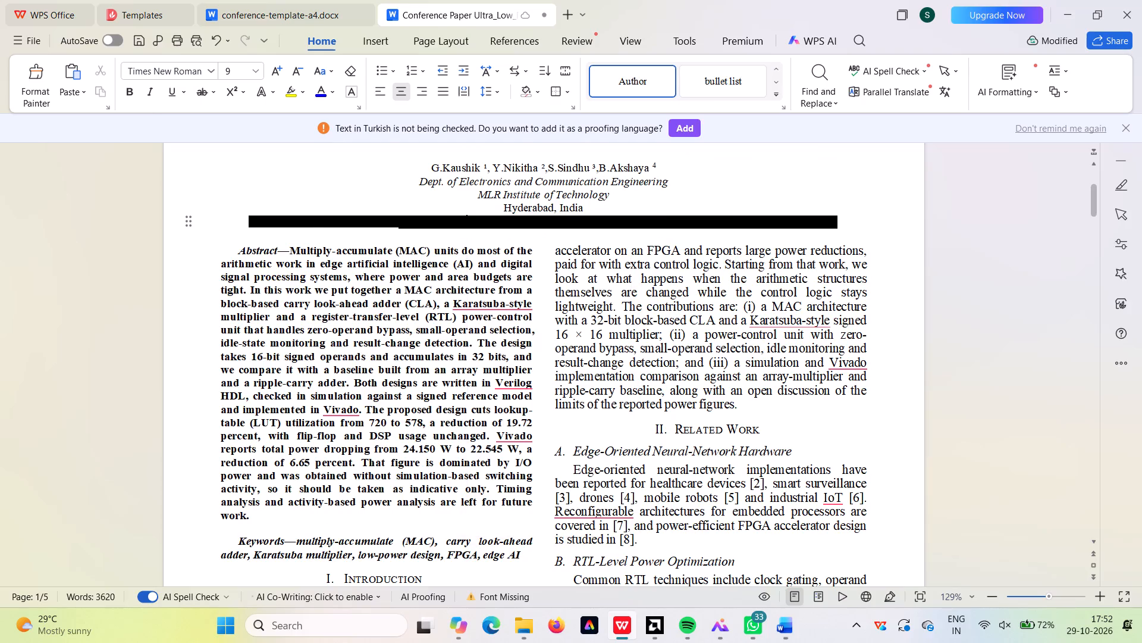
Remove the hyperlinks from the last two e-mail addresses in the contact line beneath the affiliation.
double_click(623, 217)
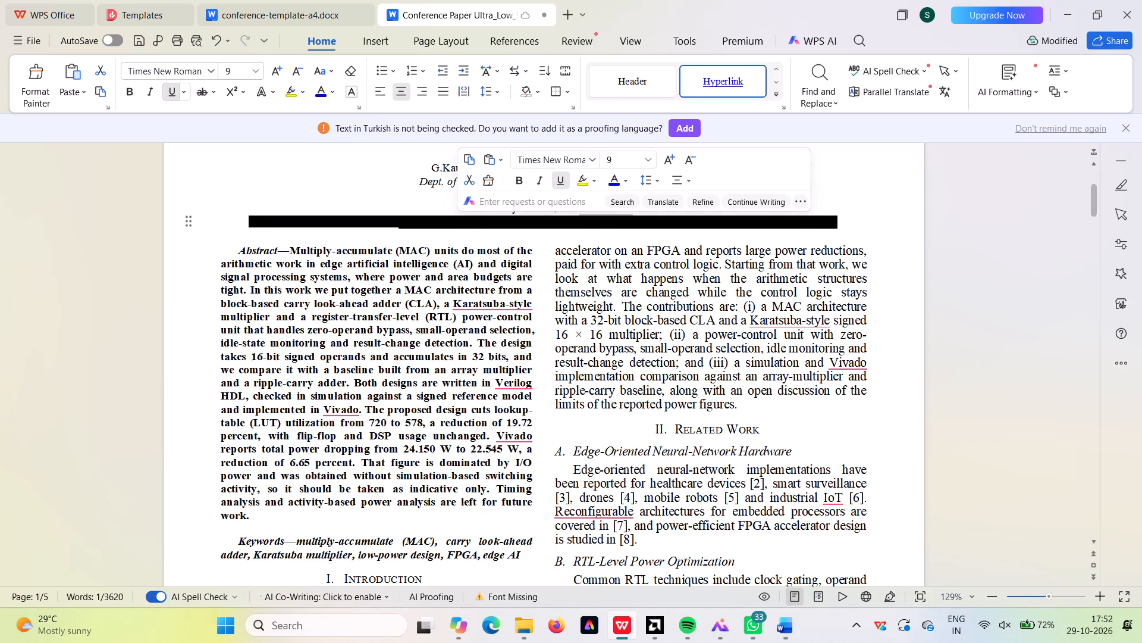
click(600, 242)
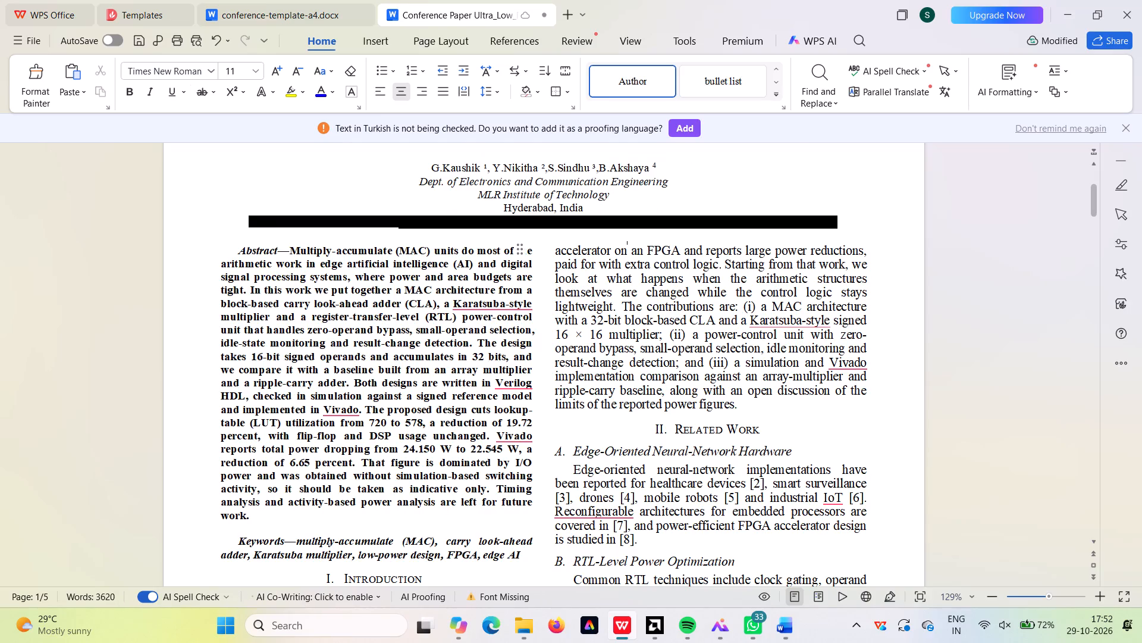
right_click(626, 221)
right_click(626, 221)
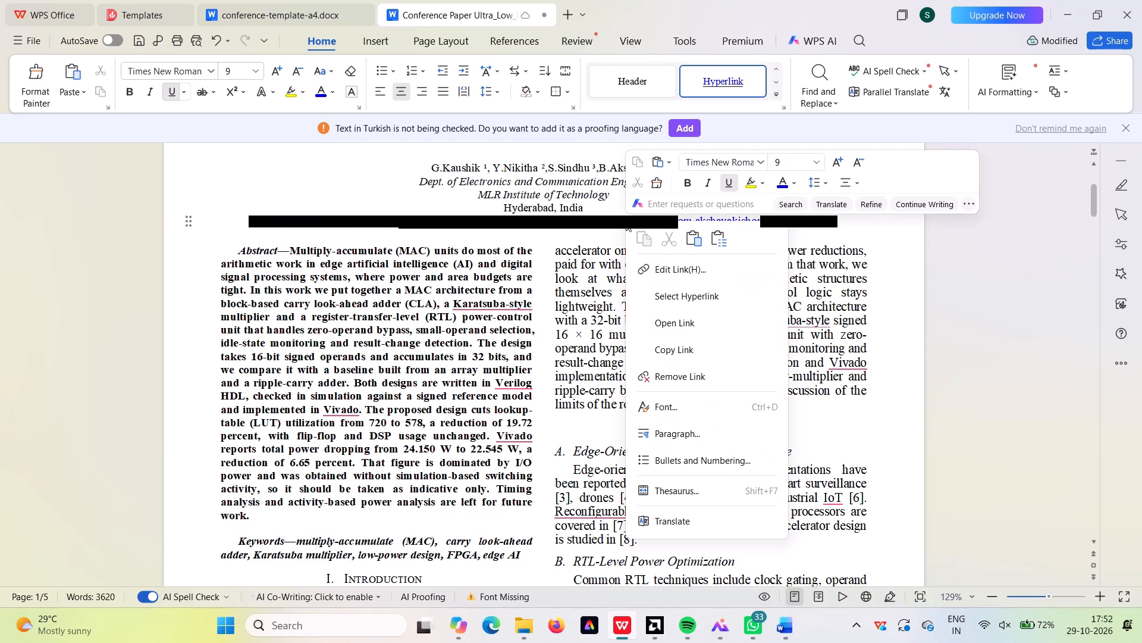
click(691, 379)
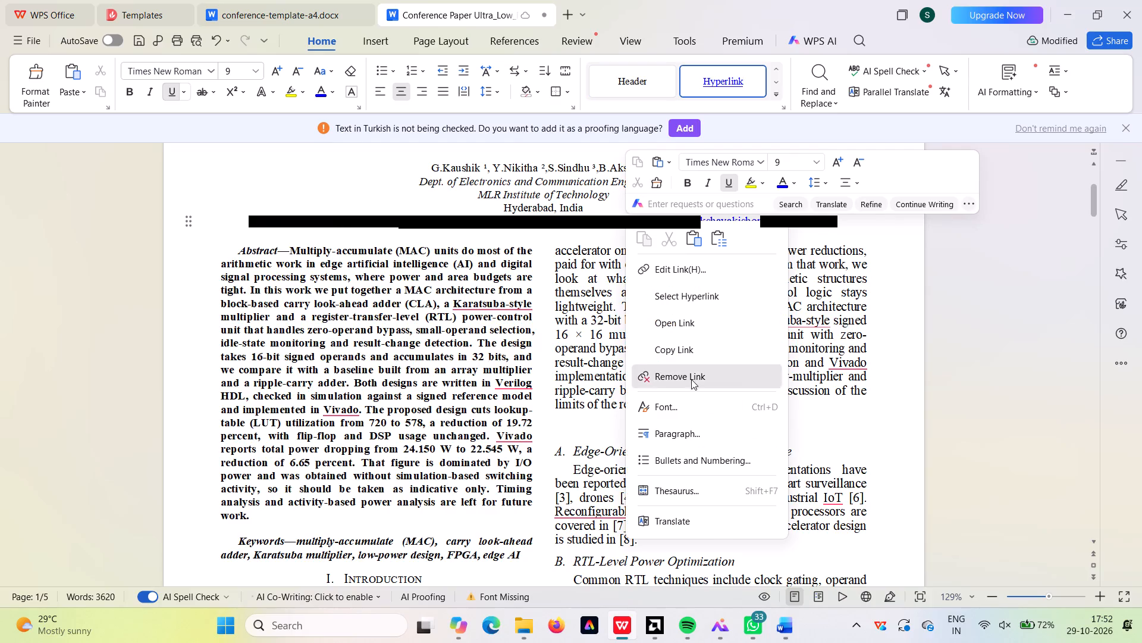
right_click(760, 222)
right_click(760, 222)
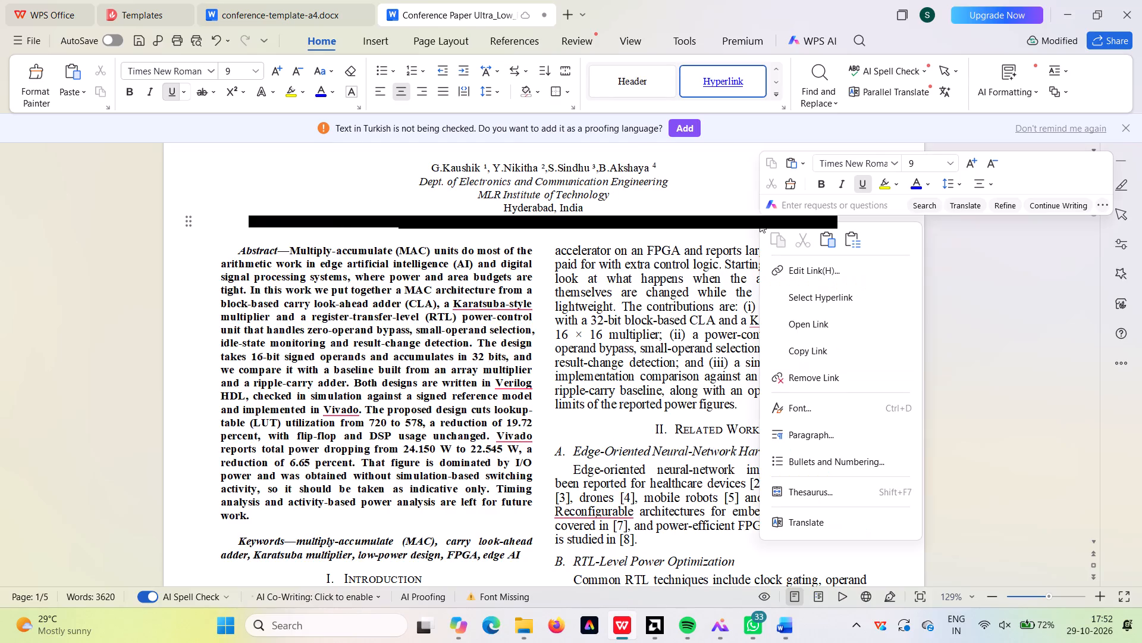
click(793, 372)
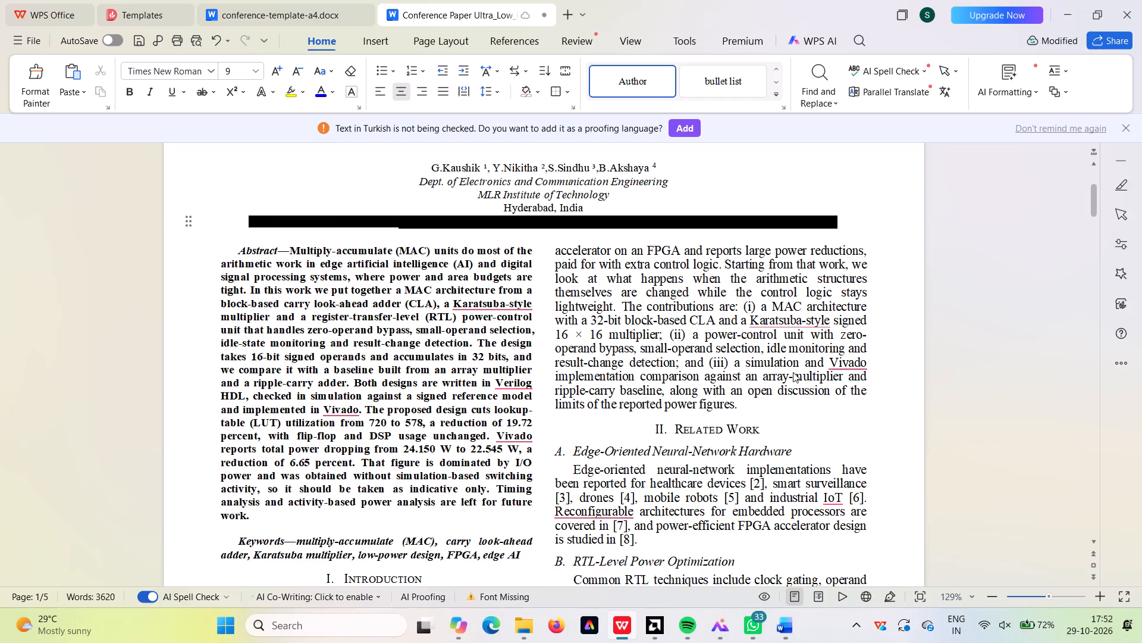
Save the paper as Conference Paper Ultra_Low_Power MAC.docx in the Outlook Files folder, replacing the existing file.
click(23, 37)
click(71, 182)
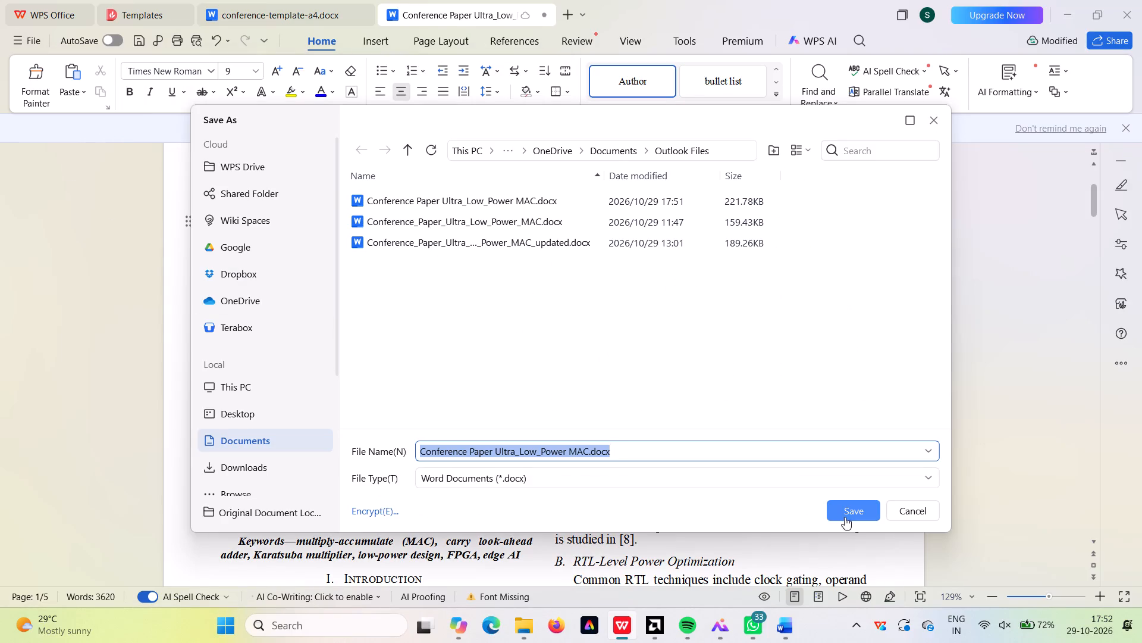
click(846, 517)
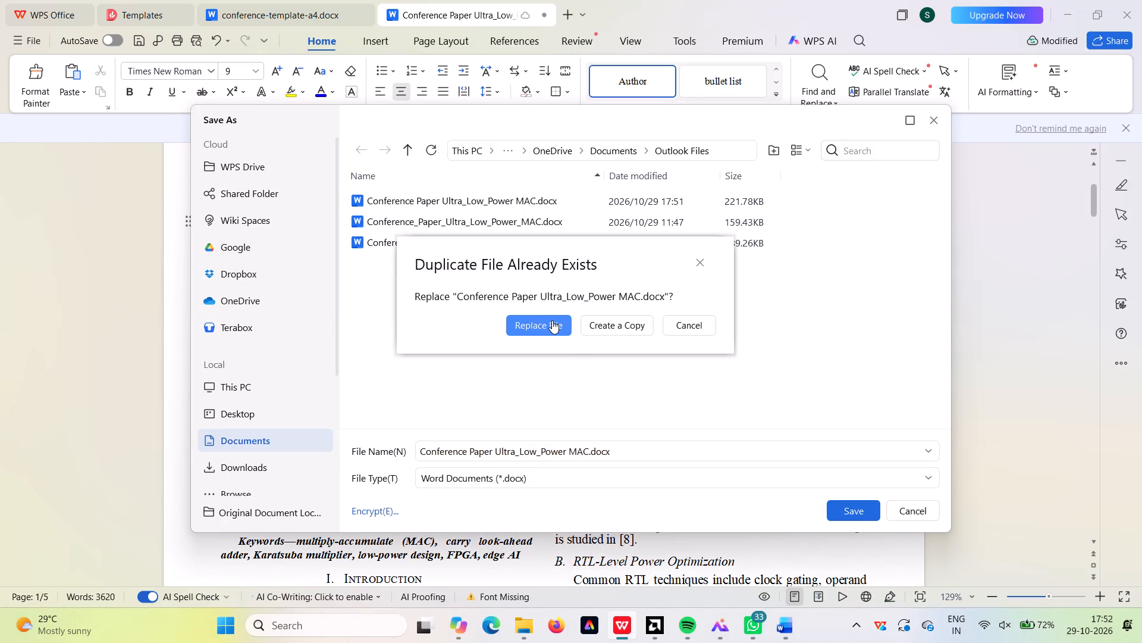
click(552, 320)
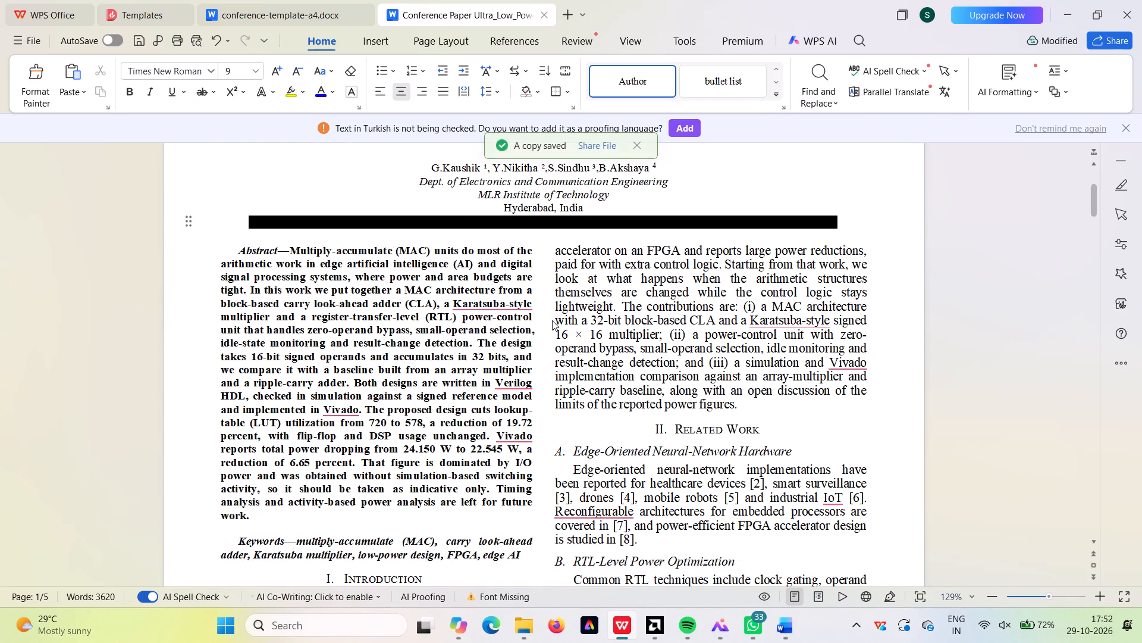
Share the saved paper by copying it as a .docx file for sending.
click(599, 151)
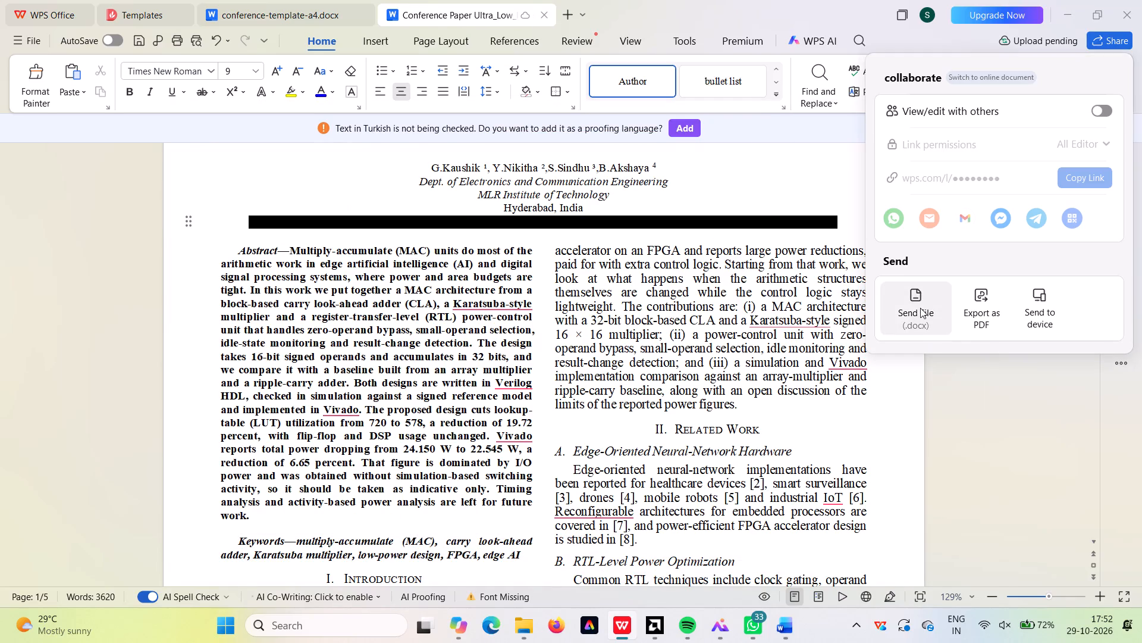
click(920, 308)
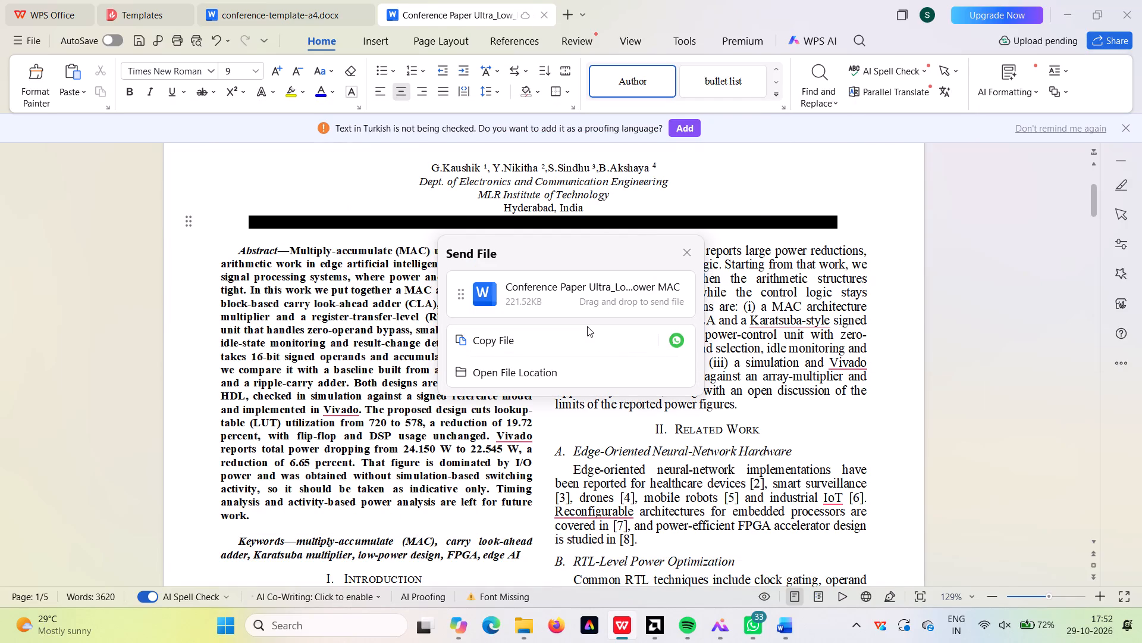
click(589, 336)
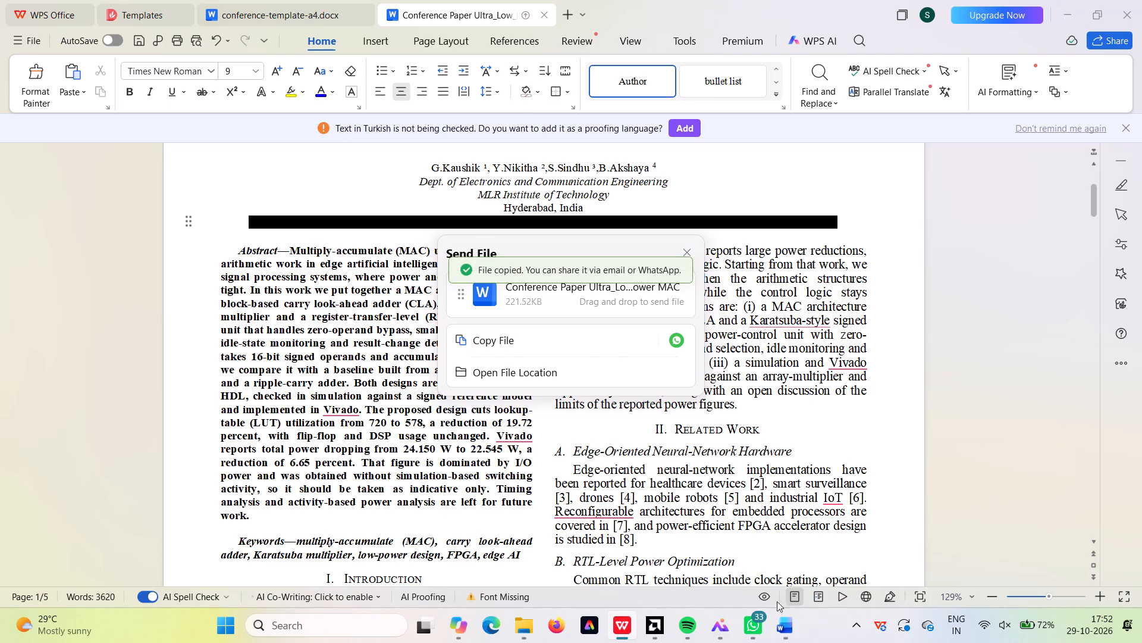